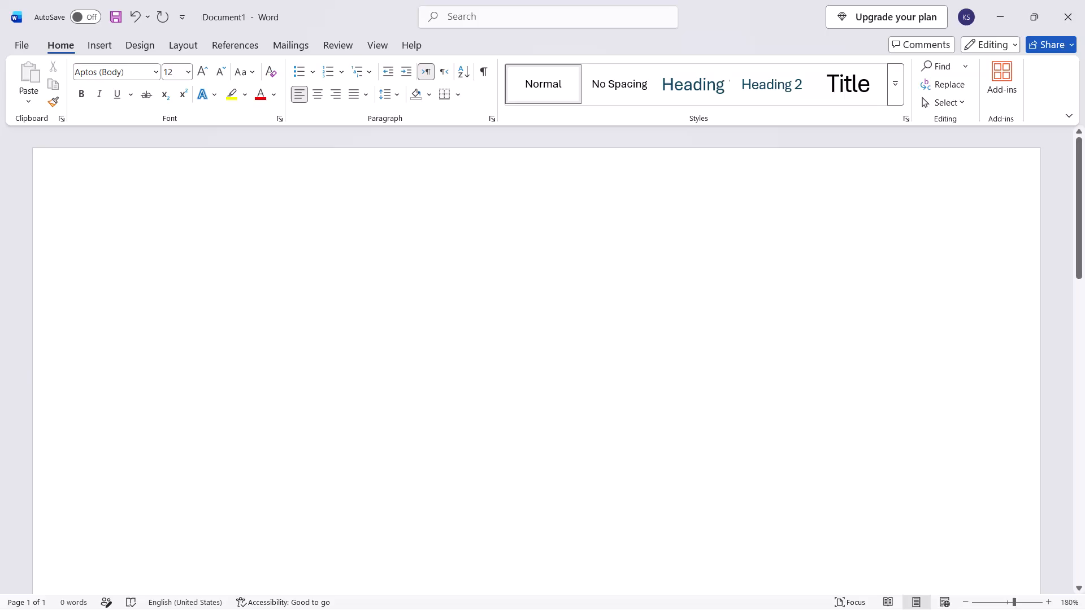
# Write the title "DIGITAL IC DESIGN" in capitals on the first line of the blank document.
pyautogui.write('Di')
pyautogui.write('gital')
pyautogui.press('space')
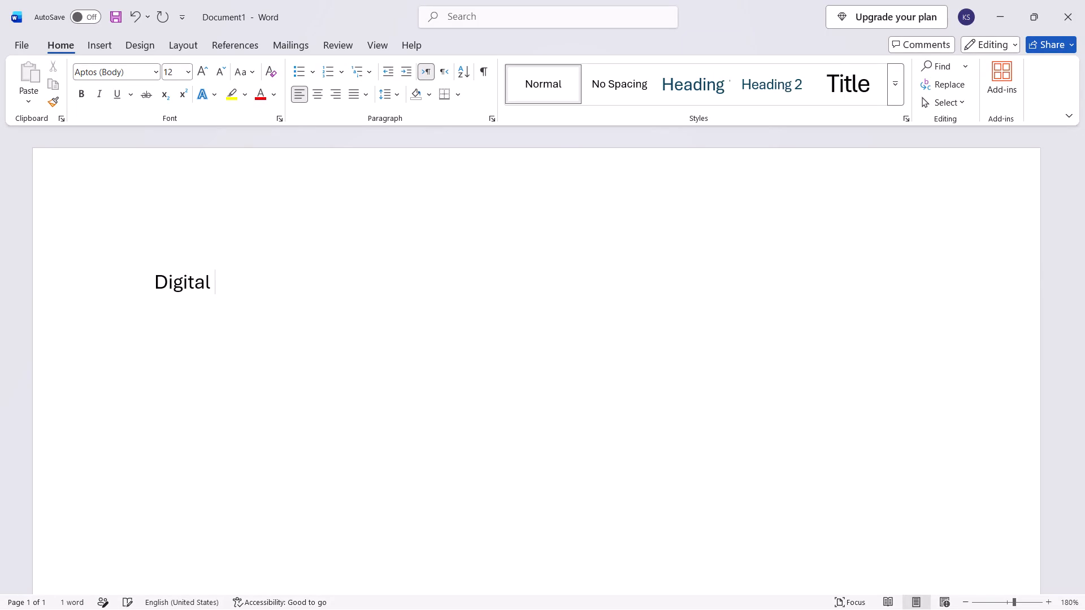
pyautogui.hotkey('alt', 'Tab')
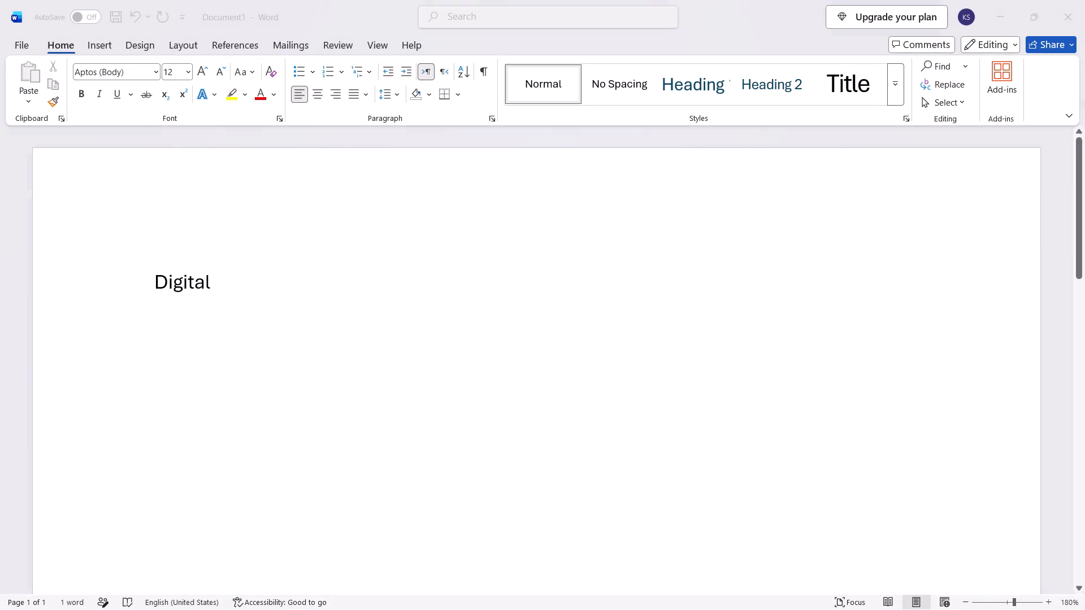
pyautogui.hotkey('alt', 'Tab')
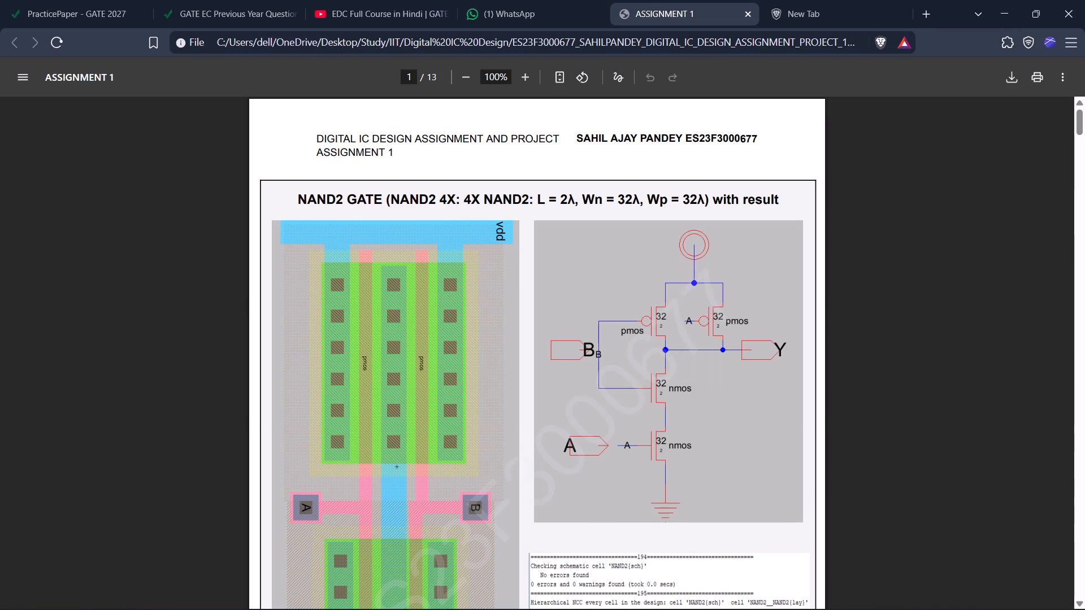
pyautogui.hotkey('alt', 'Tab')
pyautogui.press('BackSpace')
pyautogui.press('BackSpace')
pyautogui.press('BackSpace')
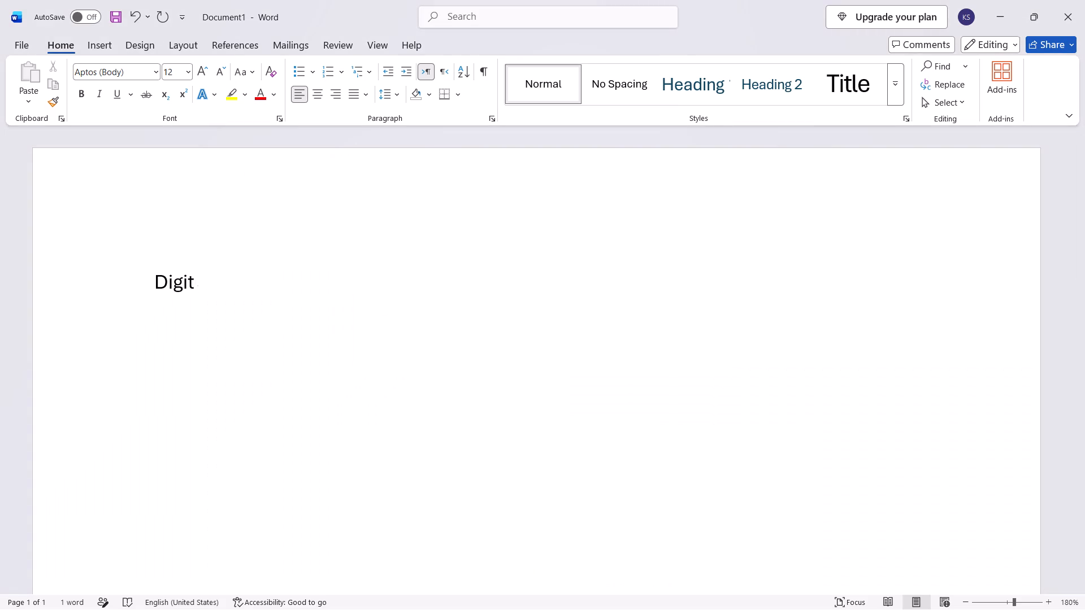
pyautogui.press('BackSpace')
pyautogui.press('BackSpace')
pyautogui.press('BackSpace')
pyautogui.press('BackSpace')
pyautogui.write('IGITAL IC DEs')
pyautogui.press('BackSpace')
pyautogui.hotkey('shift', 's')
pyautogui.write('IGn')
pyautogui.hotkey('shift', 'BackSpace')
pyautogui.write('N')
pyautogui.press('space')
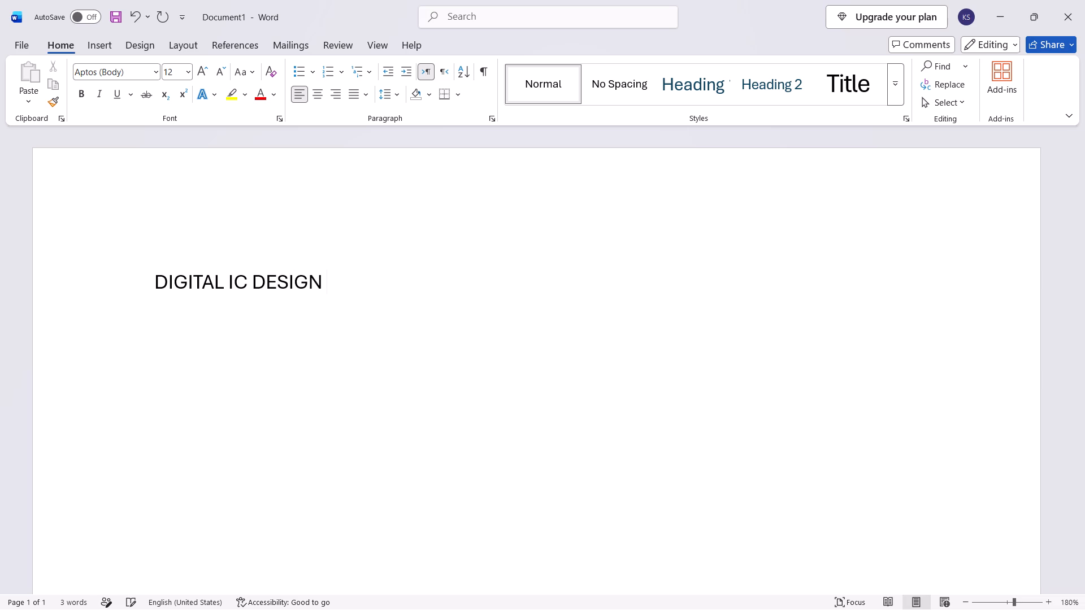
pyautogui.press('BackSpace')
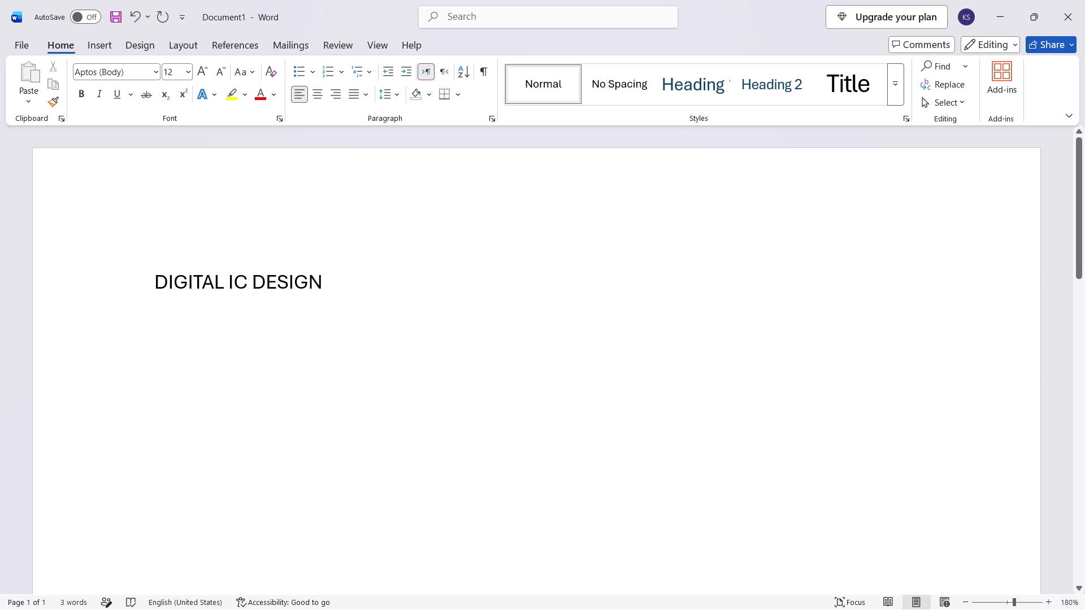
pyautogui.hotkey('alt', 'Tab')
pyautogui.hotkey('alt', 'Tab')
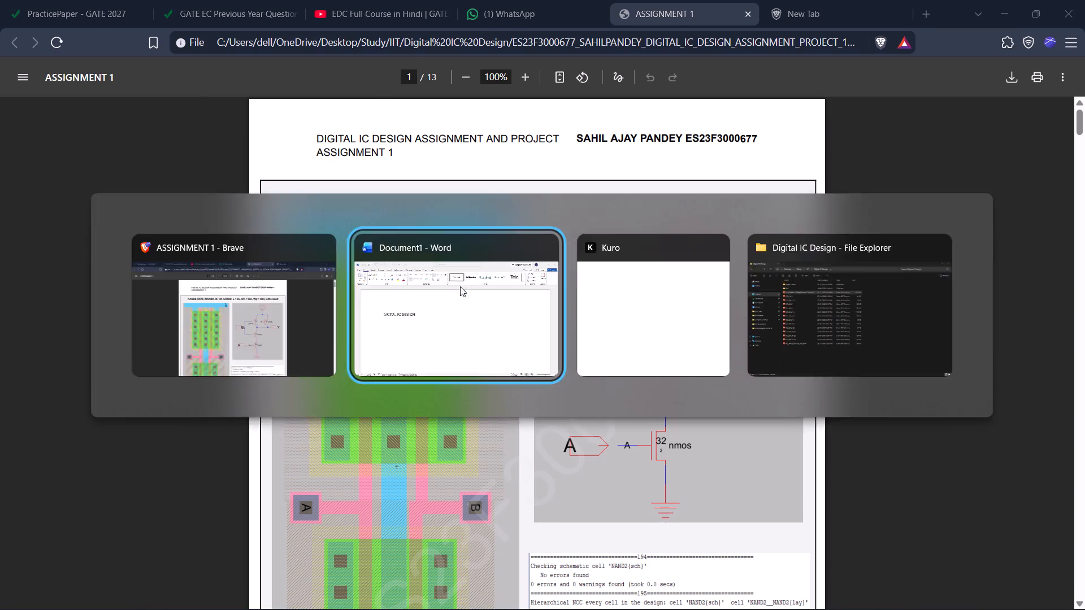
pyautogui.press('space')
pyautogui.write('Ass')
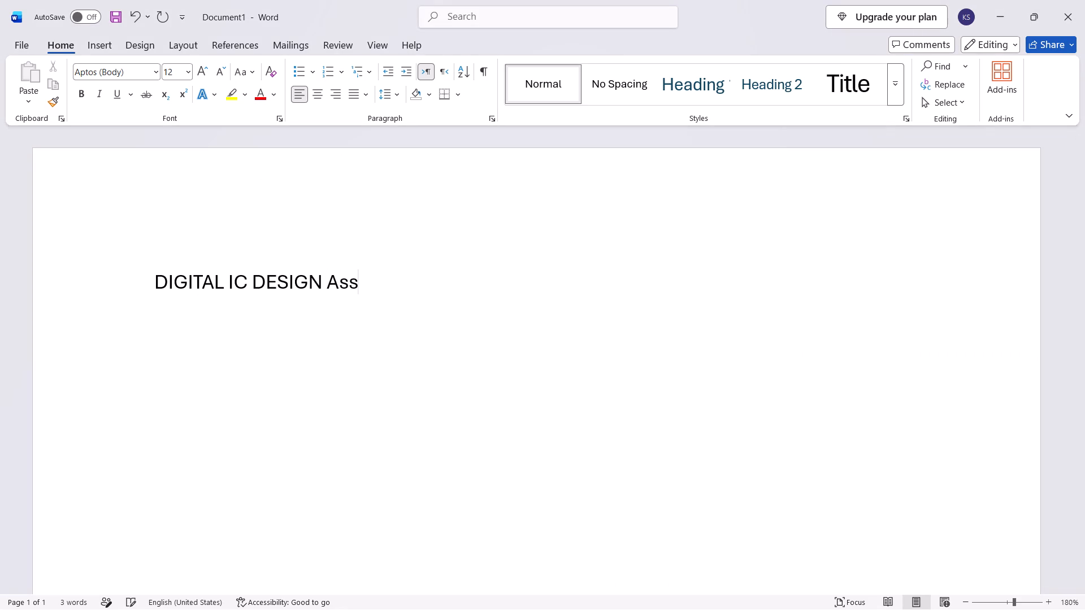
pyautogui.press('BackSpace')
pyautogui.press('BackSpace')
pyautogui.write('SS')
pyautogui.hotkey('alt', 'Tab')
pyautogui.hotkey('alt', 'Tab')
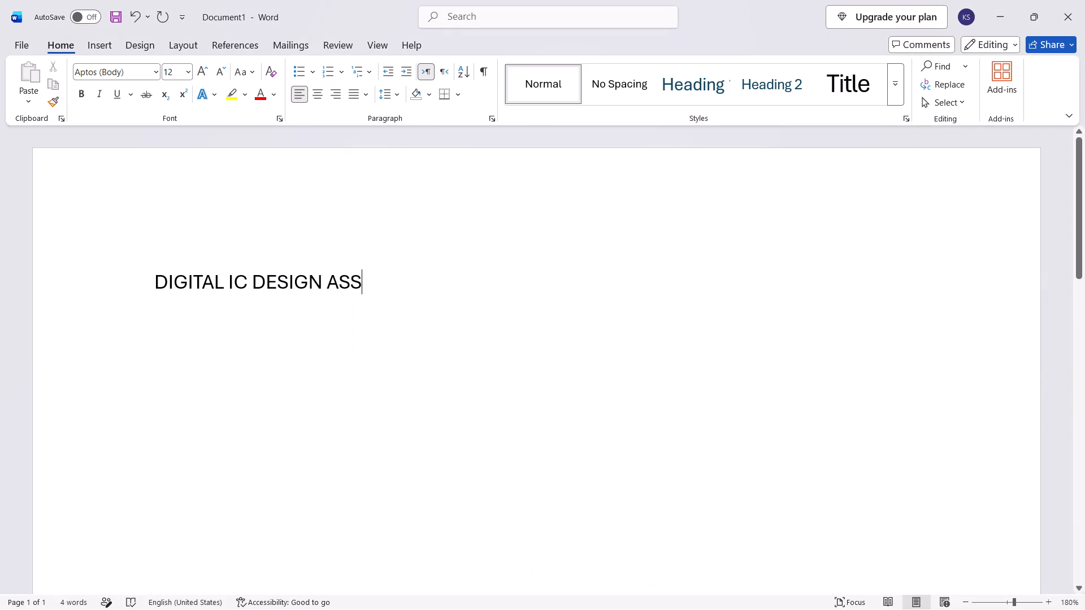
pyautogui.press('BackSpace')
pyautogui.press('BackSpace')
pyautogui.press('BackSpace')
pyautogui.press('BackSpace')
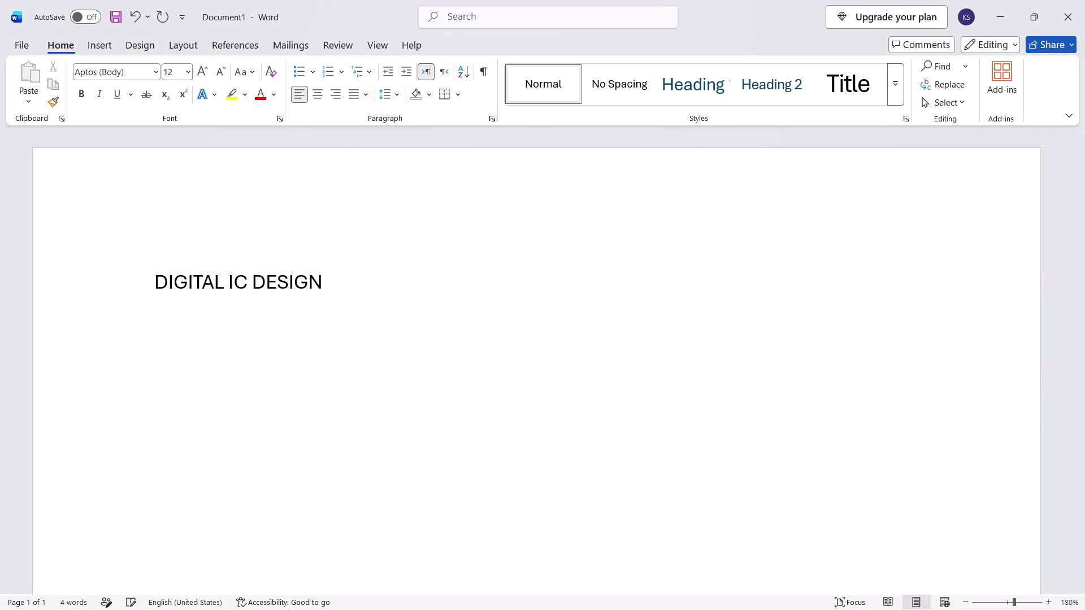
# Start a new line below the title within the same paragraph.
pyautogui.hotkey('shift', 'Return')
# Make the "DIGITAL IC DESIGN" title bold and centre it on the page.
pyautogui.moveTo(395, 300); pyautogui.dragTo(129, 297)
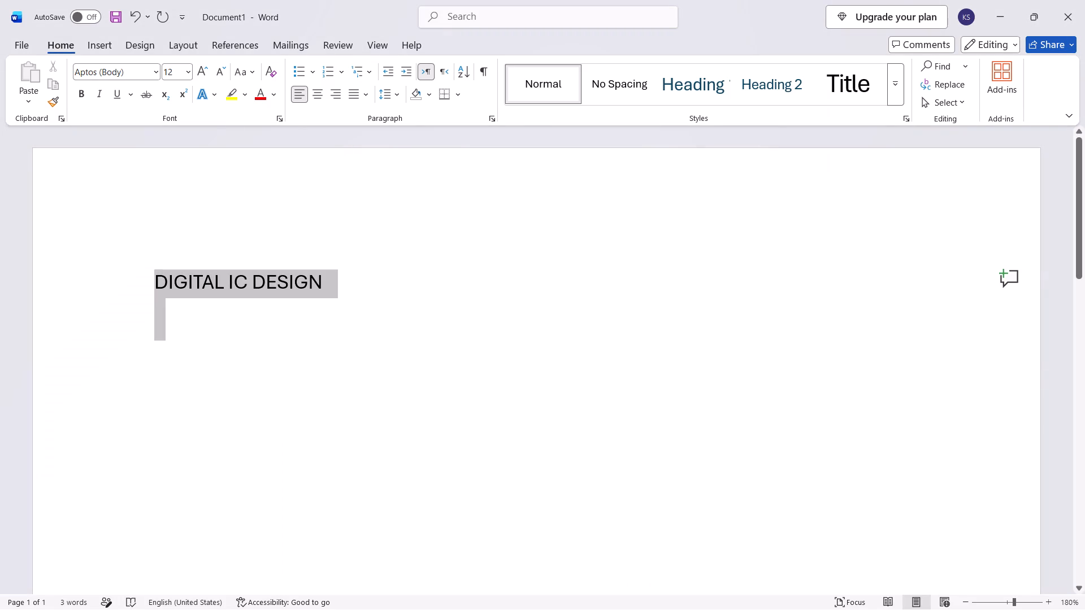
pyautogui.moveTo(129, 297); pyautogui.dragTo(131, 295)
pyautogui.click(215, 319)
pyautogui.moveTo(346, 272); pyautogui.dragTo(169, 281)
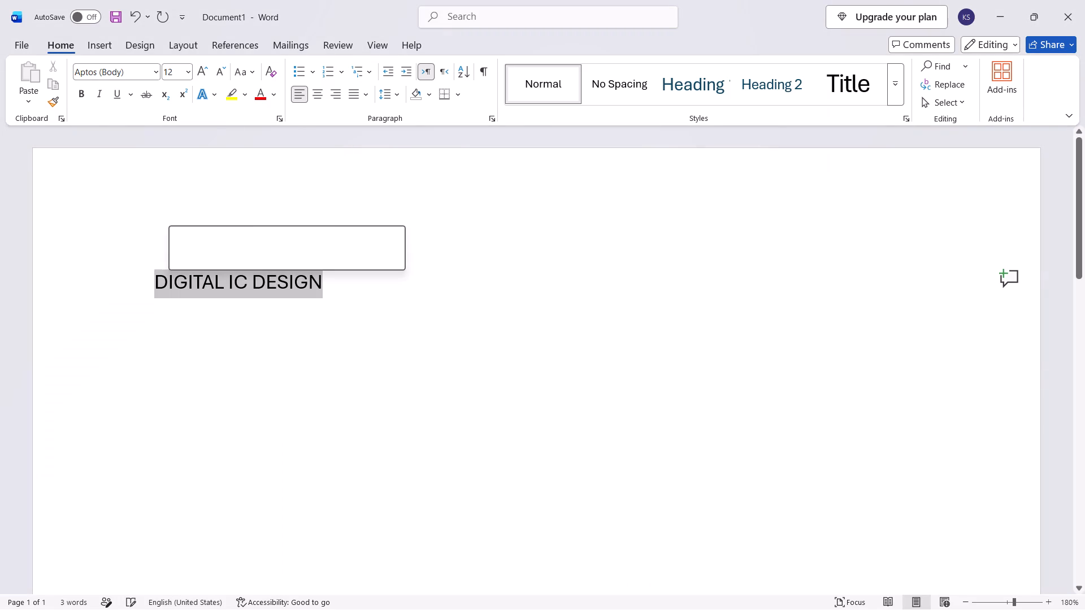
pyautogui.click(85, 95)
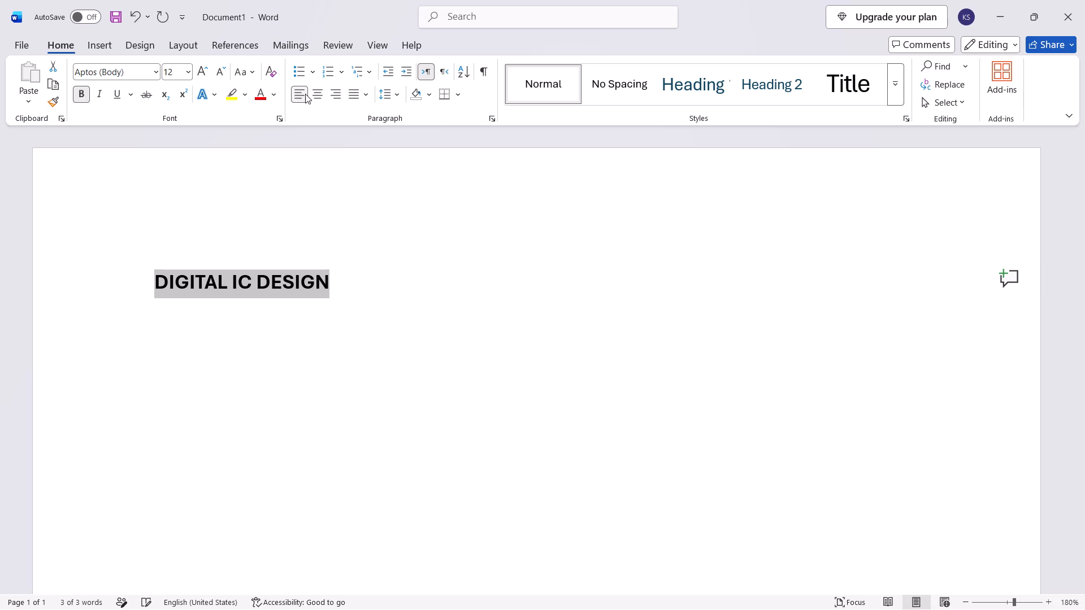
pyautogui.click(305, 90)
pyautogui.click(314, 94)
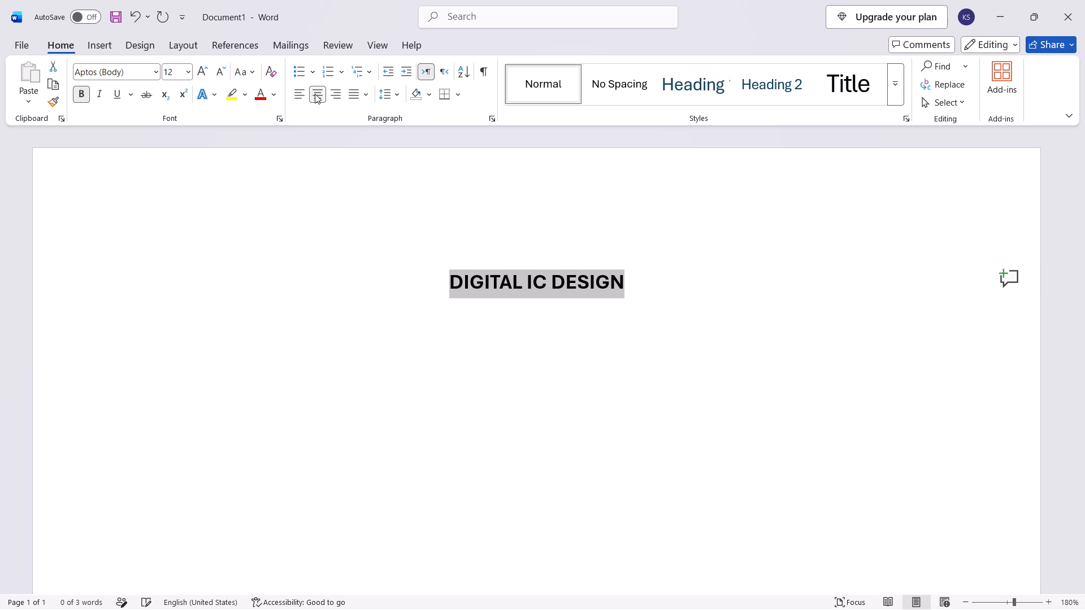
pyautogui.click(325, 321)
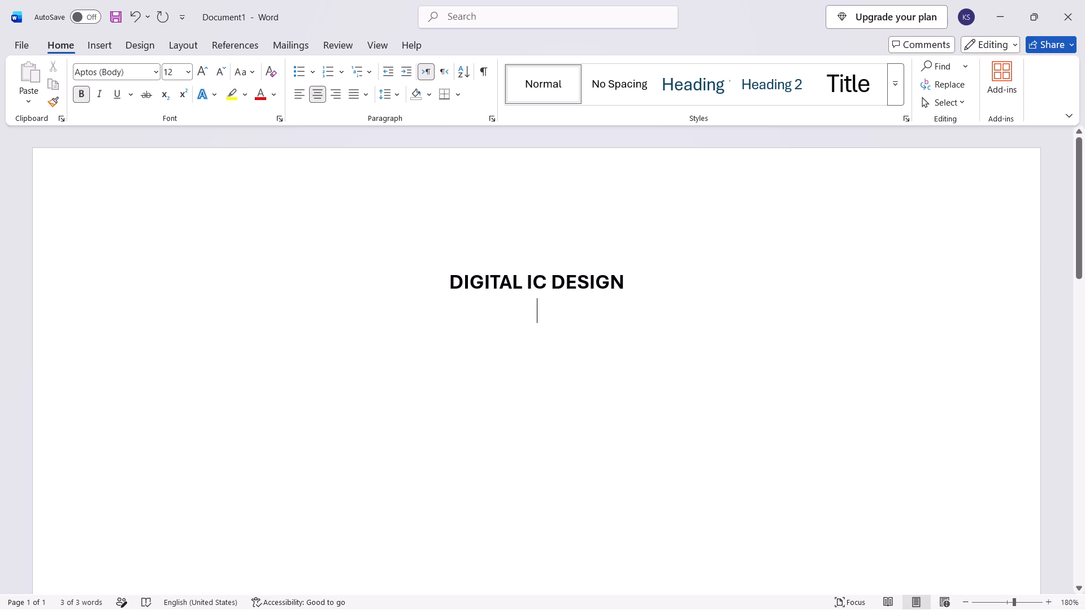
# Widen the gaps between the title words by adding an extra space before and after "IC".
pyautogui.click(521, 277)
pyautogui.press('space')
pyautogui.click(549, 286)
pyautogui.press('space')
pyautogui.click(621, 374)
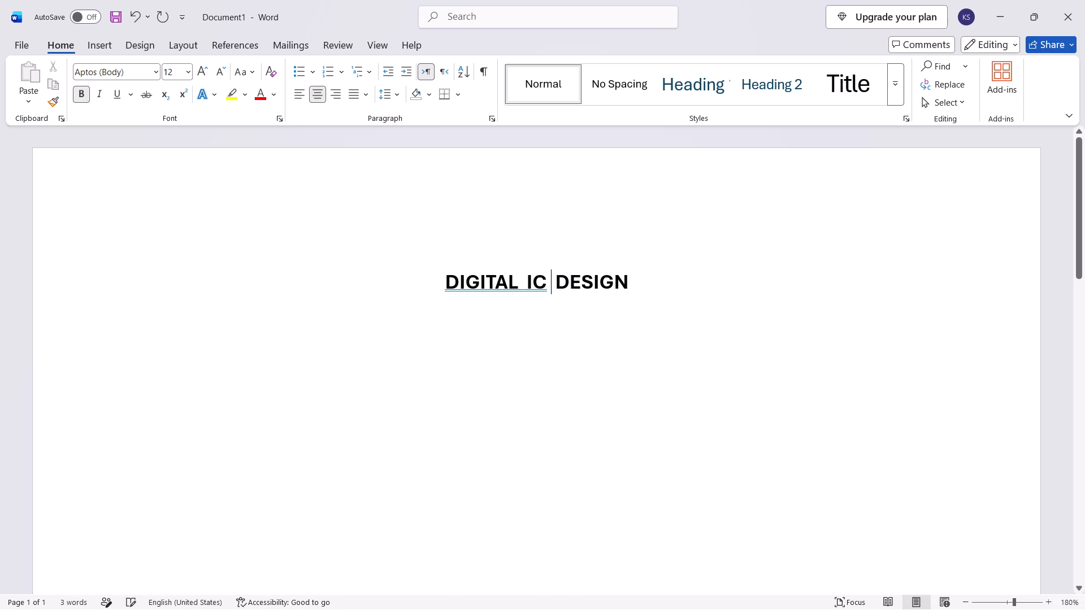
# Write "Assignment - 1" on the line below the title.
pyautogui.click(358, 344)
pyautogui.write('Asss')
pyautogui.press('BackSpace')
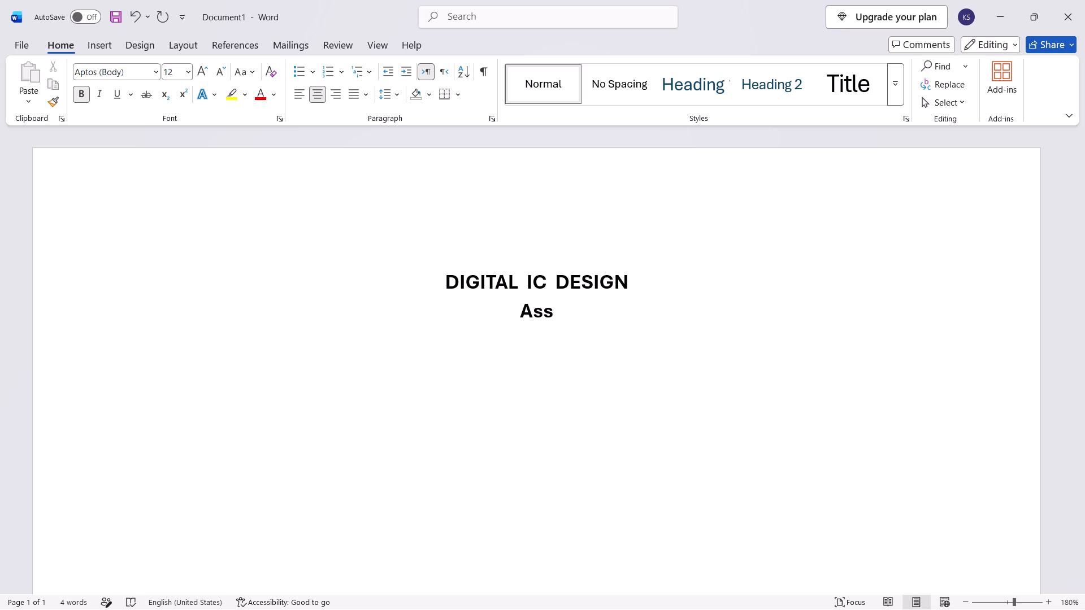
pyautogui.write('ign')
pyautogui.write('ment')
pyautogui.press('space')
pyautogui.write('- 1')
# Insert the word "Project" before "Assignment - 1" on the second line.
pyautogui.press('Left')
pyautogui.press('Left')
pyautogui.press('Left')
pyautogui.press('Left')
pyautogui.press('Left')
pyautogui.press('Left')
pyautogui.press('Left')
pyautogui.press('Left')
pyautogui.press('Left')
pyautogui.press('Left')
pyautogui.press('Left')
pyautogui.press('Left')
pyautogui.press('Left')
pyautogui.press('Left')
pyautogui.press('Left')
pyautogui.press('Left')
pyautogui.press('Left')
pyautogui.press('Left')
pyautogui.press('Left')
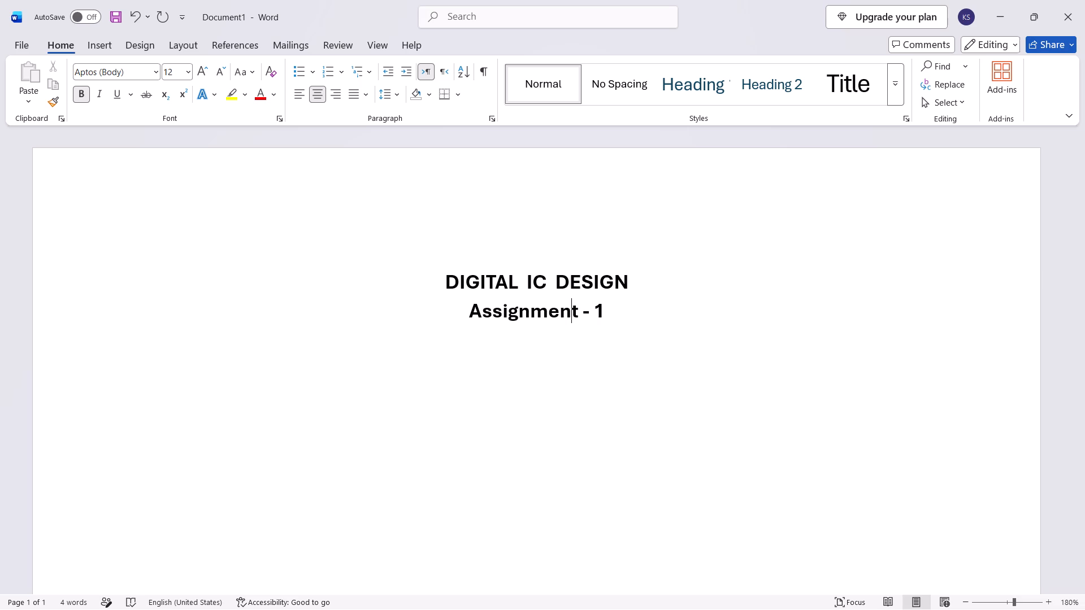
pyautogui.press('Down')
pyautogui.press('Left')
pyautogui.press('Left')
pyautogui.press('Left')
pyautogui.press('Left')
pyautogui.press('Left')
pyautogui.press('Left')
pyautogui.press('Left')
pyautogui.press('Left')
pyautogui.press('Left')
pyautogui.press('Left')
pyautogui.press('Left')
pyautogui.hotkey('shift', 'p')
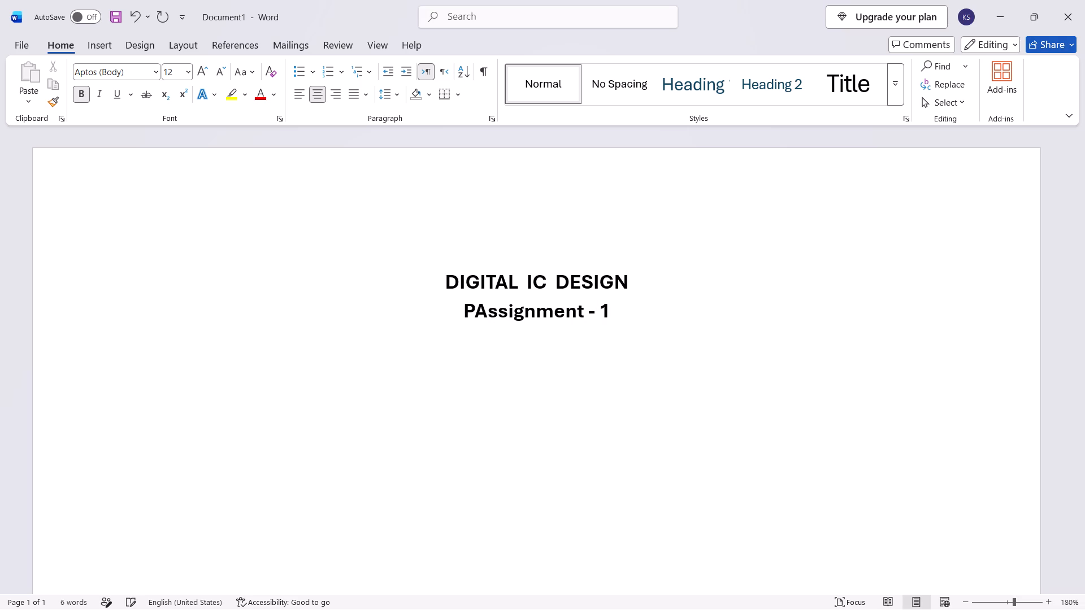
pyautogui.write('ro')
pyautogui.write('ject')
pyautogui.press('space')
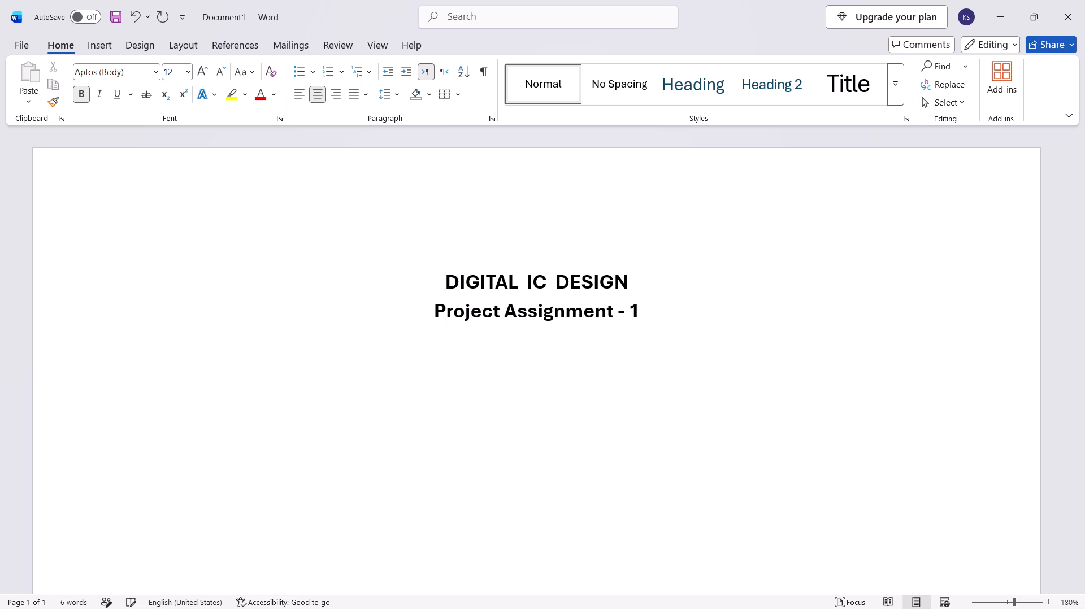
# Increase the font size of the "DIGITAL IC DESIGN" title to 14.
pyautogui.click(616, 412)
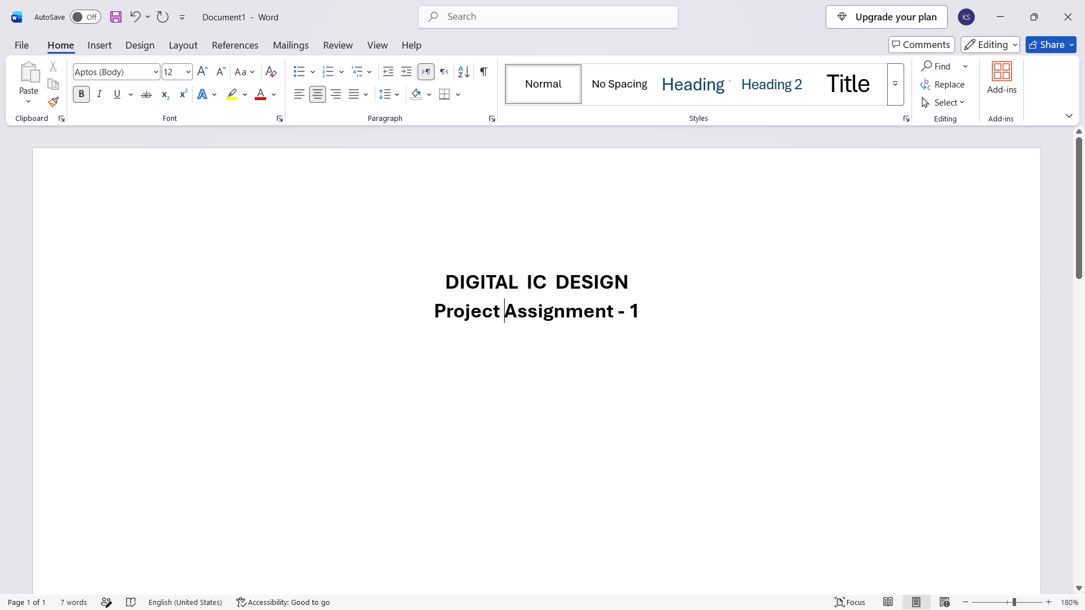
pyautogui.click(303, 420)
pyautogui.moveTo(444, 284); pyautogui.dragTo(631, 277)
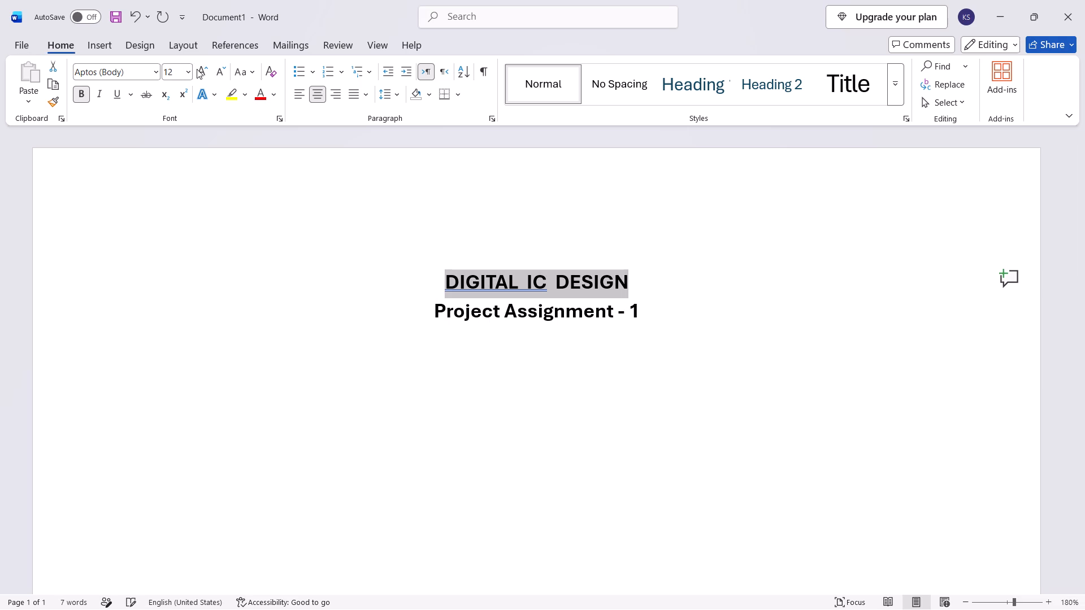
pyautogui.click(197, 69)
pyautogui.click(233, 393)
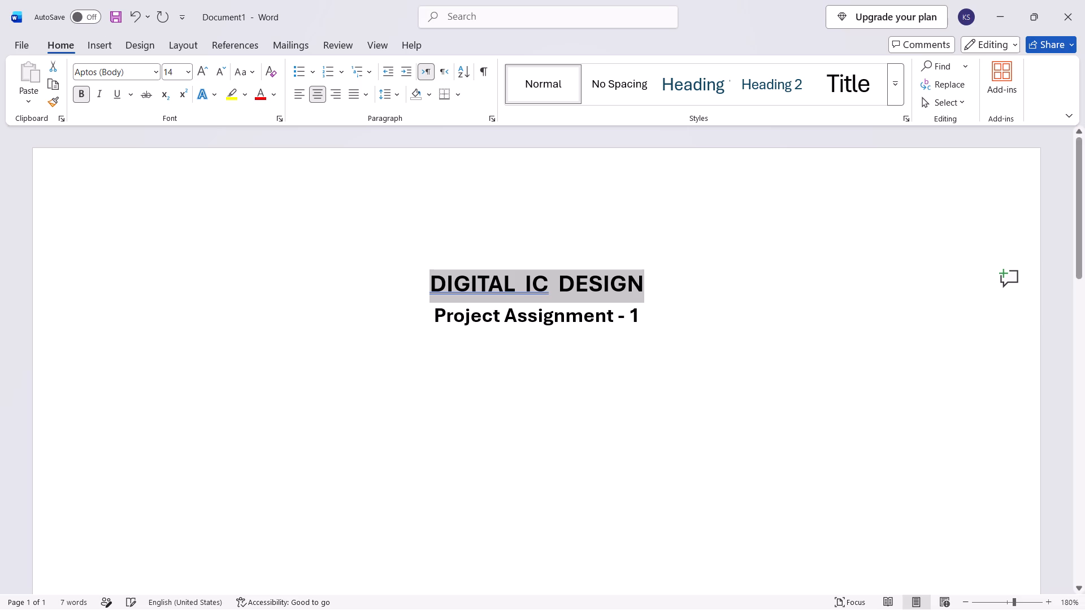
# Set the page margins to the Narrow preset with 1.27 cm on all sides.
pyautogui.click(97, 51)
pyautogui.click(156, 45)
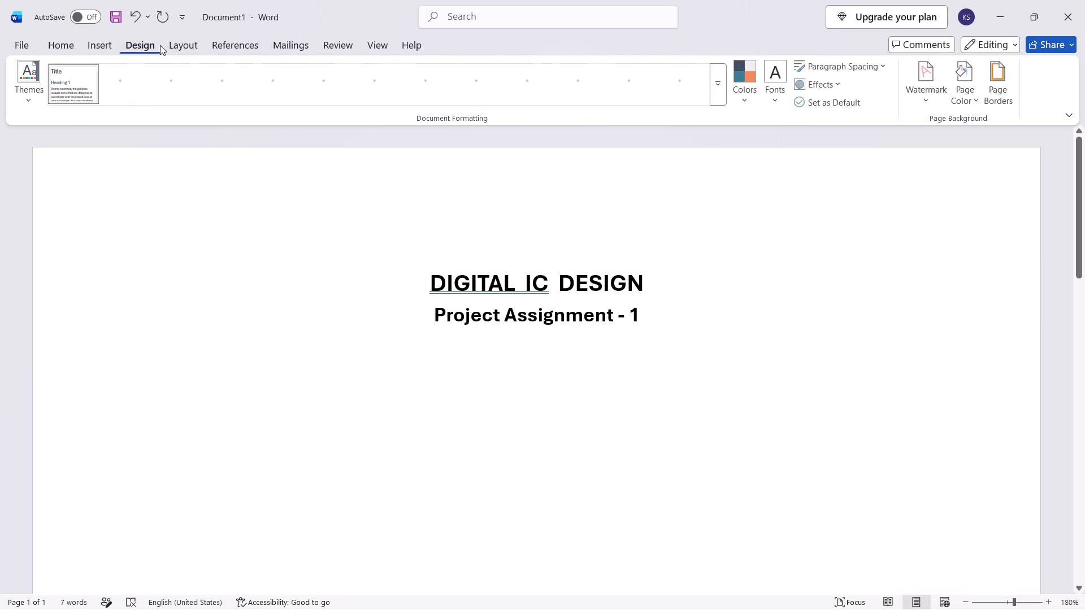
pyautogui.click(181, 43)
pyautogui.click(29, 99)
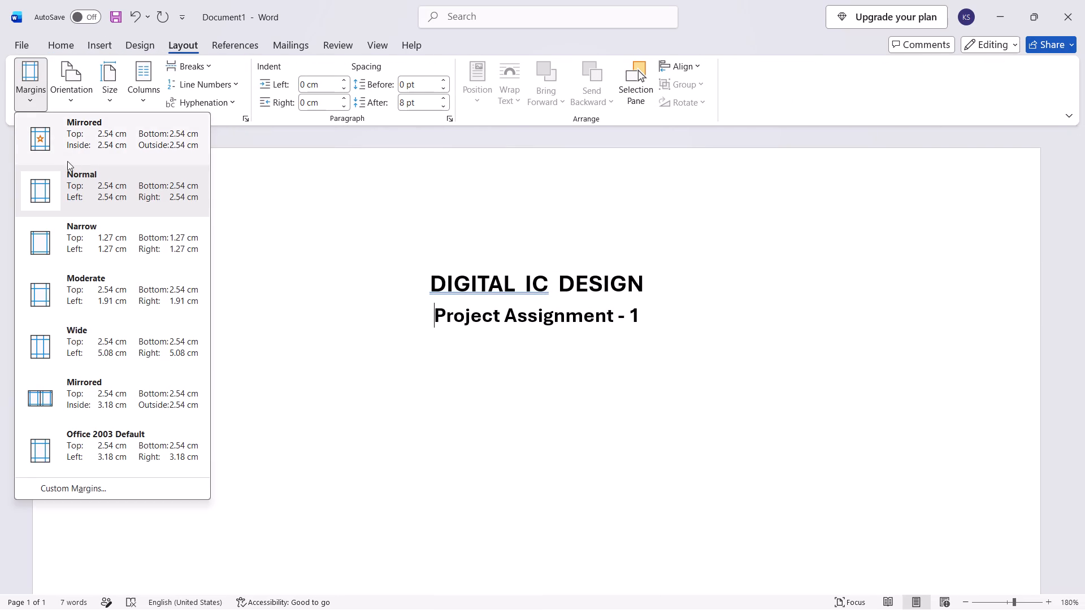
pyautogui.click(75, 254)
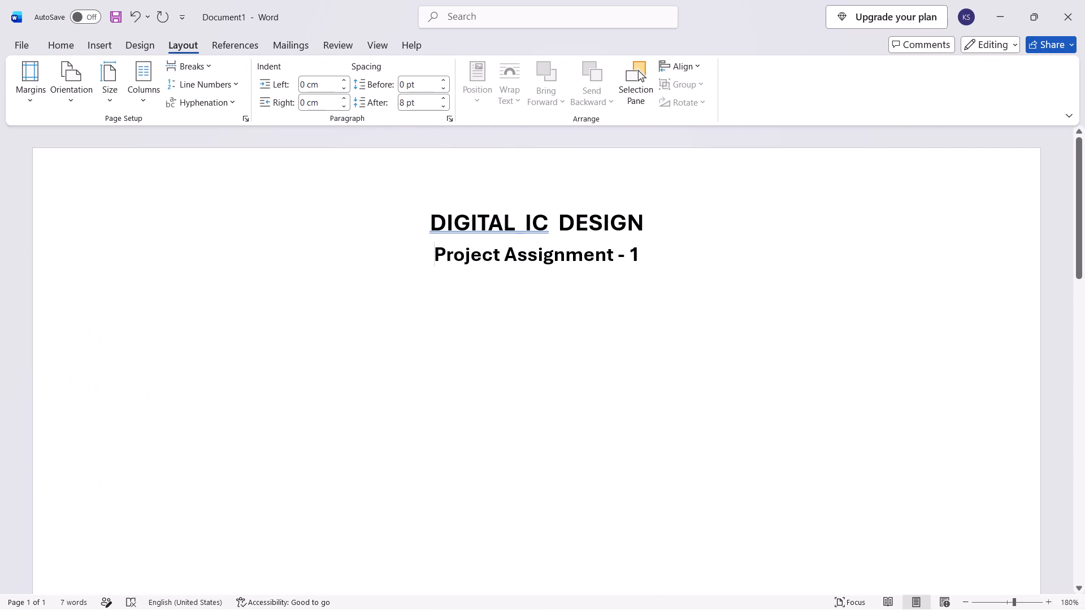
pyautogui.click(693, 344)
pyautogui.click(513, 290)
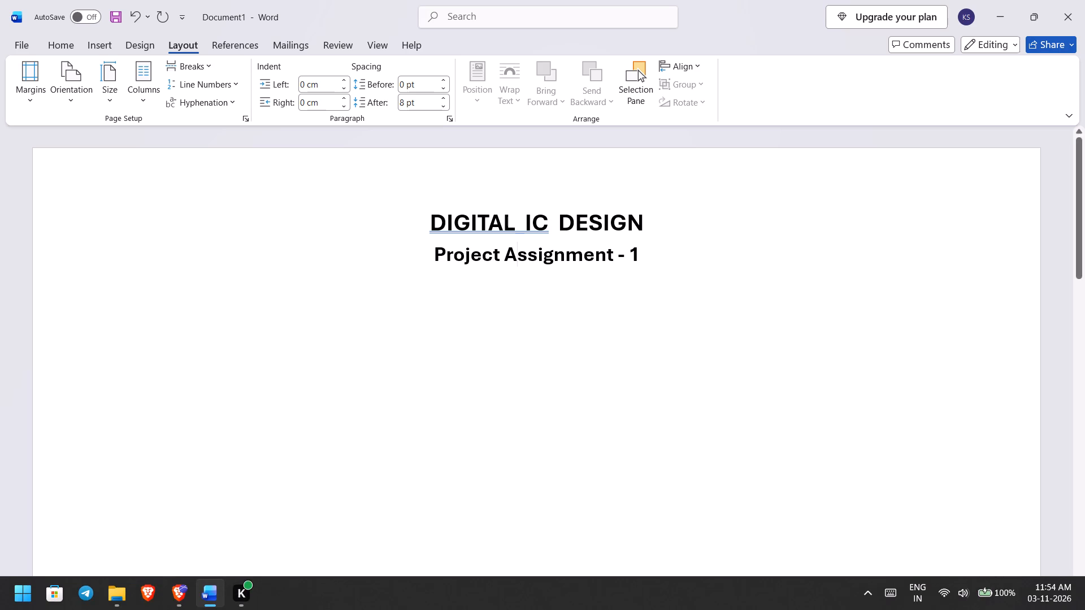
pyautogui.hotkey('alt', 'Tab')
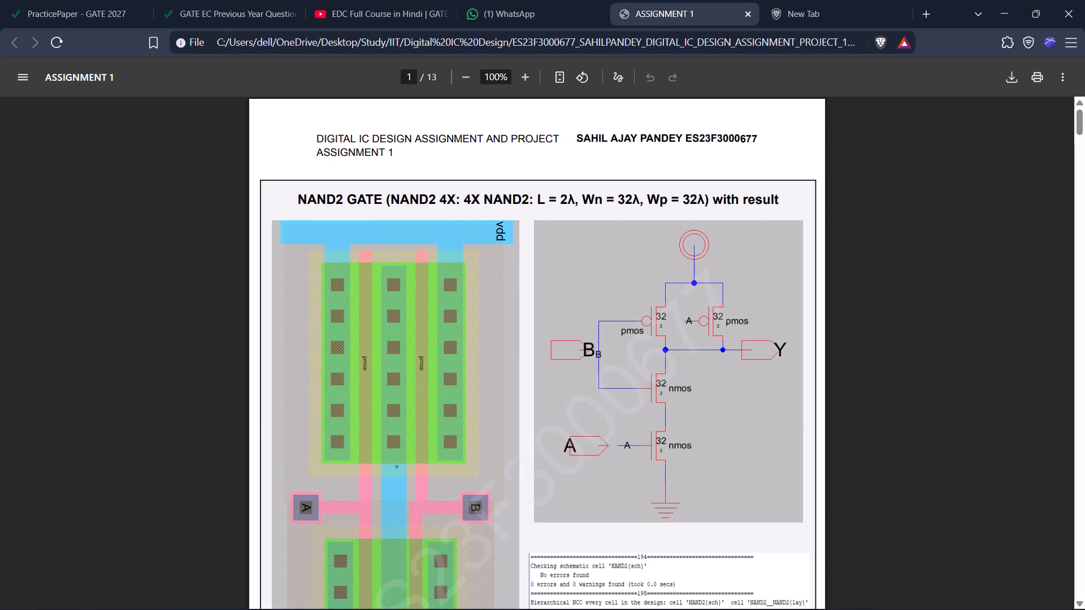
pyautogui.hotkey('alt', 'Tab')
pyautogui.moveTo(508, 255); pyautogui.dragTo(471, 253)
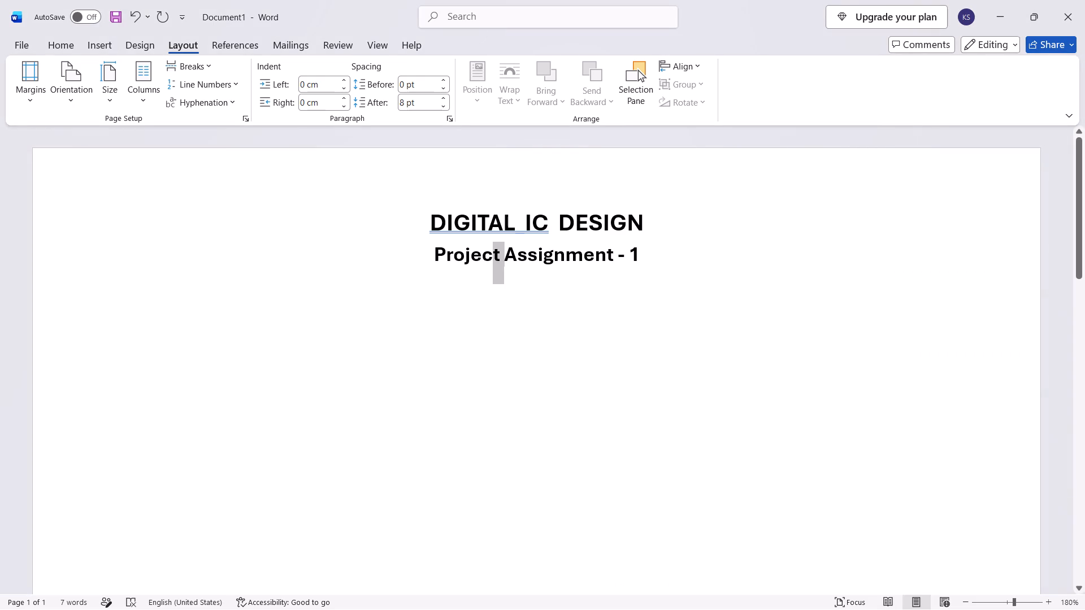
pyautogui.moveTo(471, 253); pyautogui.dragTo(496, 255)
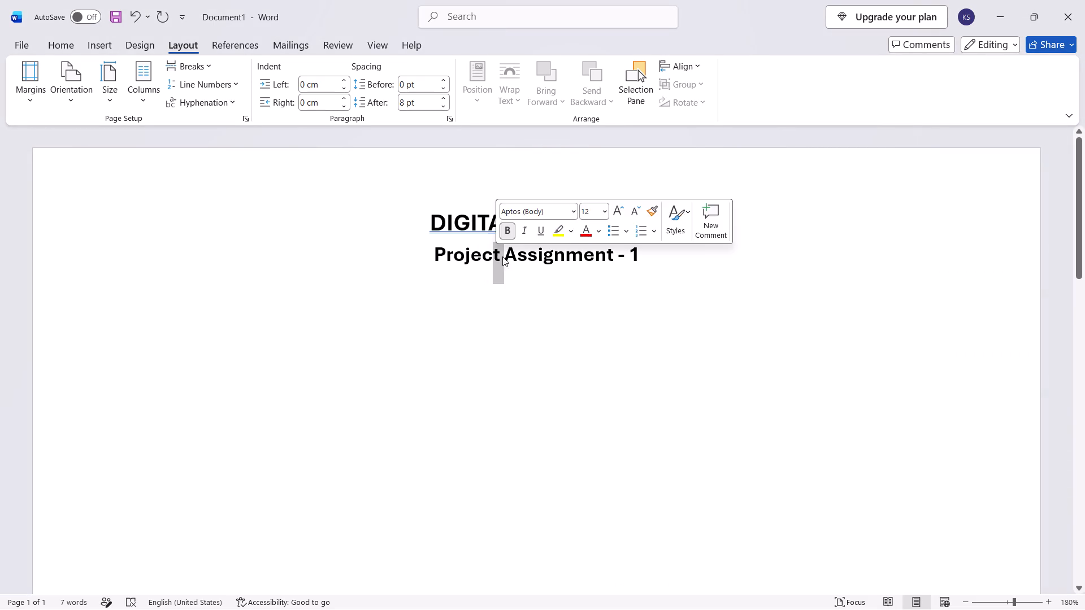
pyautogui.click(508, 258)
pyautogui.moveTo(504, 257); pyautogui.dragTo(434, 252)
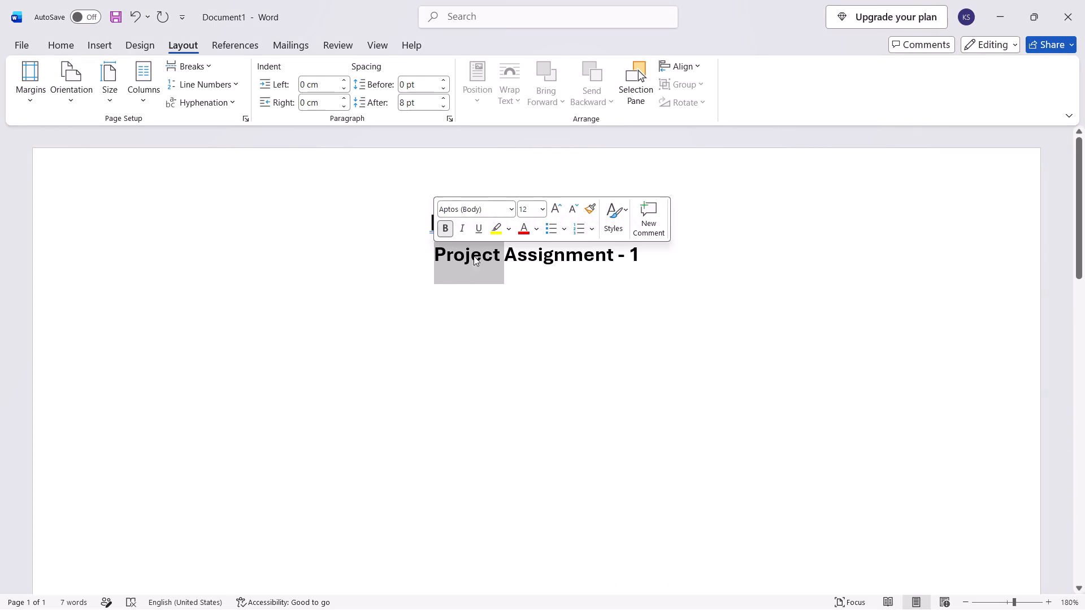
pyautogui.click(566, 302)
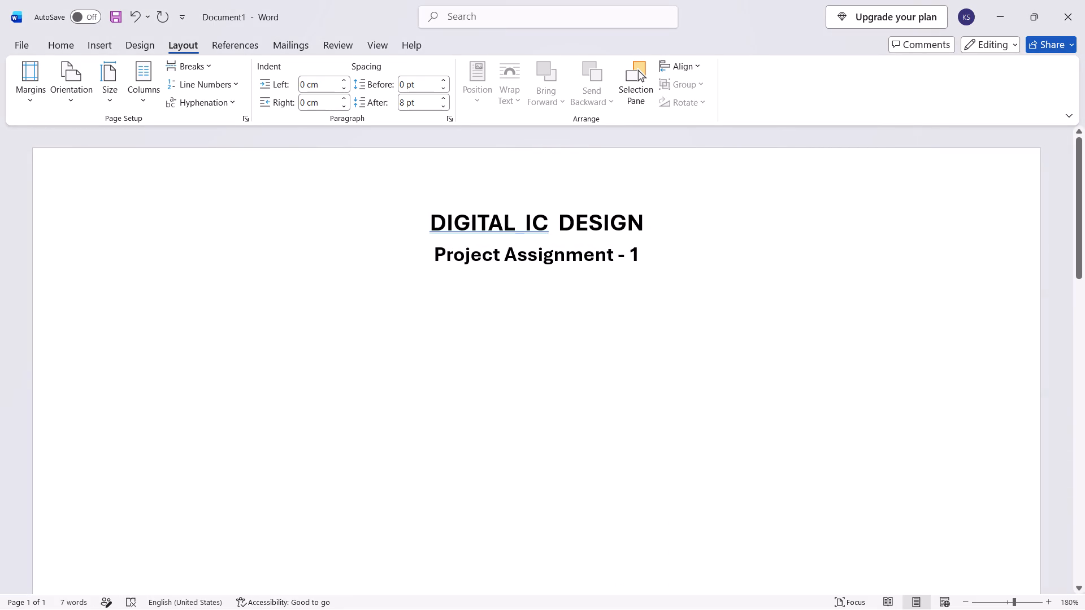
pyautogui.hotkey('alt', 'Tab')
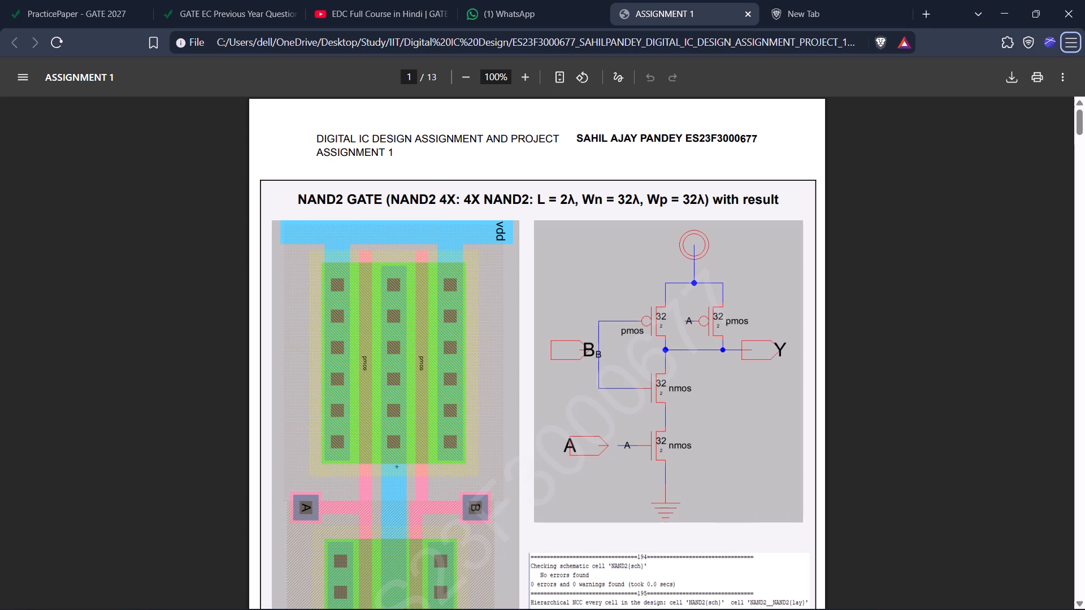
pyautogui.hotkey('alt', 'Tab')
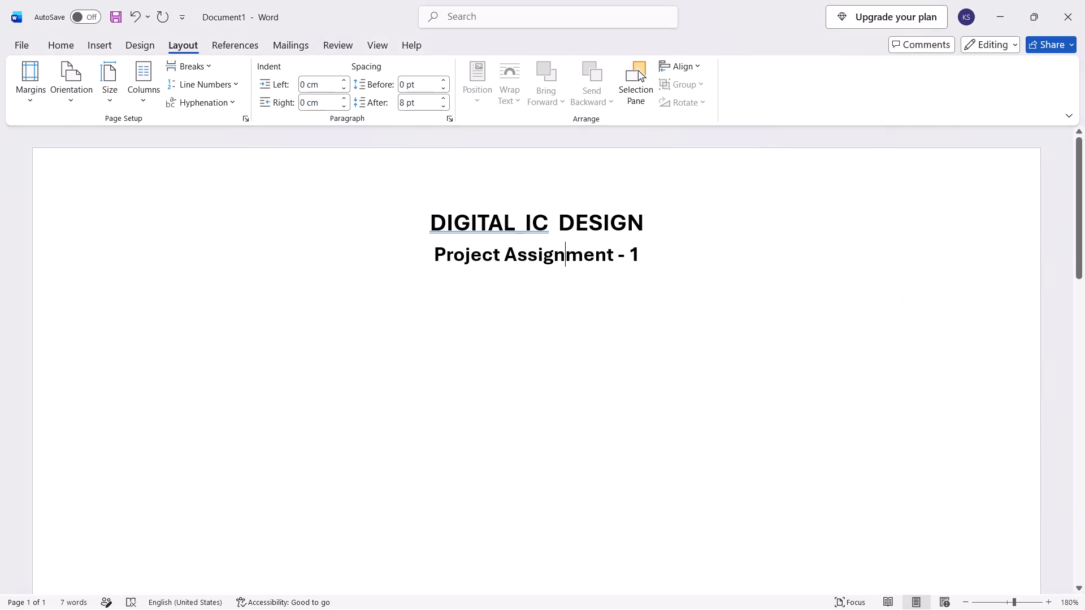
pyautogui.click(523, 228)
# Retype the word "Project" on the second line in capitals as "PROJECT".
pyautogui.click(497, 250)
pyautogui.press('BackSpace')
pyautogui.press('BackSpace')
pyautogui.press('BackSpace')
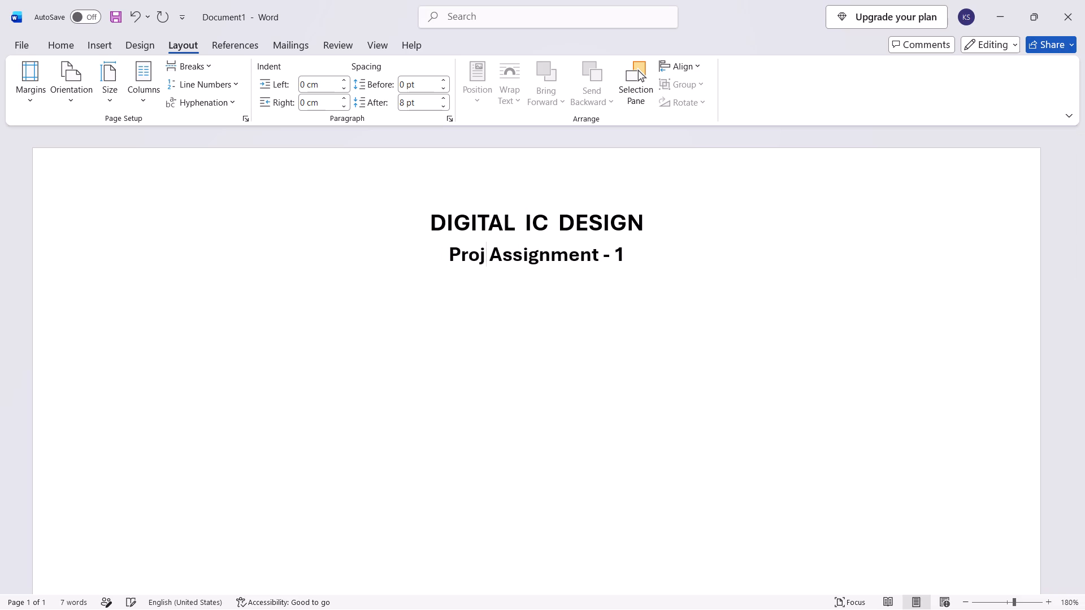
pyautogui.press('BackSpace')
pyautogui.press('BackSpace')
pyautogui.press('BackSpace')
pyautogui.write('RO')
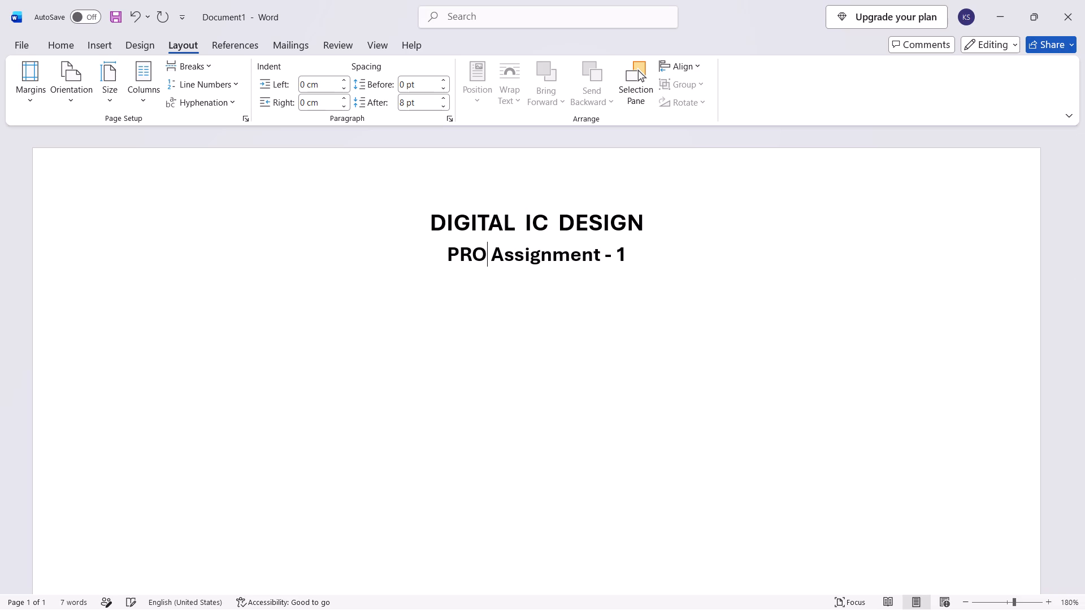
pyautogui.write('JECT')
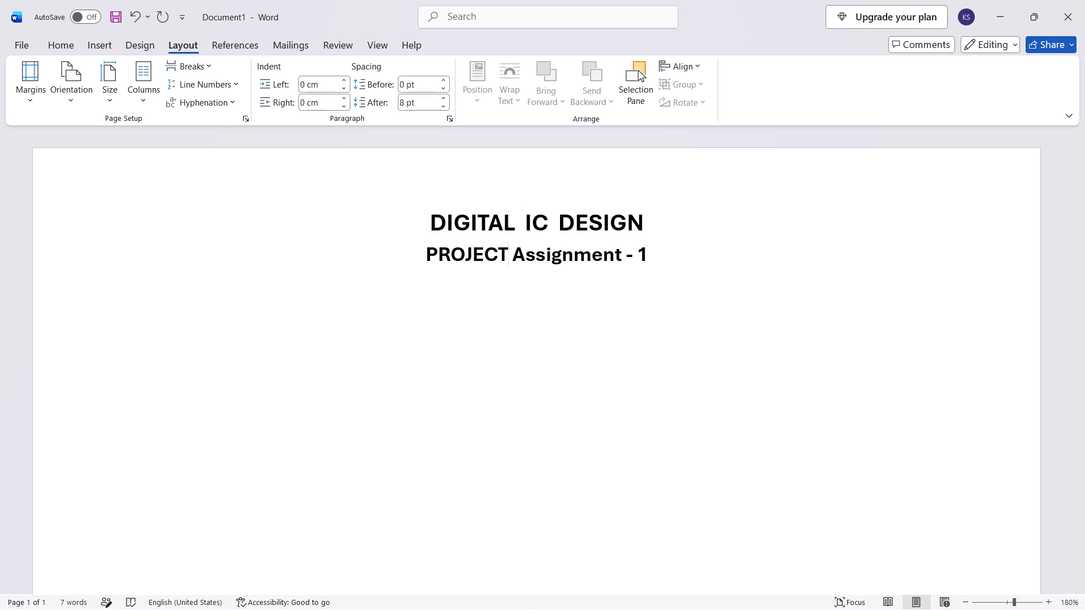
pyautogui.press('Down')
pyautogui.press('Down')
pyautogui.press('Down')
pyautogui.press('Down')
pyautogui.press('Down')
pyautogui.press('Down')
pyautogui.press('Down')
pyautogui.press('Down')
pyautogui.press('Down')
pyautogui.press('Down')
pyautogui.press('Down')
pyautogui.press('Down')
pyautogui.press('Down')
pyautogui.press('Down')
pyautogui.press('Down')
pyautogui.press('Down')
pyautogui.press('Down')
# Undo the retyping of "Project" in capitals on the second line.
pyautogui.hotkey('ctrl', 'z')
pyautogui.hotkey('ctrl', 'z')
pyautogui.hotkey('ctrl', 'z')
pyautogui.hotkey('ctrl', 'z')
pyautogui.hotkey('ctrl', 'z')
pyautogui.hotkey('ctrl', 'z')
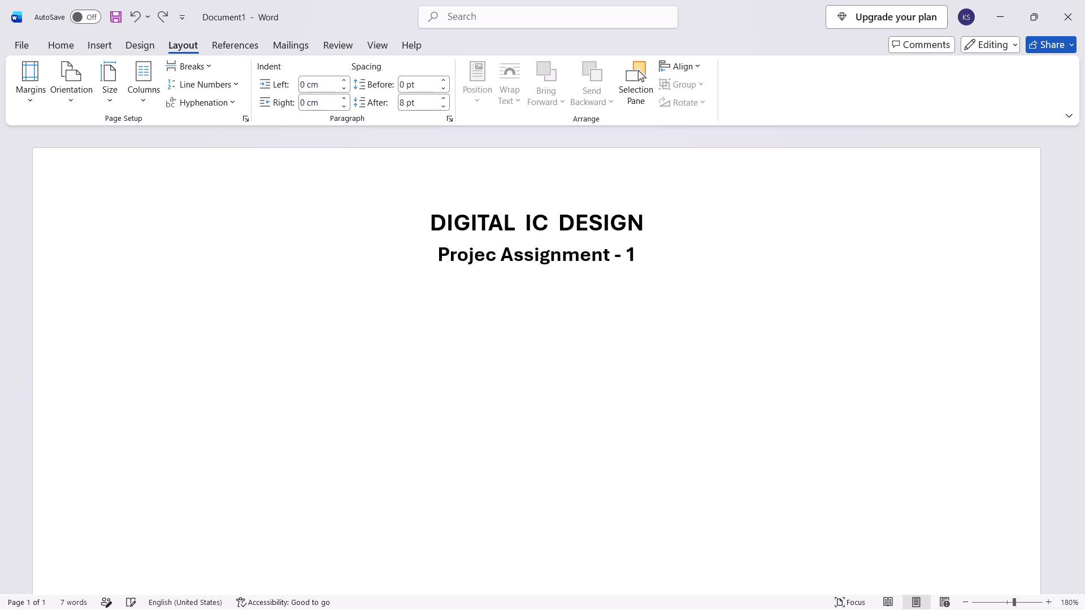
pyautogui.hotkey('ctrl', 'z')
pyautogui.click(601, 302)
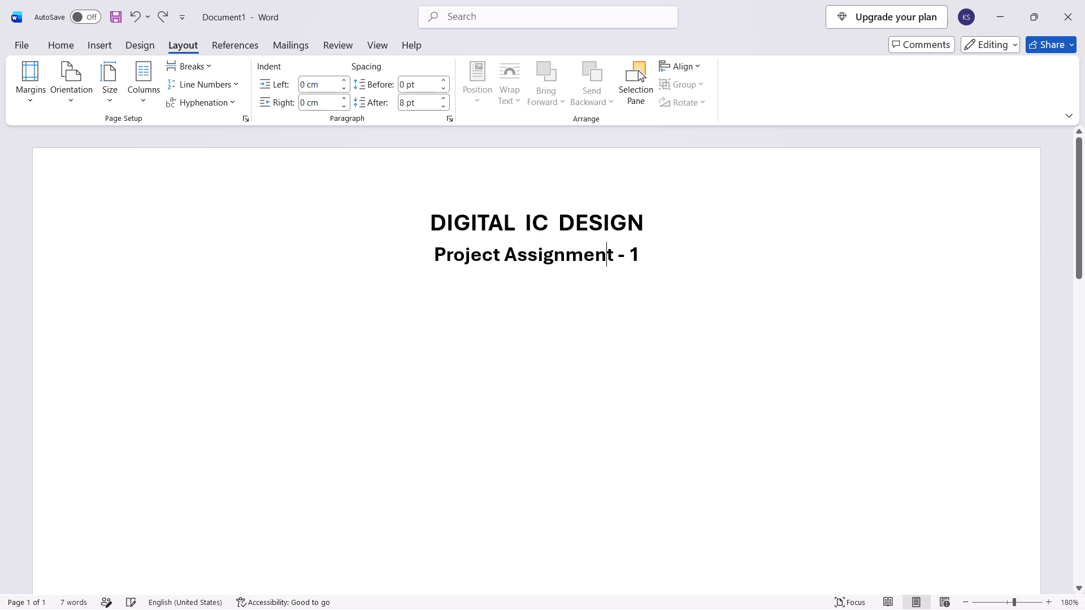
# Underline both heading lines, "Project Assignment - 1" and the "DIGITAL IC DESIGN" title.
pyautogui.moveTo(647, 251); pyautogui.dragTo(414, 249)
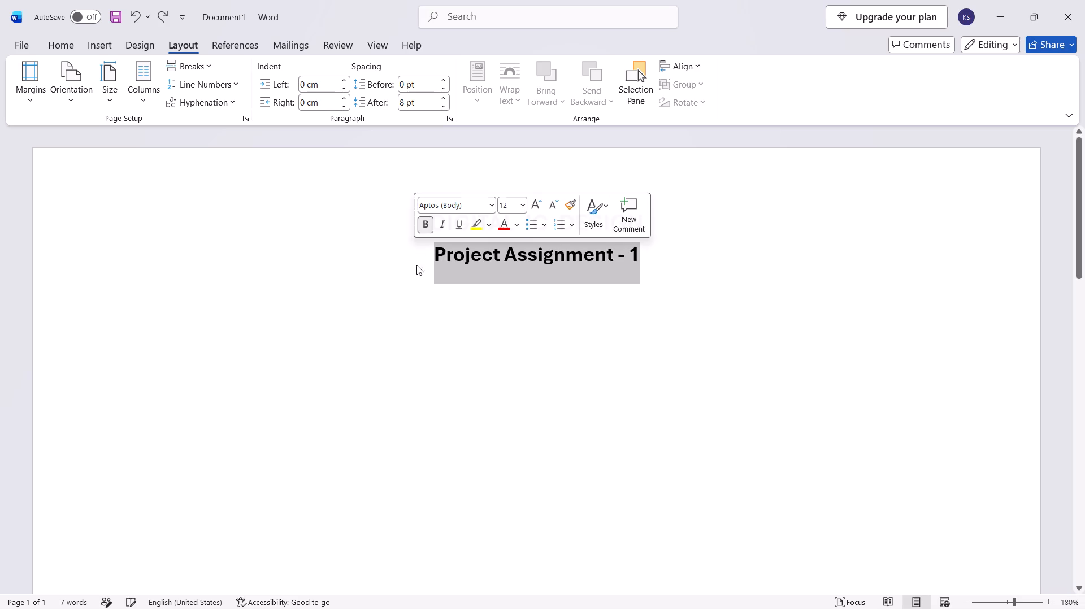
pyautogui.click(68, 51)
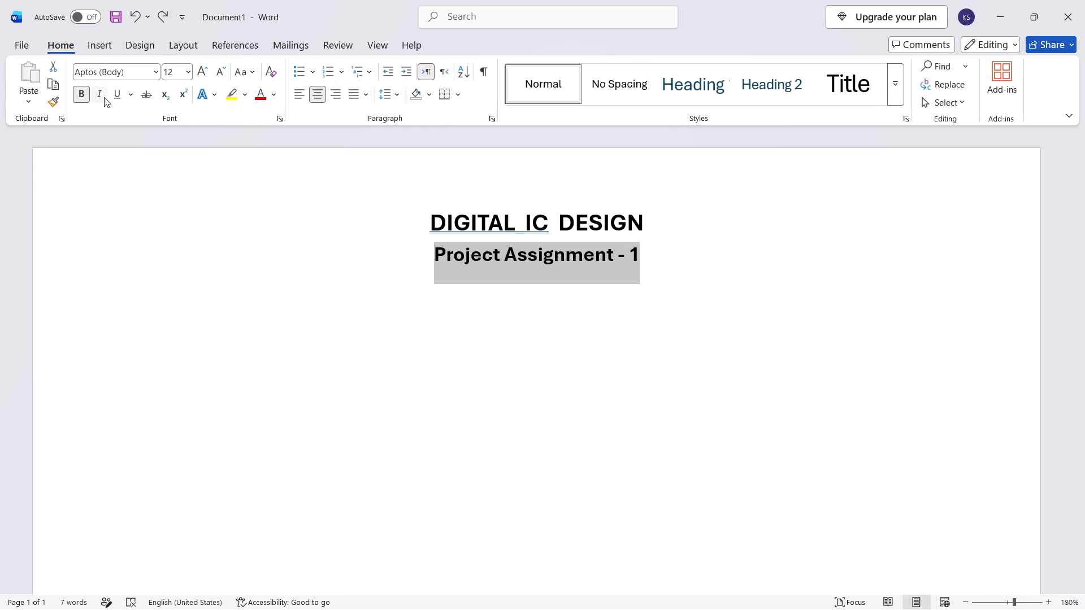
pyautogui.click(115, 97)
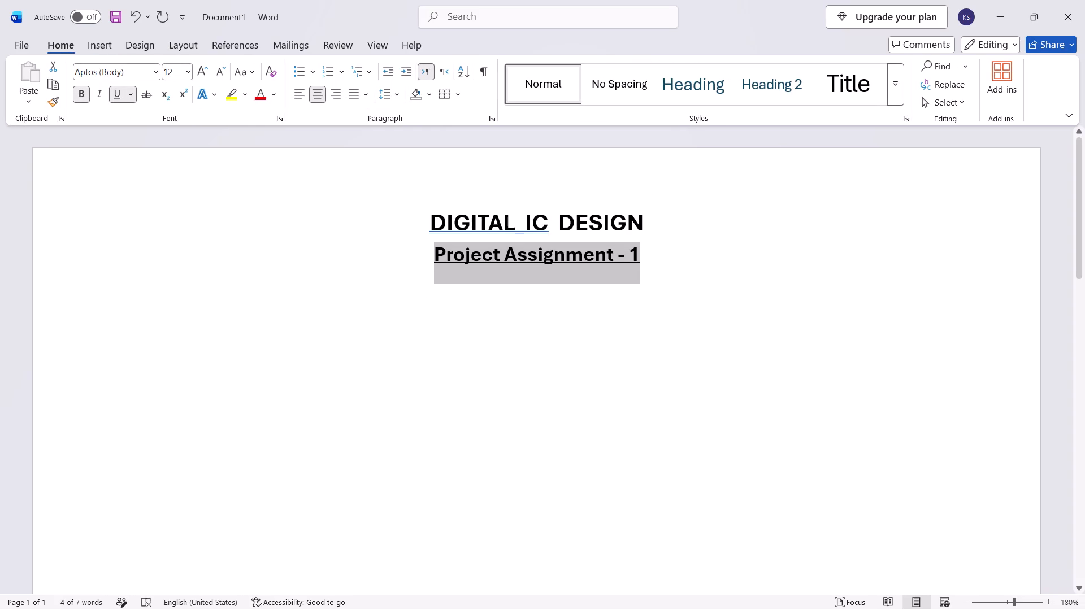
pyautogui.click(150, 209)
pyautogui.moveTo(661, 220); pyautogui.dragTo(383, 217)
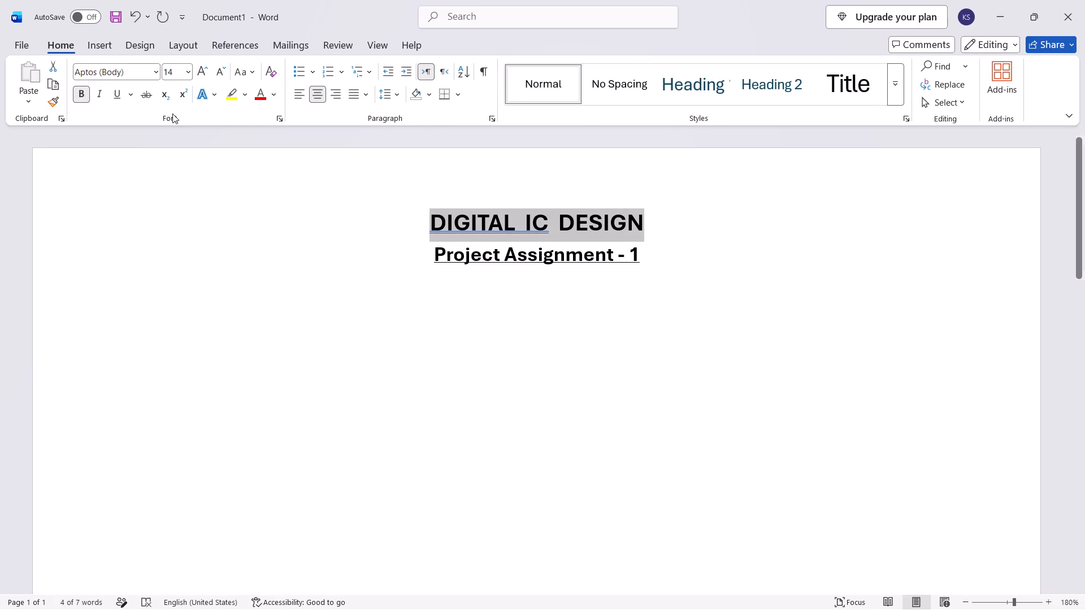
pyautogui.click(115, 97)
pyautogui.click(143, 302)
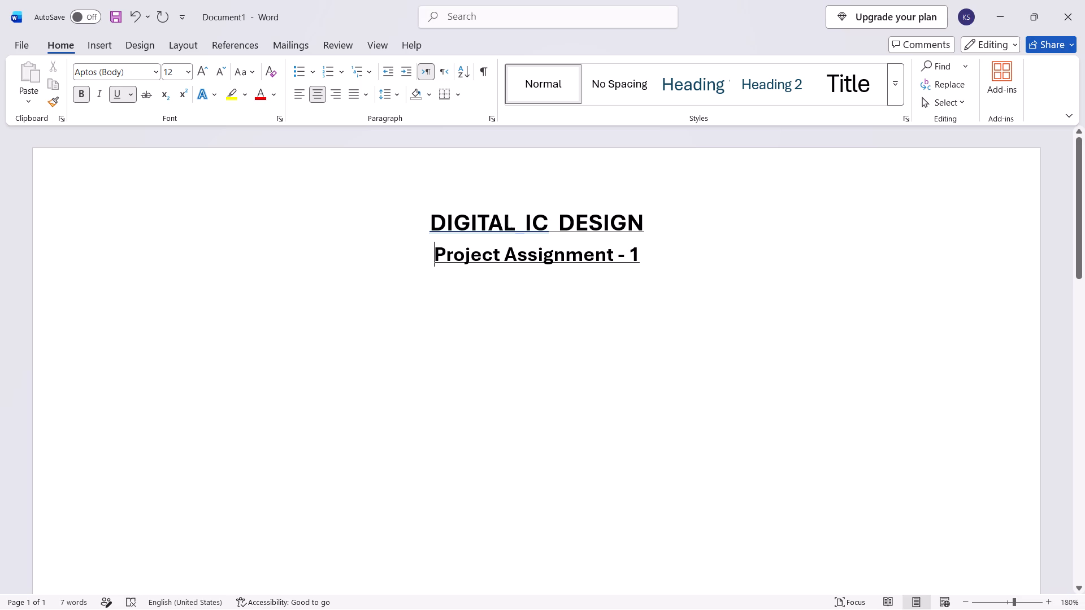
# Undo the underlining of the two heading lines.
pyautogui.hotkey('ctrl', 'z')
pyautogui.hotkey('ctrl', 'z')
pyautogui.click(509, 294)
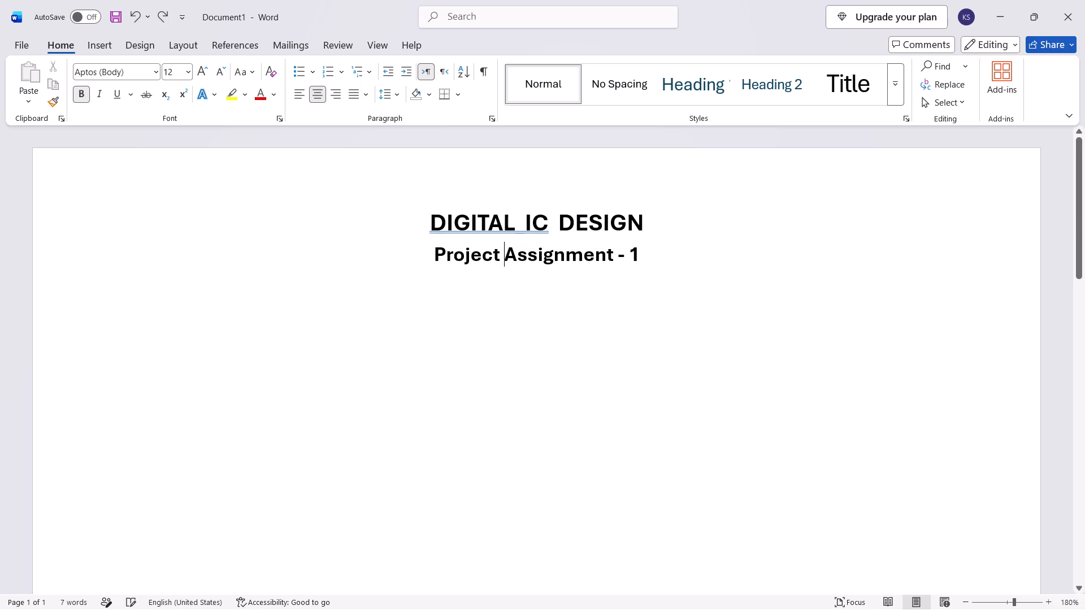
# Increase the font size of the "DIGITAL IC DESIGN" title by one step.
pyautogui.moveTo(645, 232); pyautogui.dragTo(429, 210)
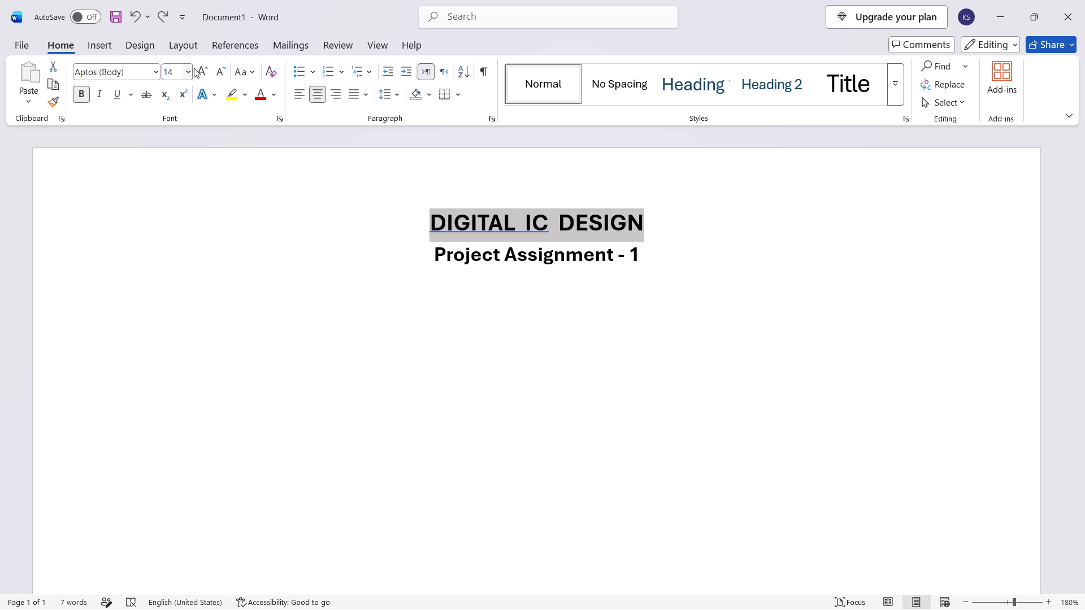
pyautogui.click(206, 73)
pyautogui.click(360, 304)
# Add the student's full name followed by a colon on a new line below "Project Assignment – 1".
pyautogui.click(657, 269)
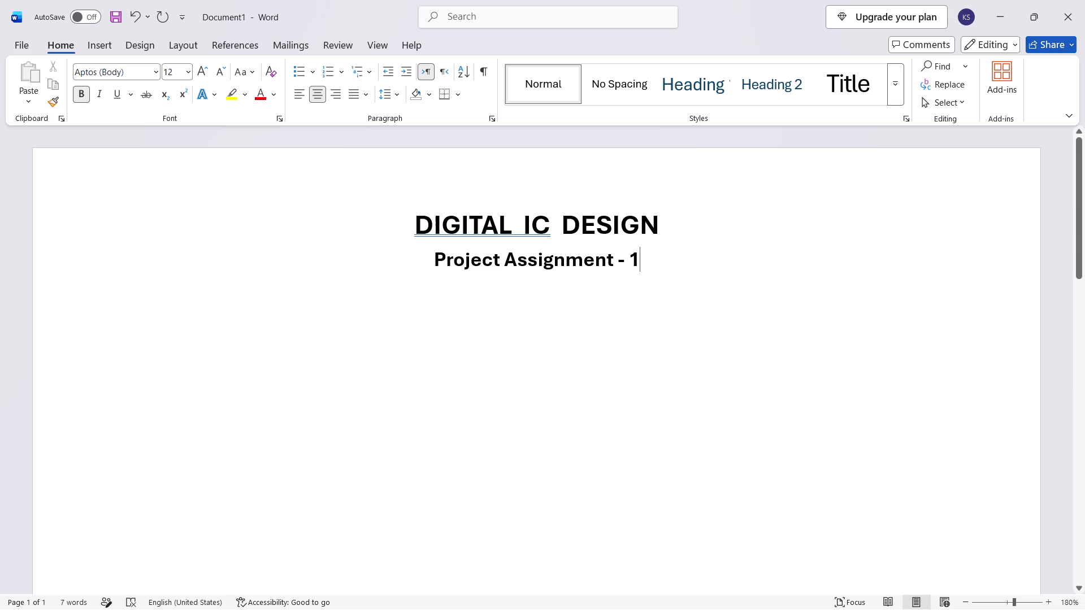
pyautogui.hotkey('shift', 'Return')
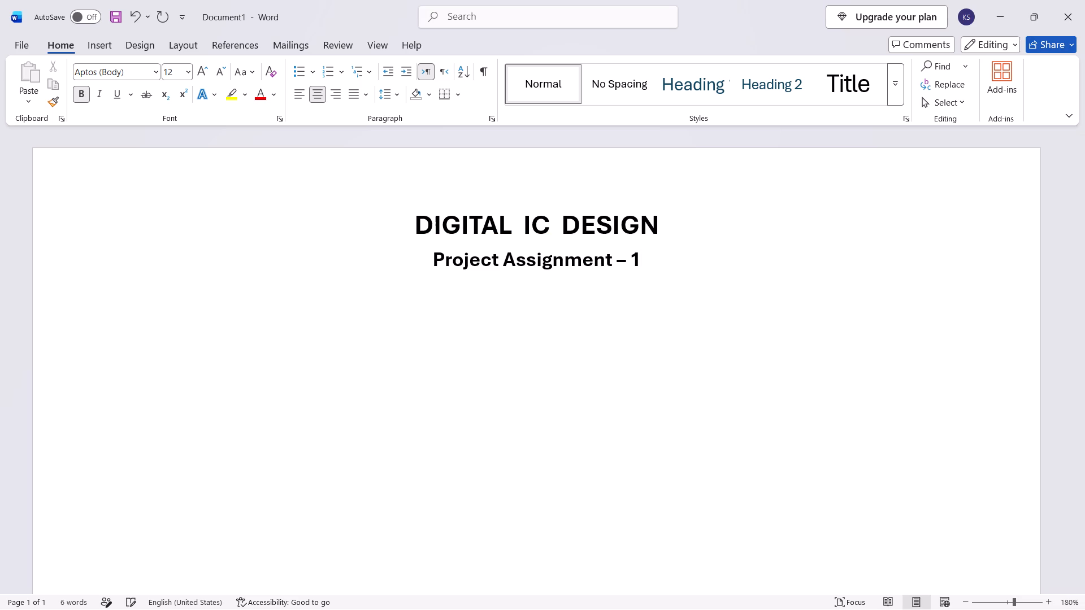
pyautogui.press('BackSpace')
pyautogui.press('BackSpace')
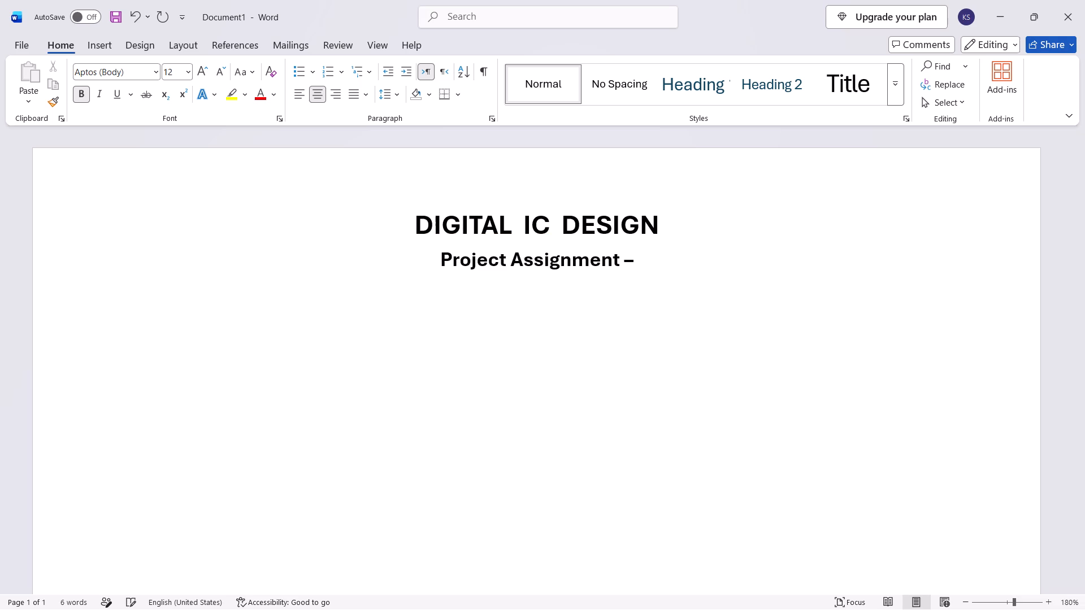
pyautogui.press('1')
pyautogui.hotkey('shift', 'Return')
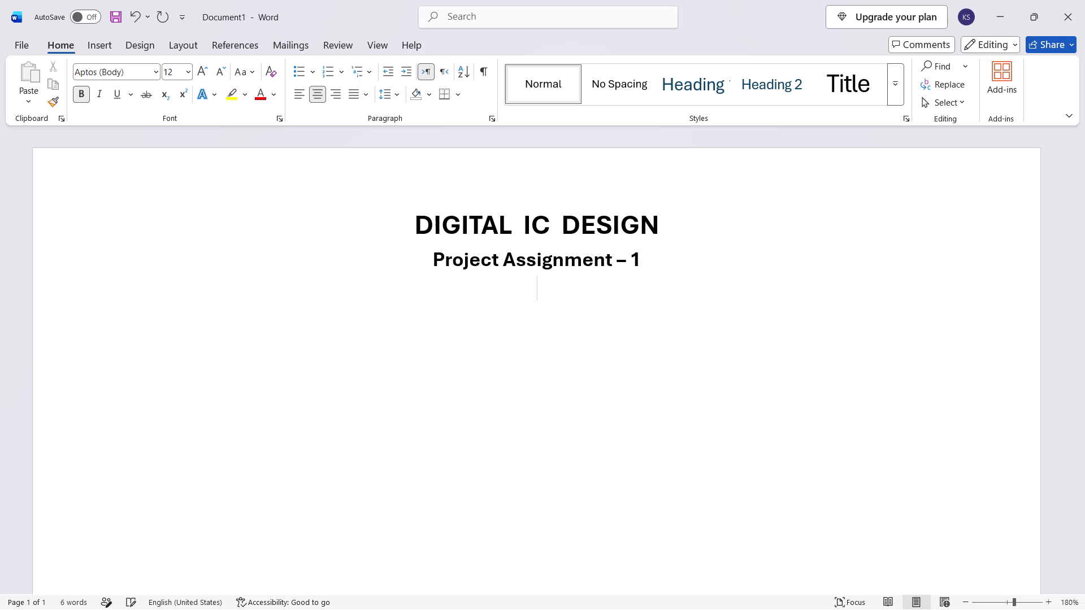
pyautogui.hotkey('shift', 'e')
pyautogui.press('BackSpace')
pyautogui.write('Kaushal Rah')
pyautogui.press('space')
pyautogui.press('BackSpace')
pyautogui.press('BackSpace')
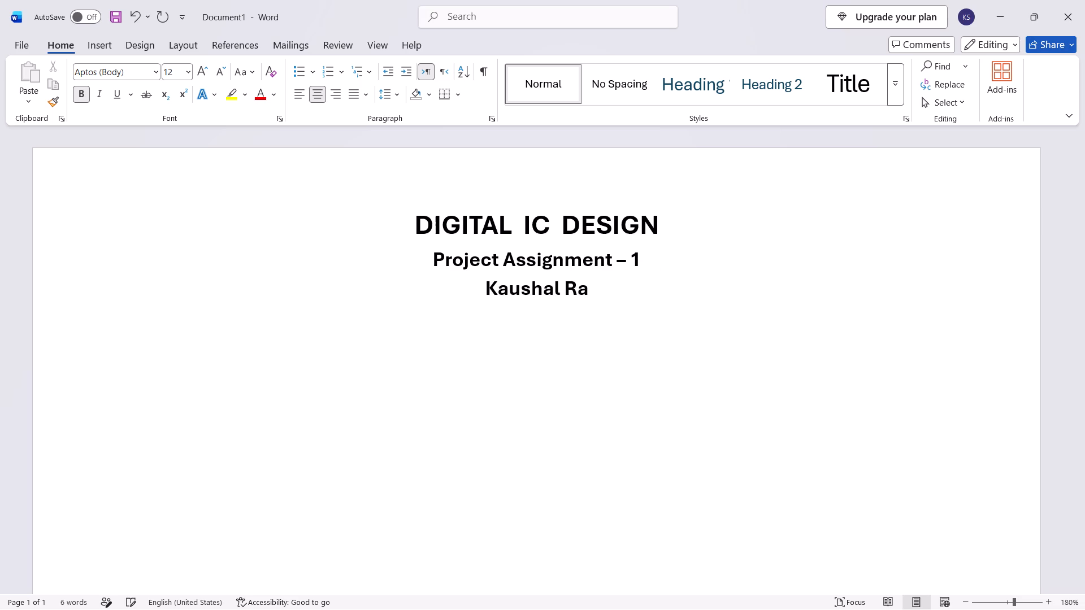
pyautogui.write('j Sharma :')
# Write the student's roll number after the colon on the name line.
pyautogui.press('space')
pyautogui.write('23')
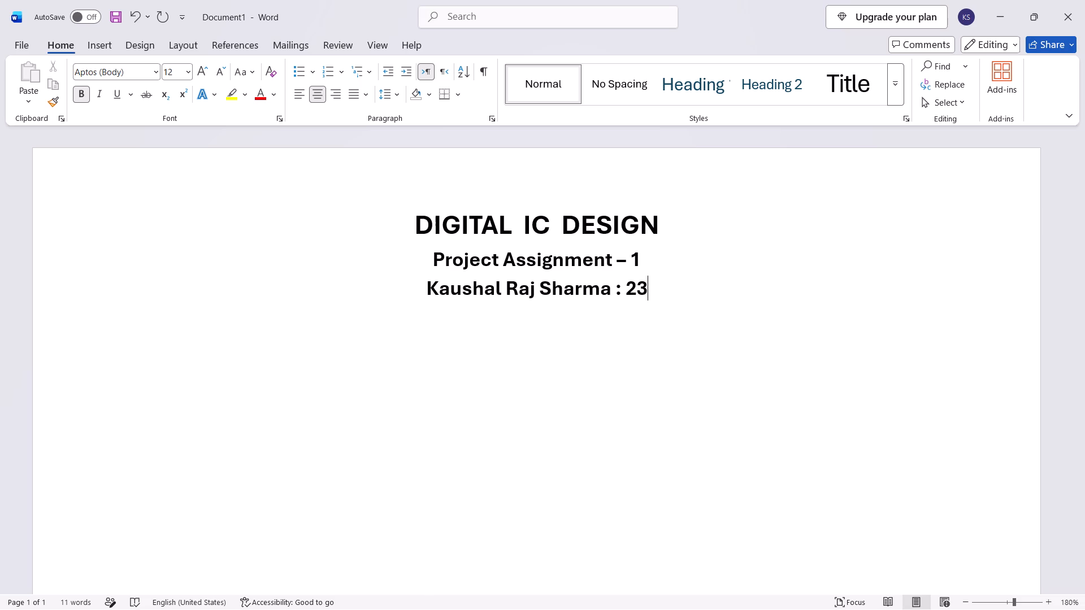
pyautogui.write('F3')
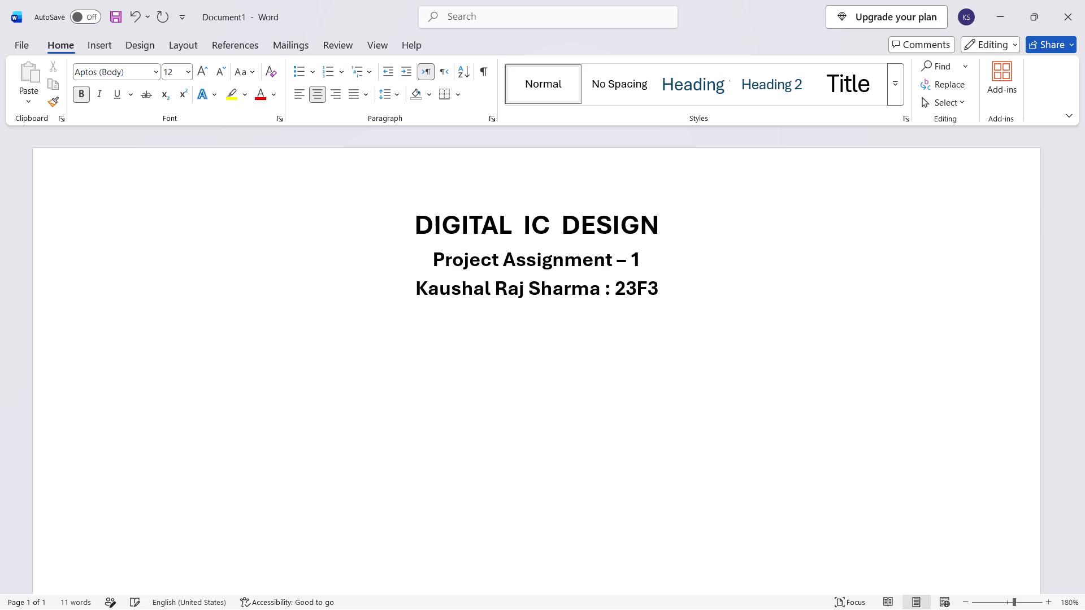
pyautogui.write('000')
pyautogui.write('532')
# Insert the prefix "ES" in front of the roll number, following the reference PDF's format.
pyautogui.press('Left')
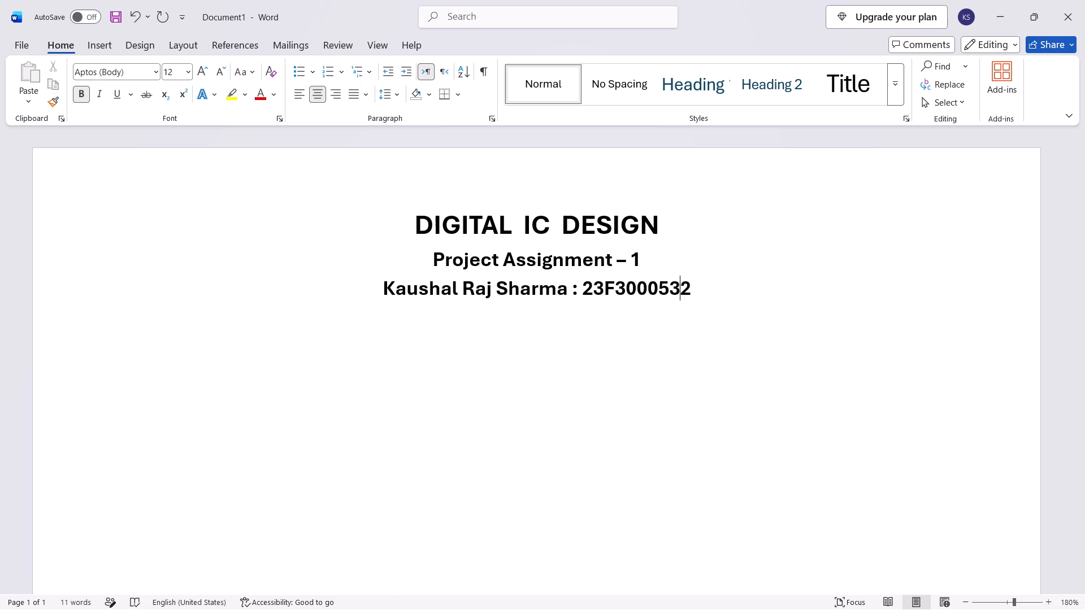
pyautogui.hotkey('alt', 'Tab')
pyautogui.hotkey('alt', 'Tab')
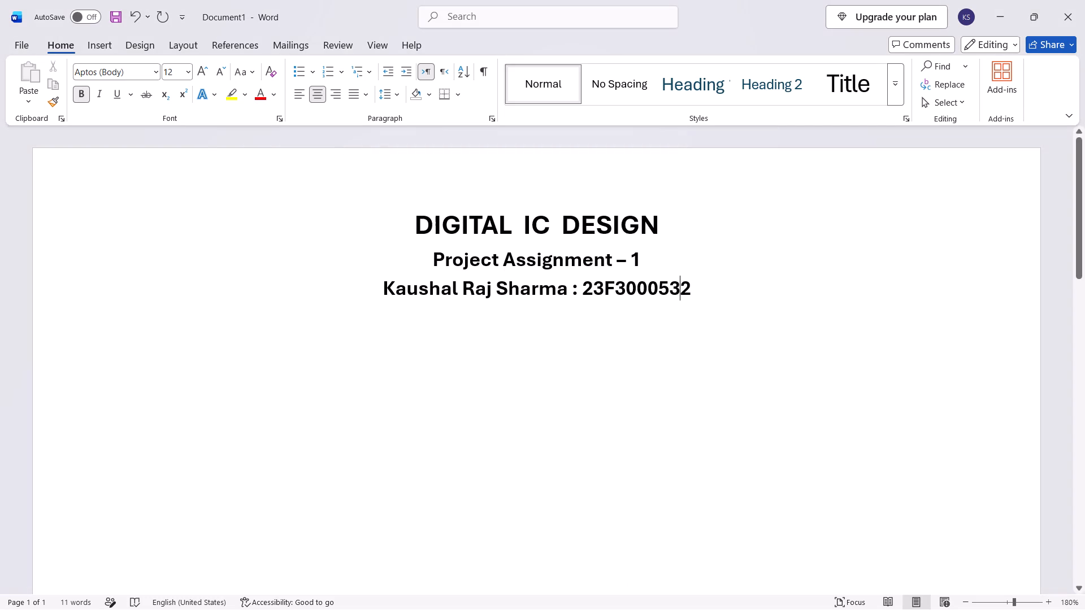
pyautogui.click(588, 283)
pyautogui.click(585, 283)
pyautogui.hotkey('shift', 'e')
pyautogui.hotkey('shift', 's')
pyautogui.click(900, 364)
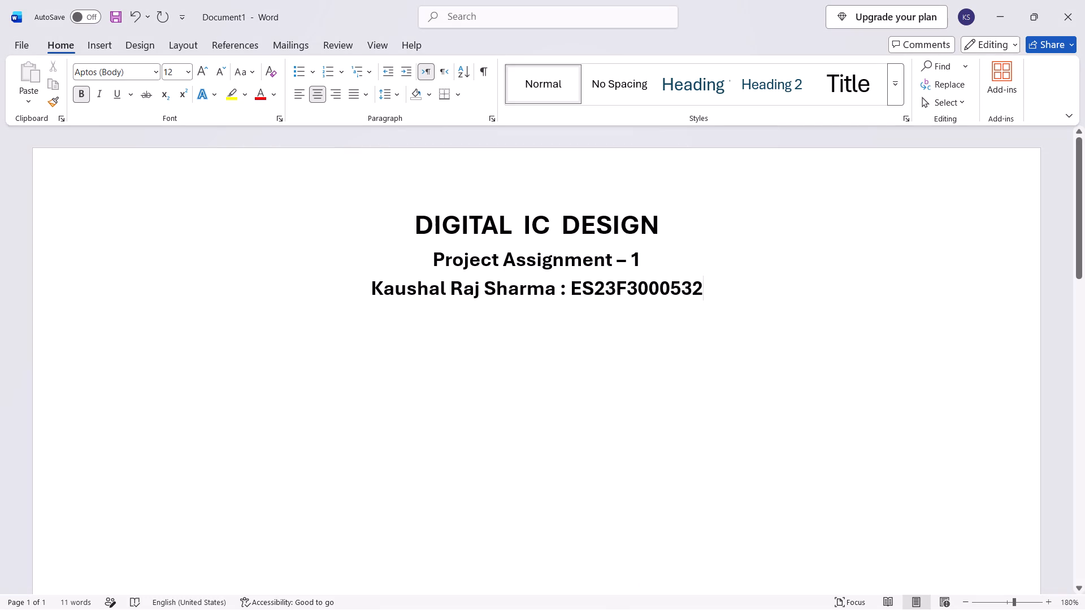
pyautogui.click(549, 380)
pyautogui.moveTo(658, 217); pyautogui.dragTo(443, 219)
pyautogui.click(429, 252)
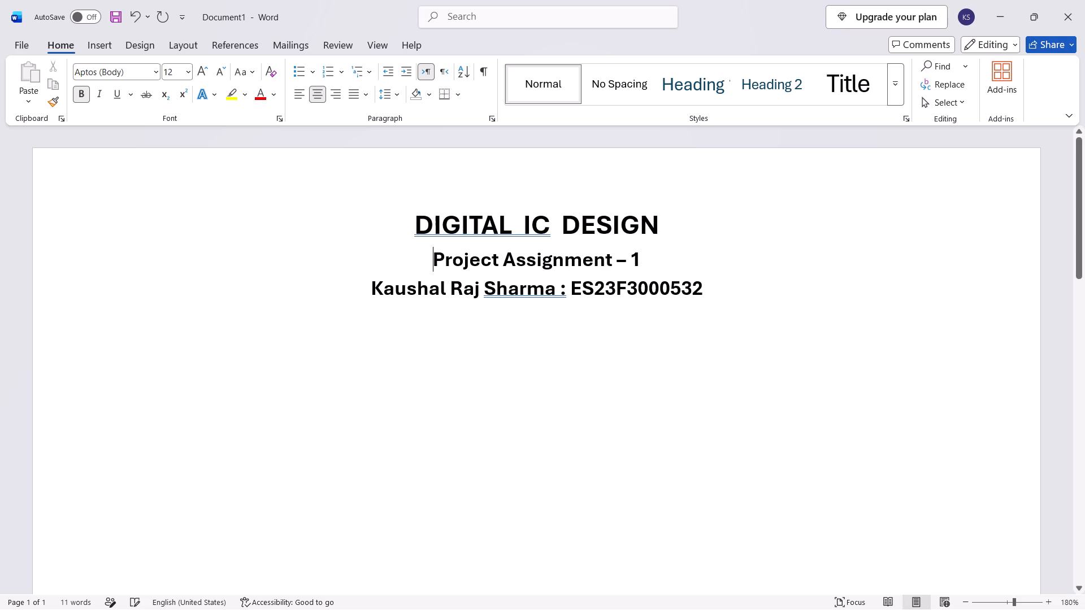
# Add a blank line above "Project Assignment – 1" and draw a straight horizontal line about 21 cm long there, across the full page width.
pyautogui.hotkey('shift', 'Return')
pyautogui.click(429, 225)
pyautogui.click(428, 255)
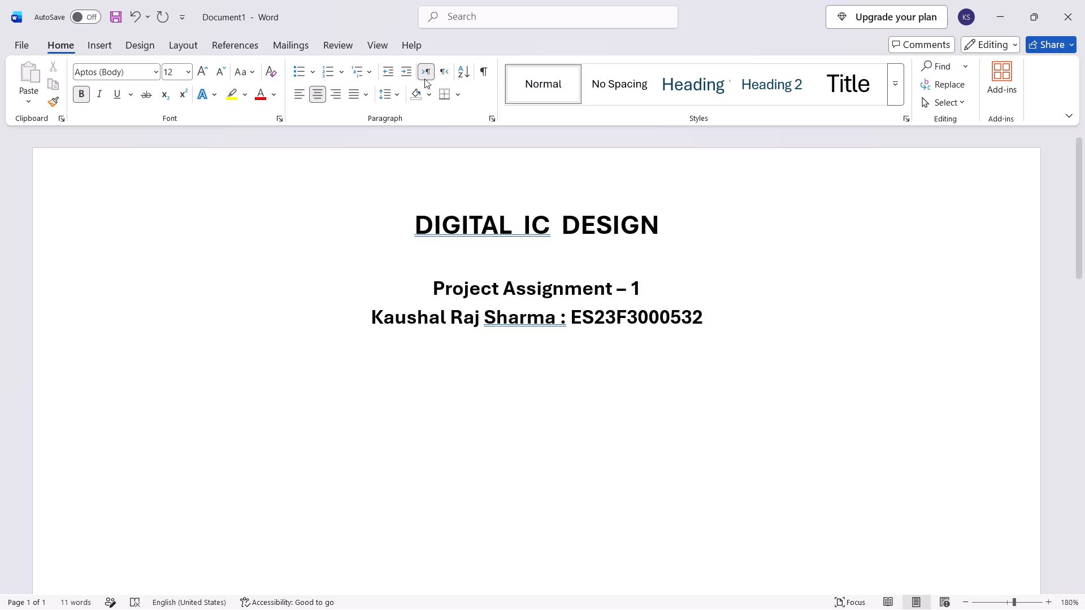
pyautogui.click(114, 42)
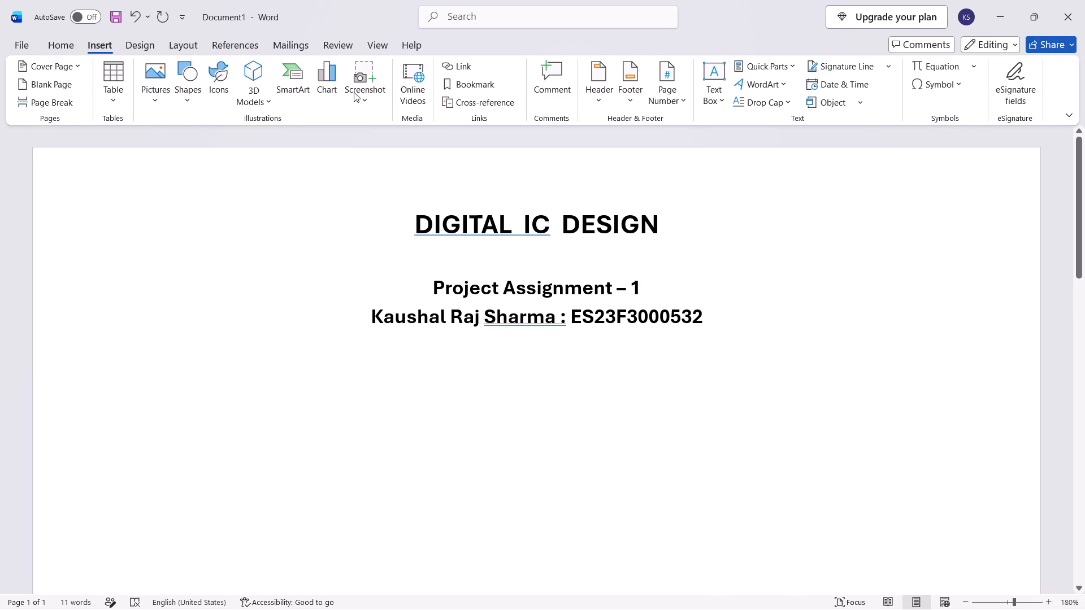
pyautogui.click(167, 98)
pyautogui.click(184, 96)
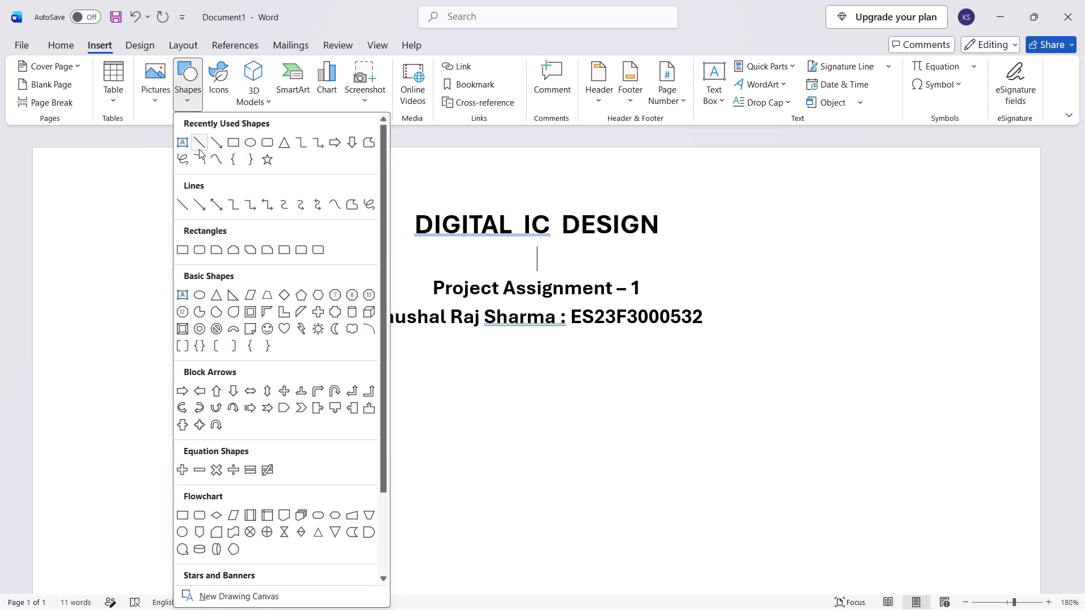
pyautogui.click(199, 149)
pyautogui.moveTo(33, 257); pyautogui.dragTo(1036, 256)
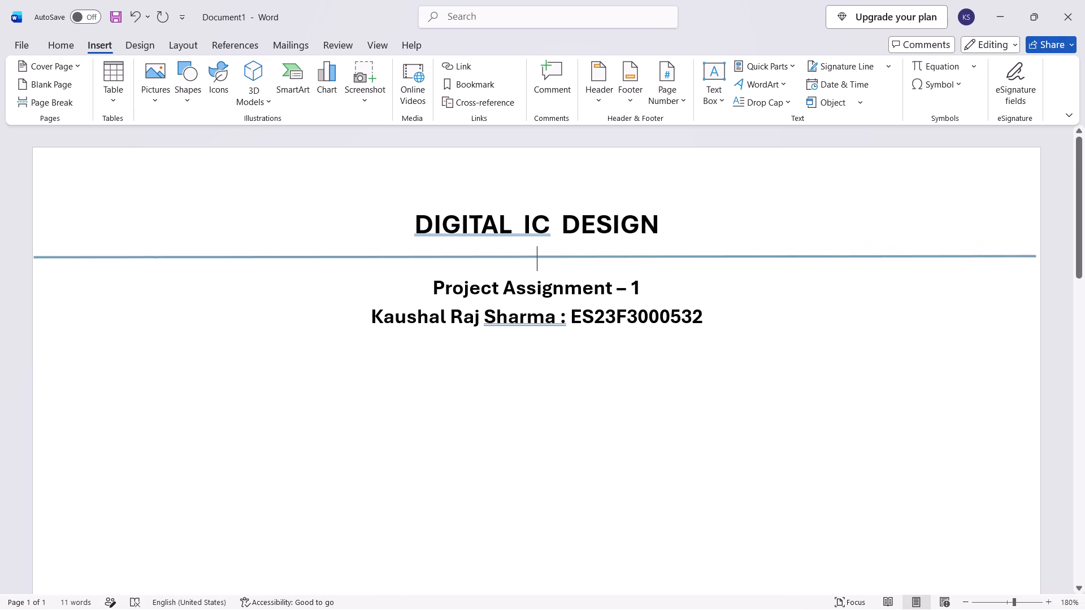
pyautogui.moveTo(1036, 256); pyautogui.dragTo(1041, 256)
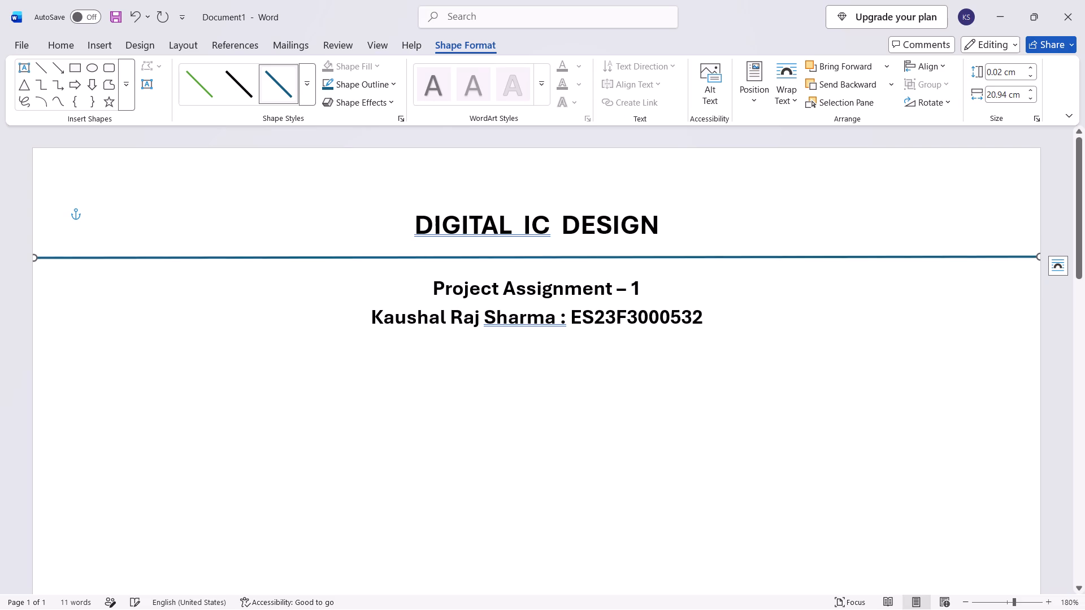
# Set the text wrapping of the horizontal line to Tight.
pyautogui.click(1064, 266)
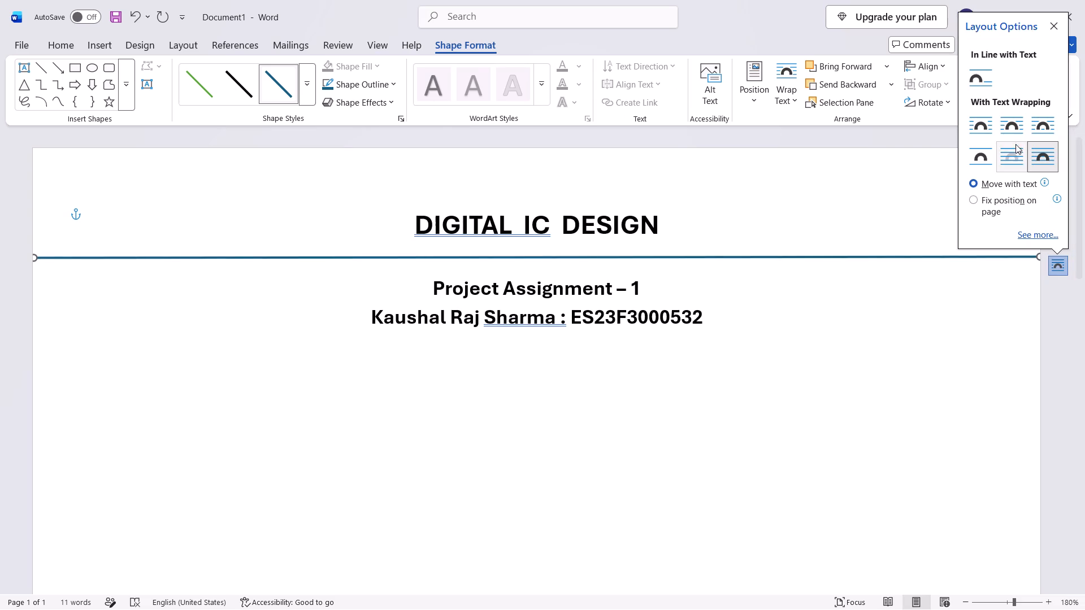
pyautogui.click(1015, 128)
pyautogui.click(996, 332)
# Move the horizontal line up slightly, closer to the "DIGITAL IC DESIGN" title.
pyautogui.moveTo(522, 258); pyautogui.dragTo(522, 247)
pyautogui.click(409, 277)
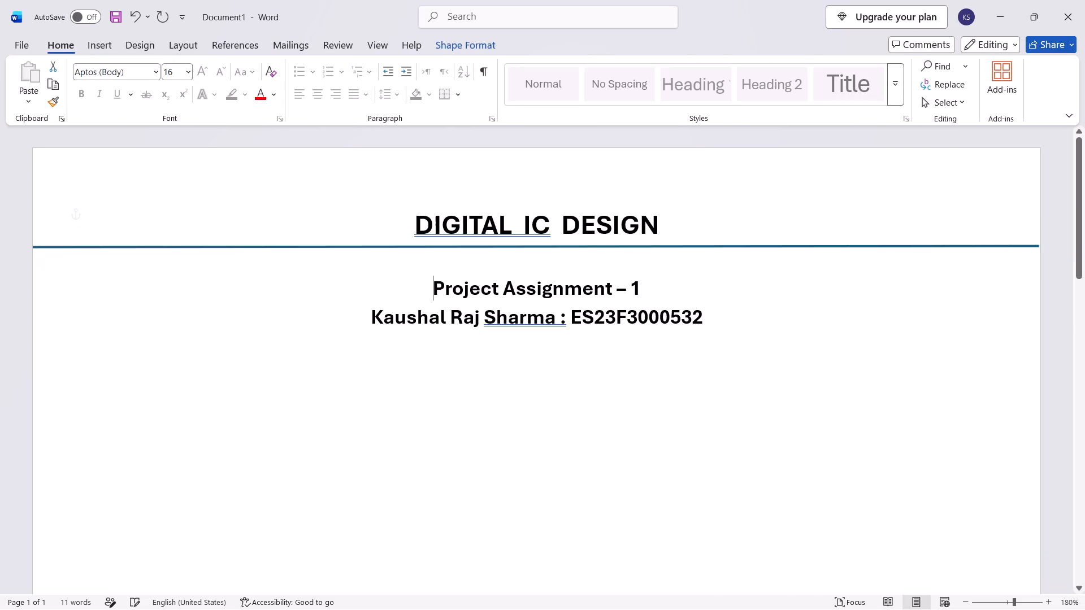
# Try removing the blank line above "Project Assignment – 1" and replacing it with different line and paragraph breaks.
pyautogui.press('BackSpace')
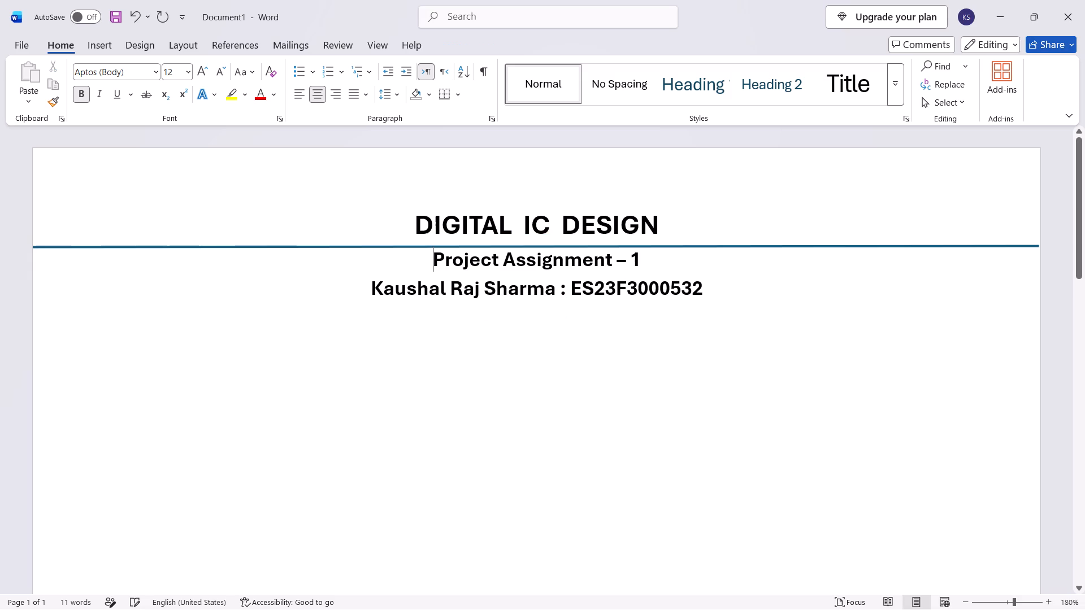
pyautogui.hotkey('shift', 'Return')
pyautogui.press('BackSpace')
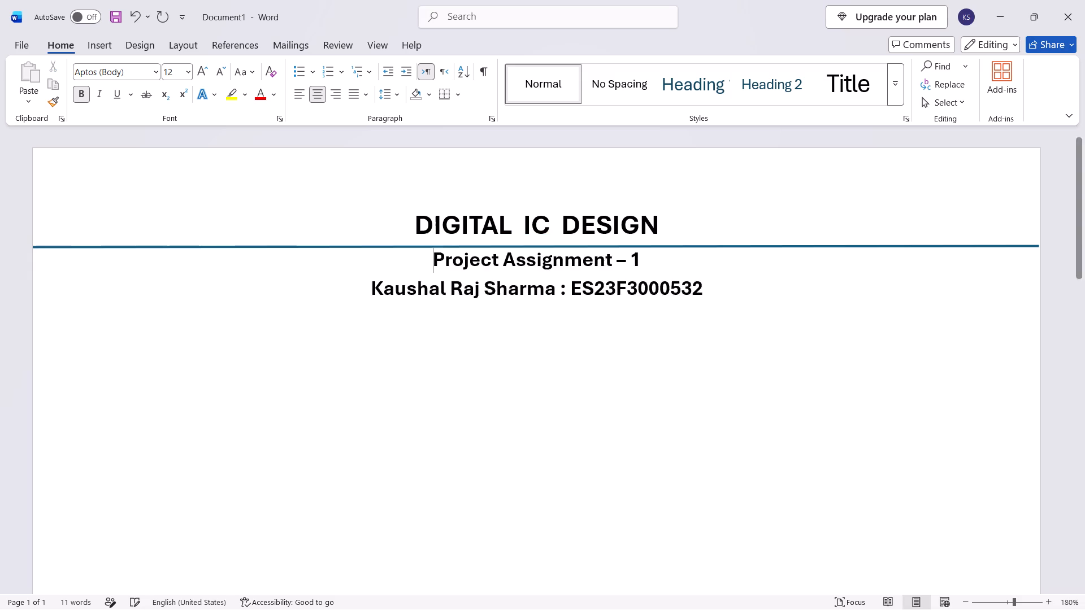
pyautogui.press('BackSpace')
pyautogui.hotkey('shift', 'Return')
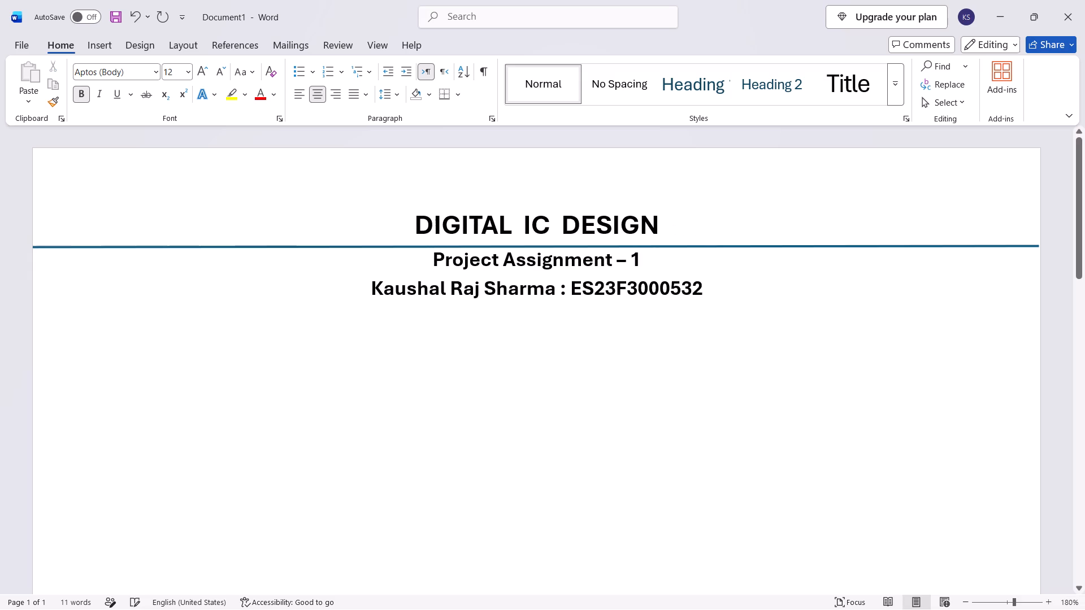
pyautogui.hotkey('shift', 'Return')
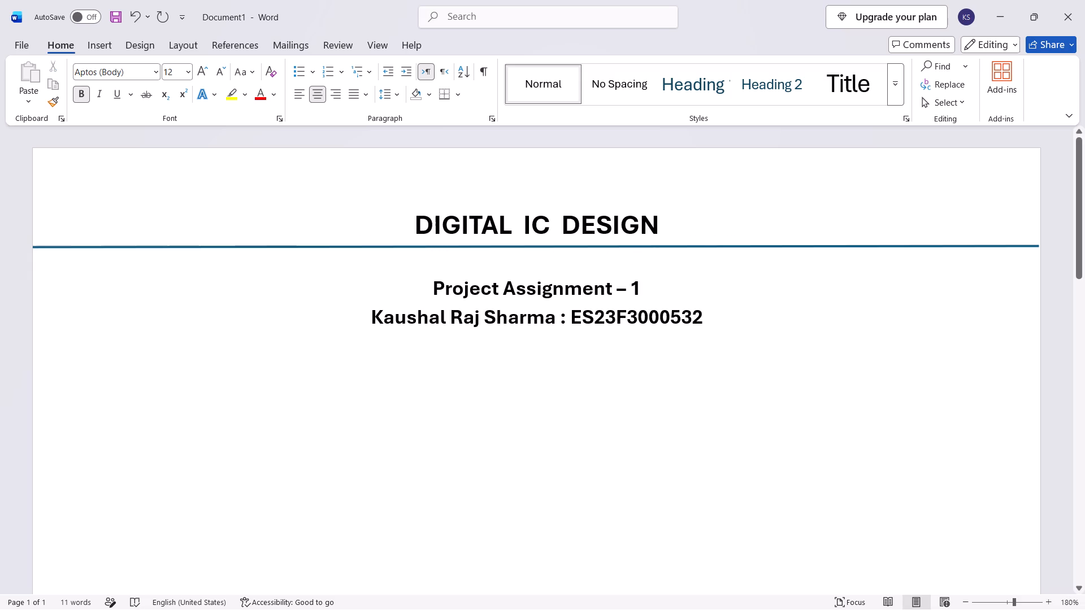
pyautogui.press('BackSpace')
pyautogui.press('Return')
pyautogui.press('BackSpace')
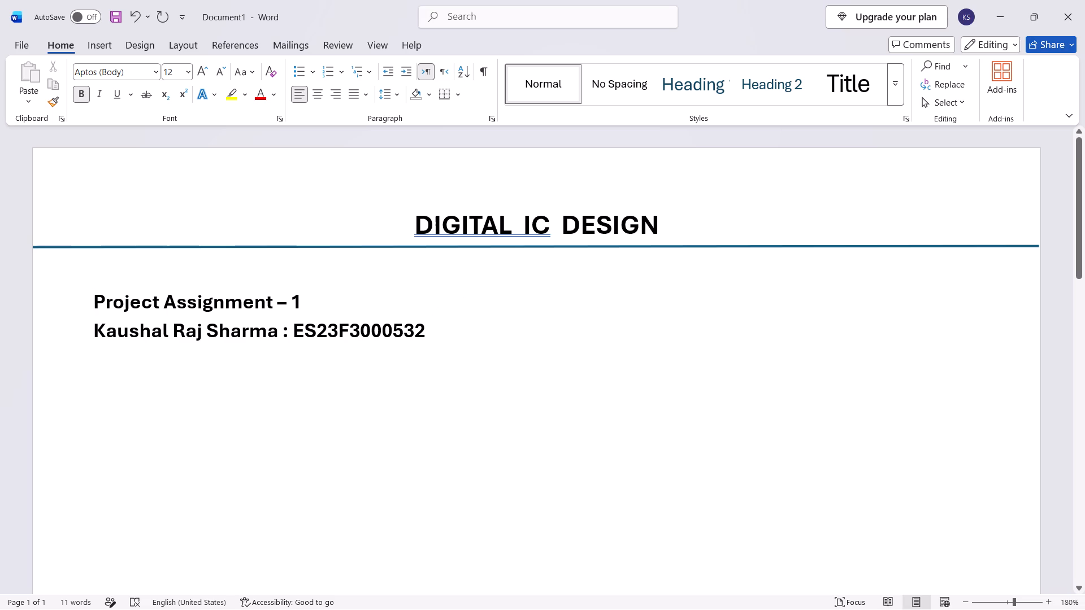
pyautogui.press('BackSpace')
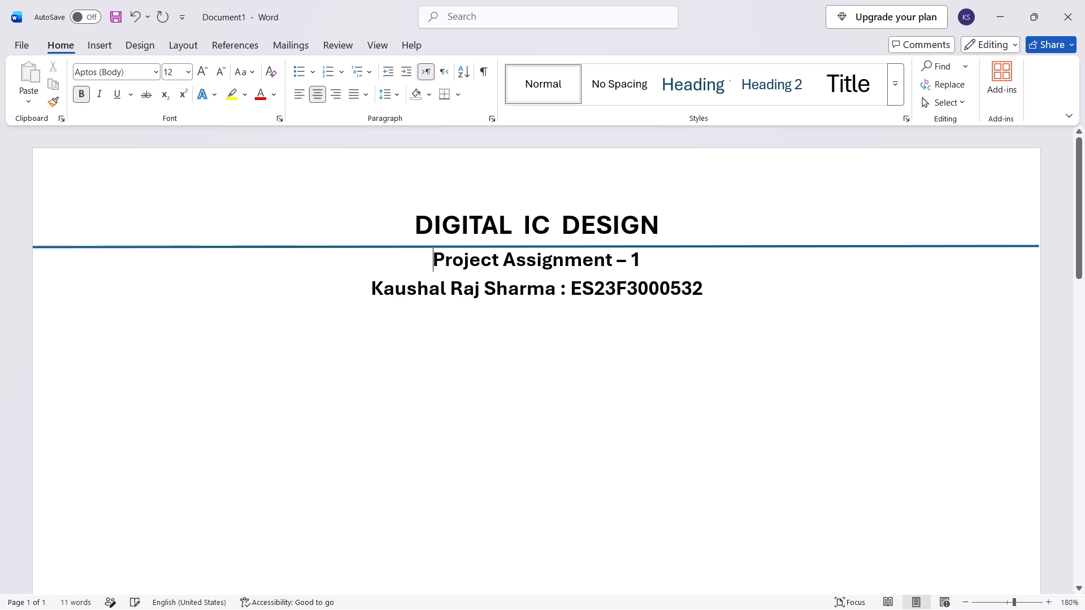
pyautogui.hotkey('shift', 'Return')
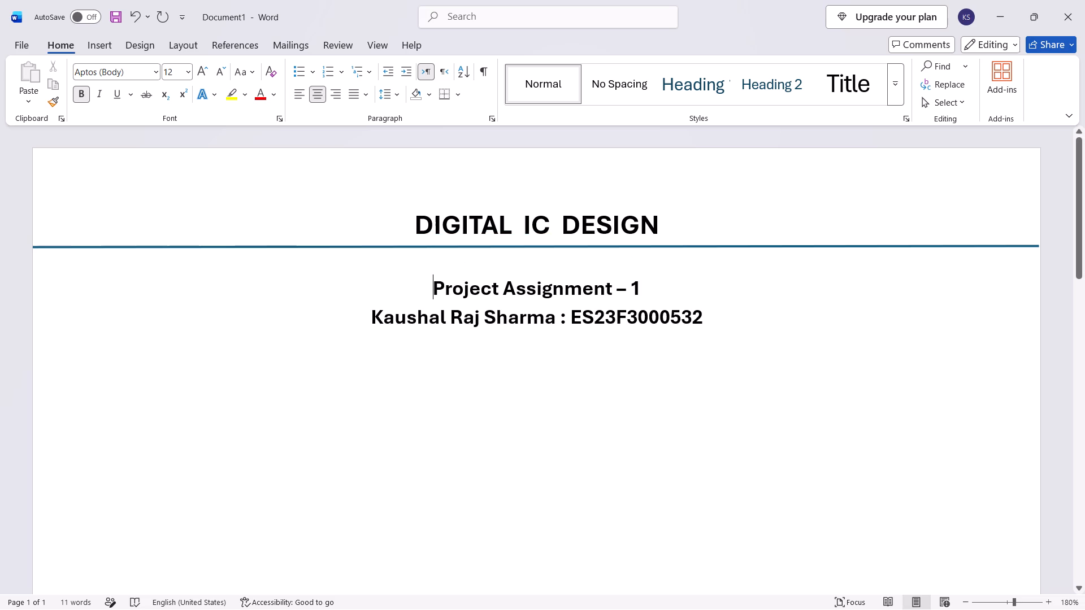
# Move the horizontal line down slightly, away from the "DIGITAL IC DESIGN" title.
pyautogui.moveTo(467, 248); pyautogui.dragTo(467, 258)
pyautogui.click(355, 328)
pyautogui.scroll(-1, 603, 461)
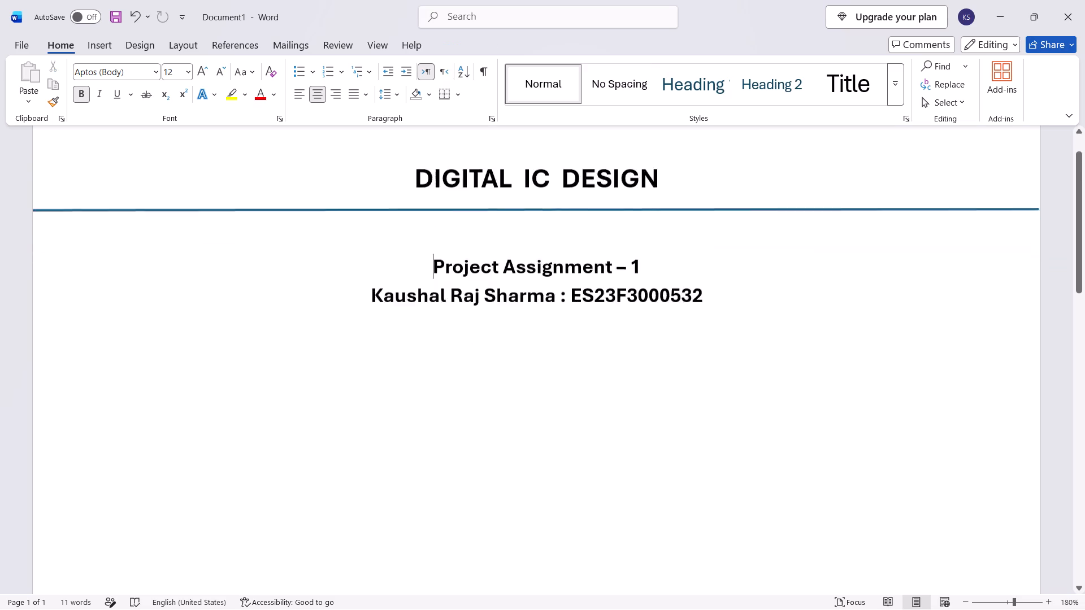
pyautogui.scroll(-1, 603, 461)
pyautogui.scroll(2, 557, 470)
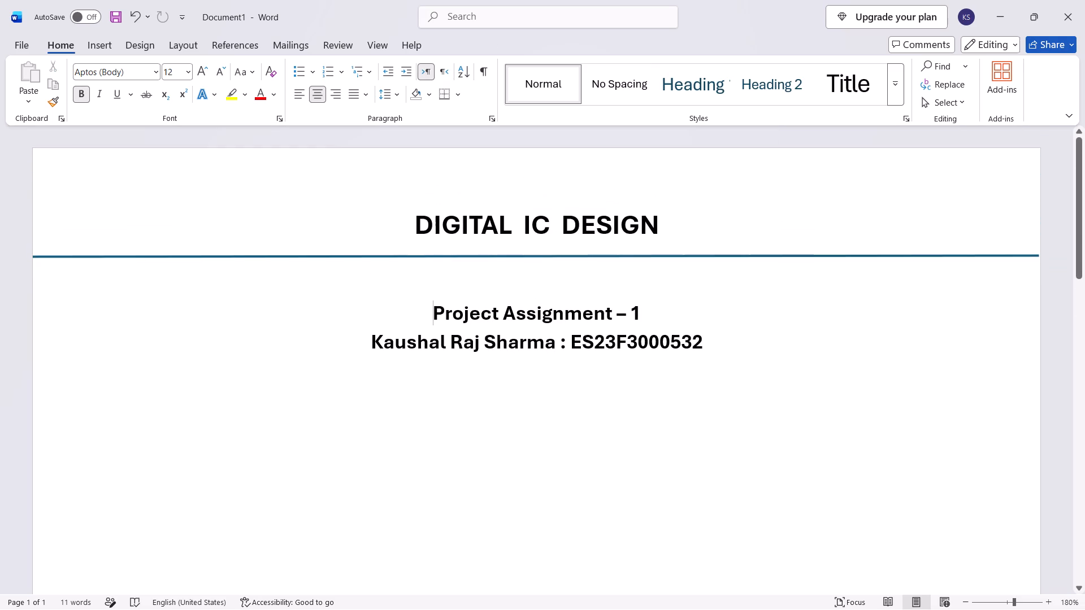
# Set custom page margins of 1 cm at the top and 1 cm on the left for the whole document.
pyautogui.click(492, 204)
pyautogui.click(482, 157)
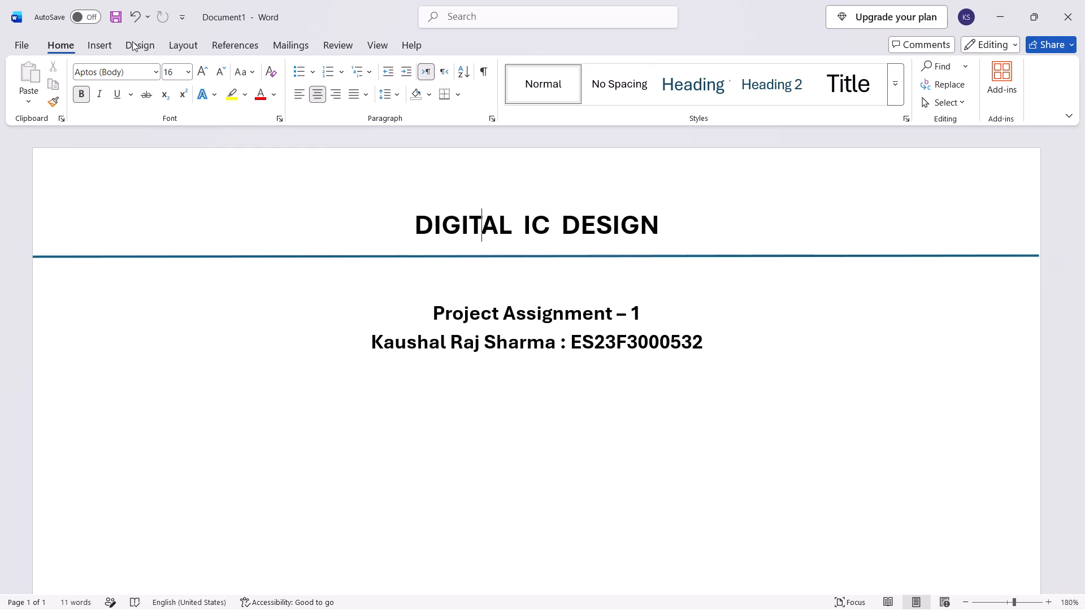
pyautogui.click(93, 43)
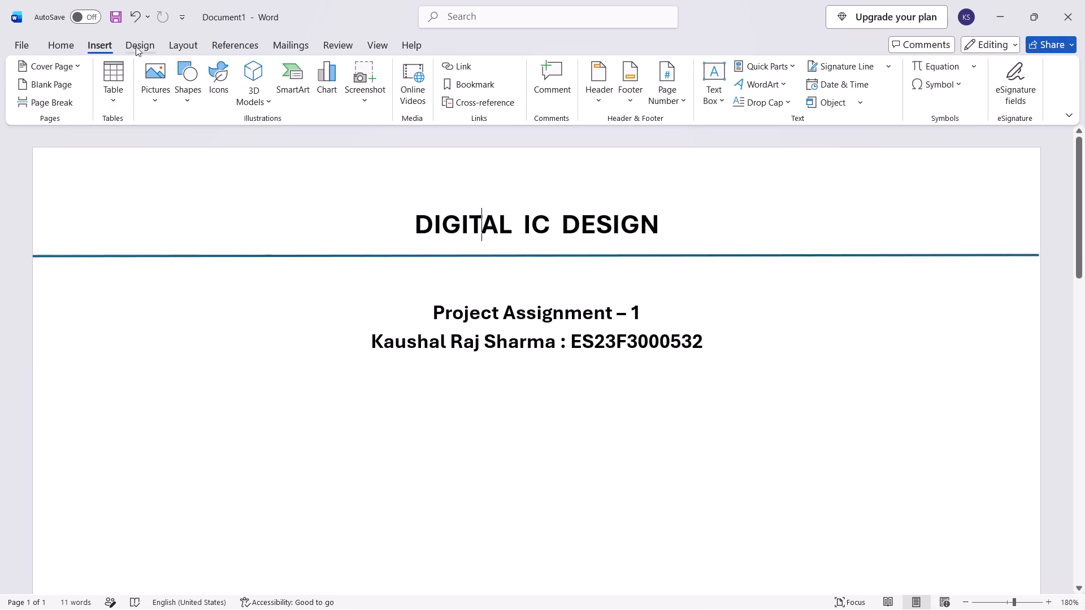
pyautogui.click(178, 42)
pyautogui.click(40, 95)
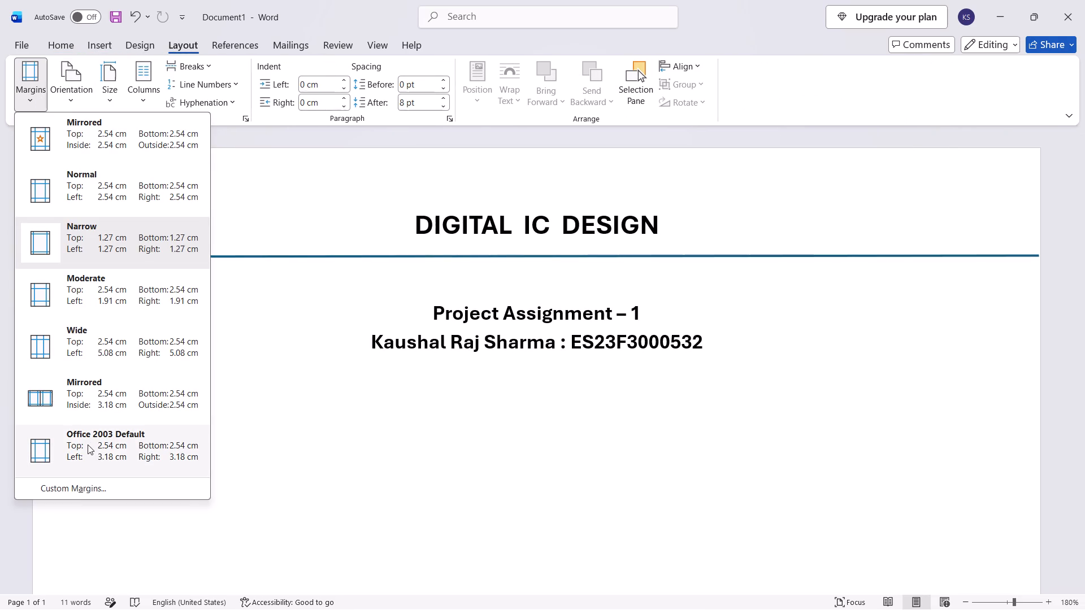
pyautogui.click(85, 485)
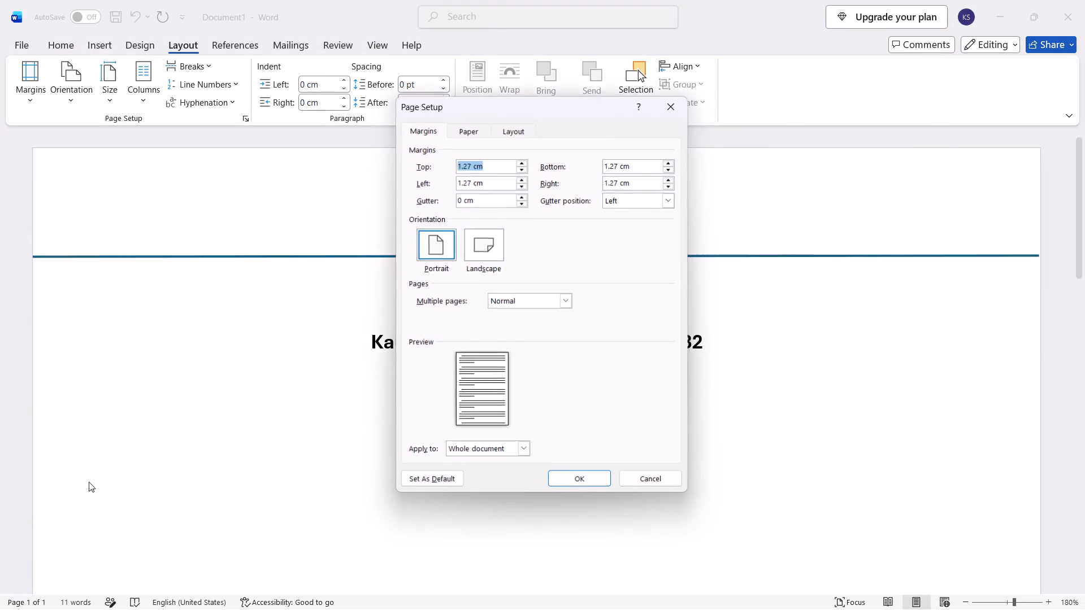
pyautogui.click(488, 170)
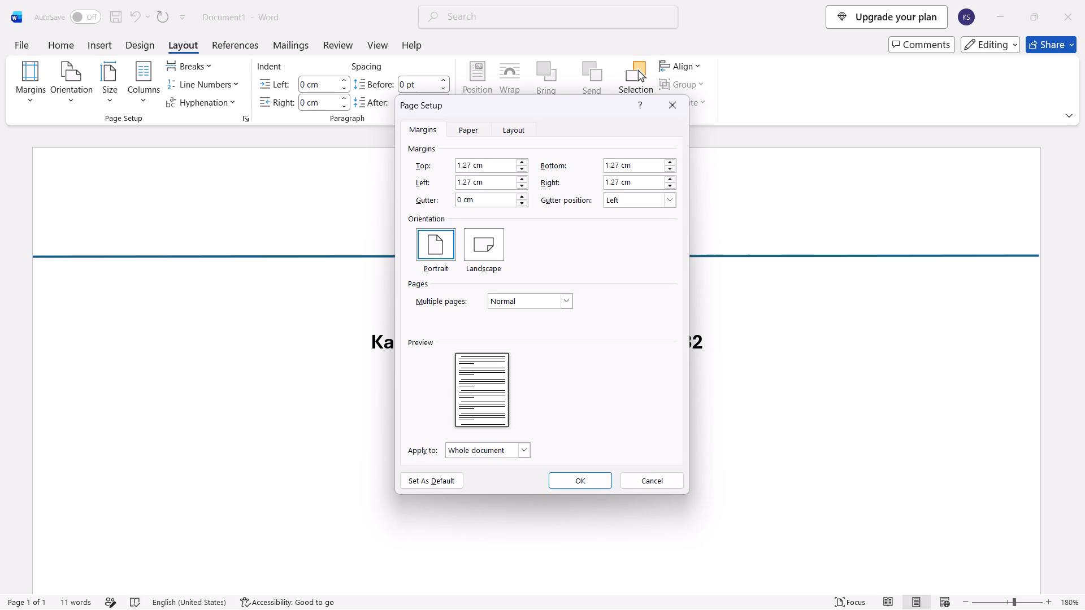
pyautogui.click(472, 163)
pyautogui.press('BackSpace')
pyautogui.press('BackSpace')
pyautogui.click(471, 182)
pyautogui.press('BackSpace')
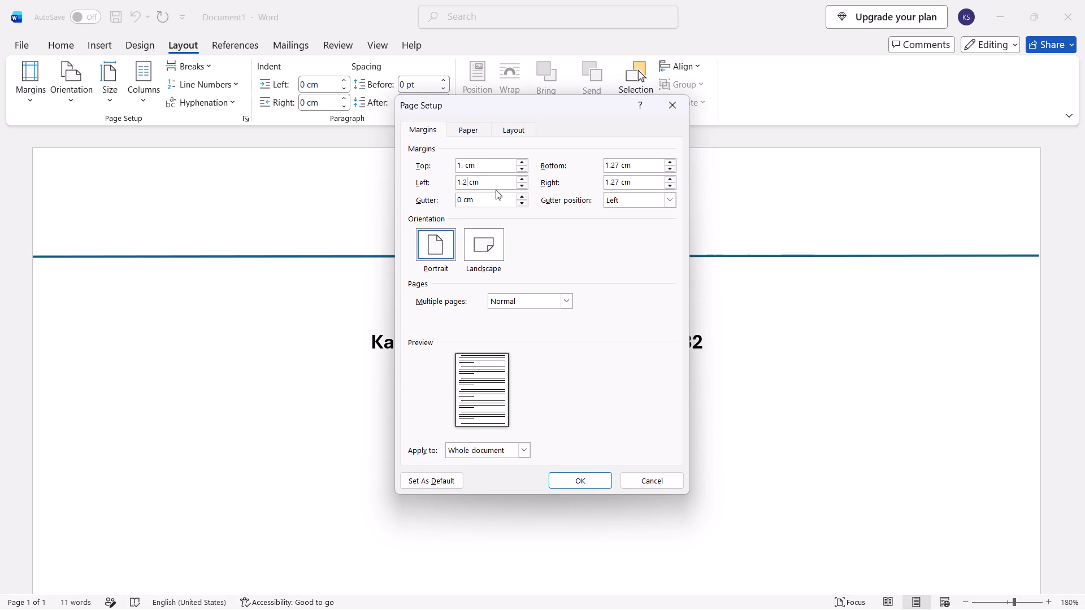
pyautogui.press('BackSpace')
pyautogui.click(585, 482)
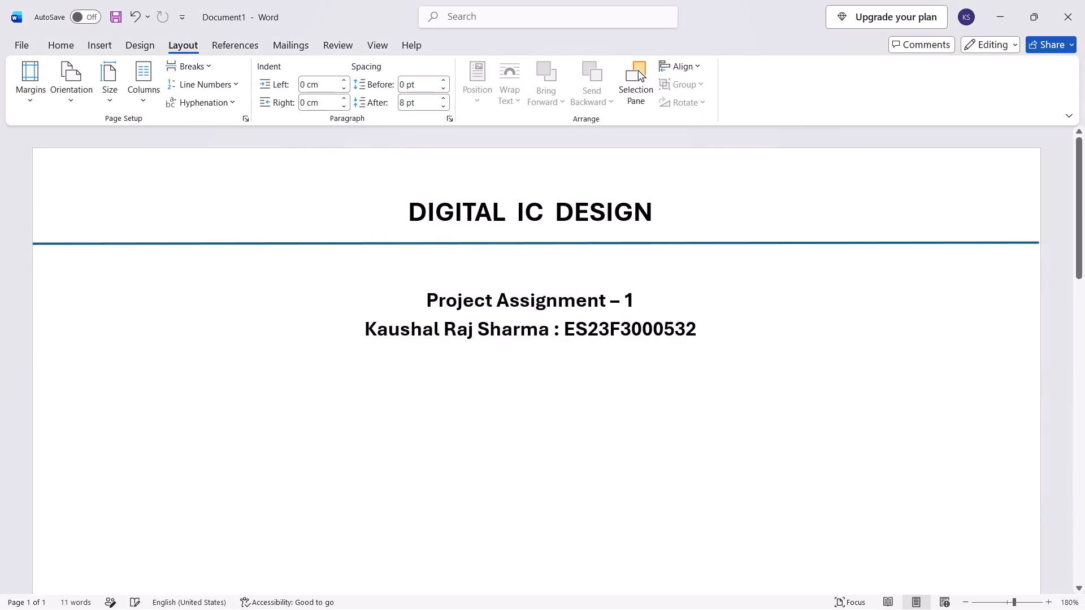
# Move "Project Assignment – 1" to a new line directly below the title, shifting the horizontal line down beneath it.
pyautogui.click(500, 403)
pyautogui.click(439, 297)
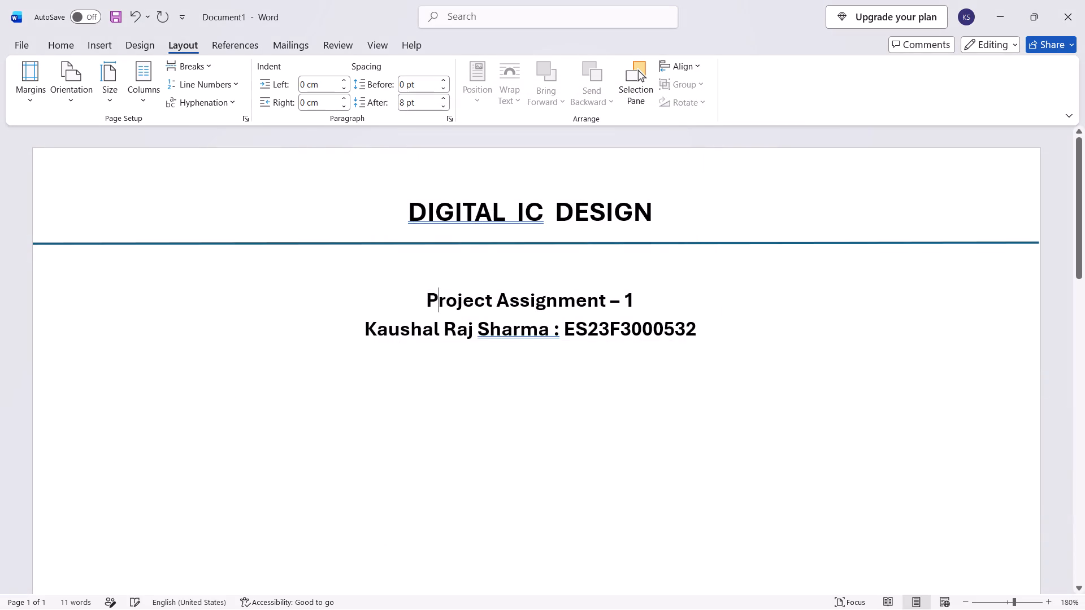
pyautogui.moveTo(631, 298); pyautogui.dragTo(395, 309)
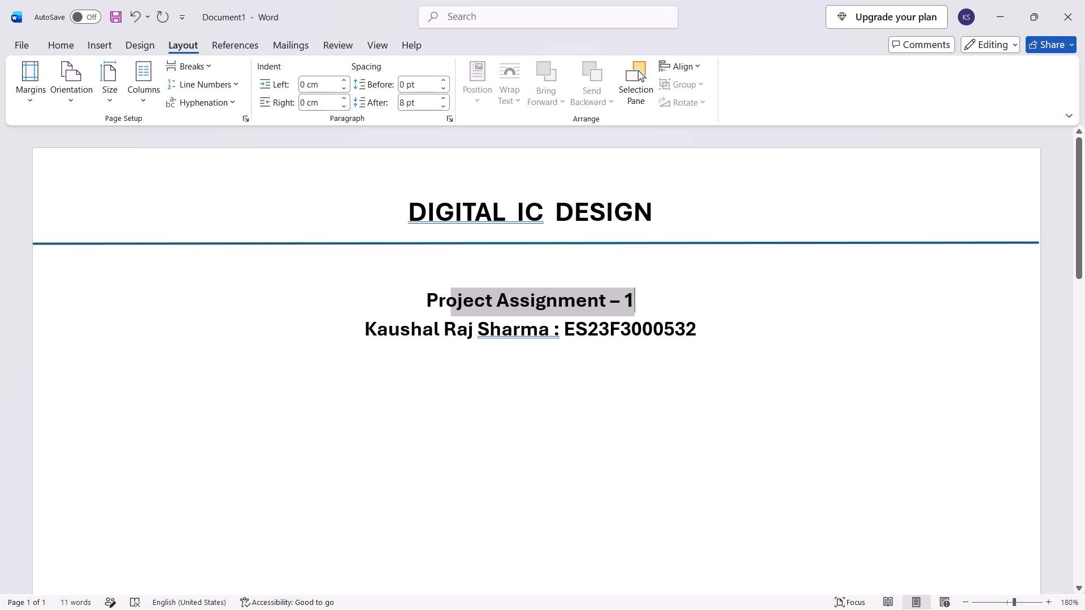
pyautogui.moveTo(395, 309); pyautogui.dragTo(386, 309)
pyautogui.hotkey('ctrl', 'x')
pyautogui.click(672, 193)
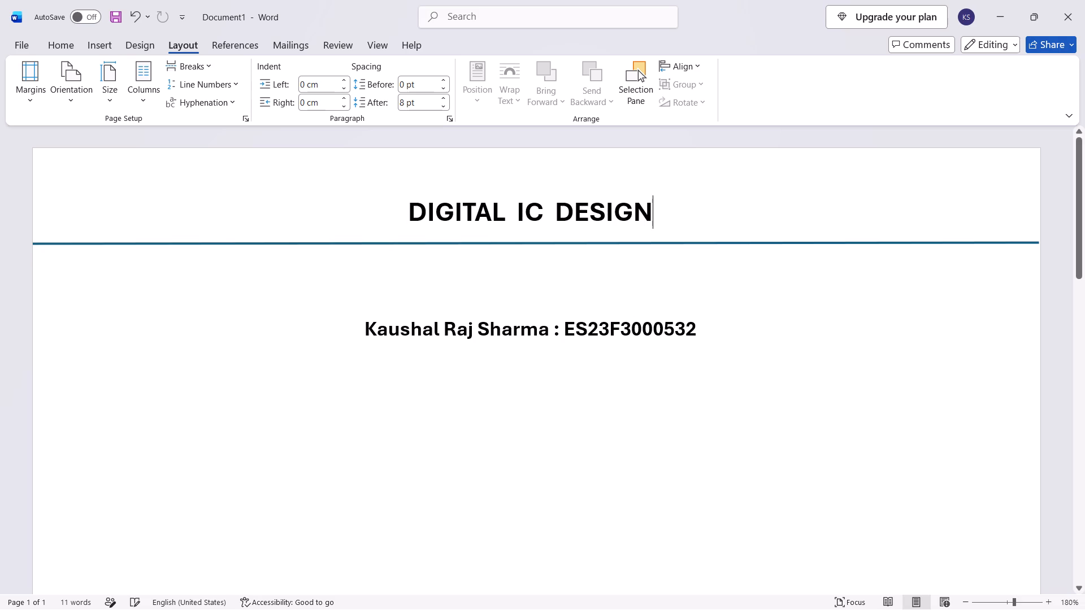
pyautogui.hotkey('shift', 'Return')
pyautogui.click(665, 214)
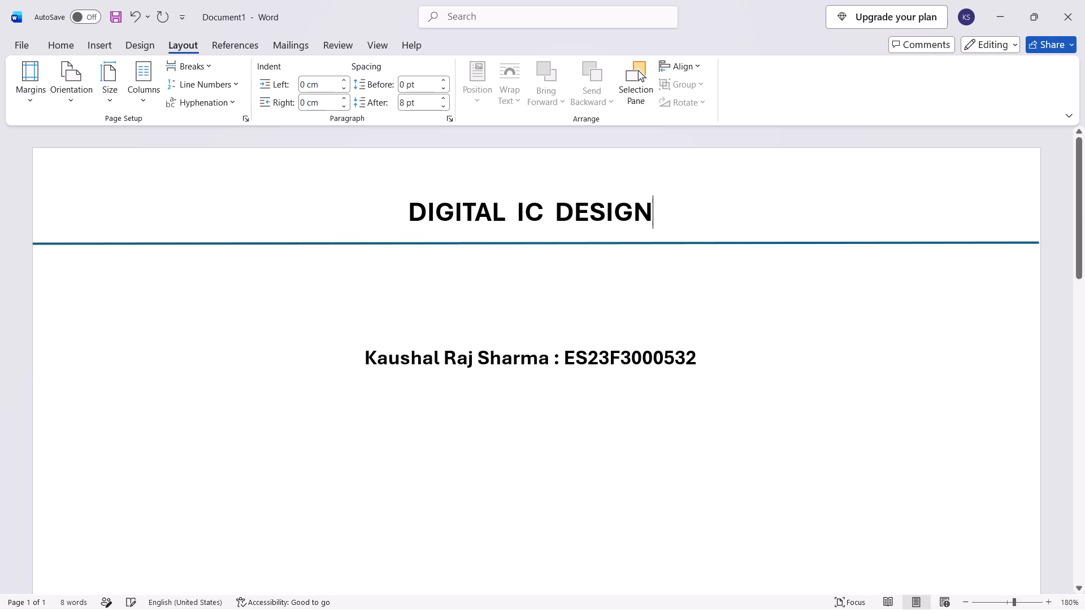
pyautogui.moveTo(609, 242); pyautogui.dragTo(610, 275)
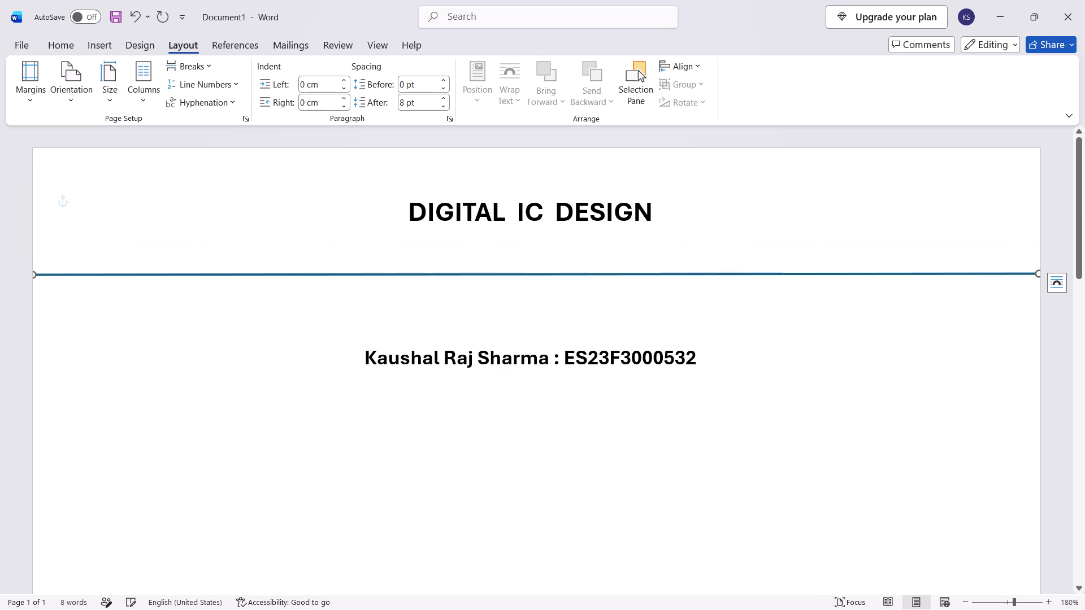
pyautogui.click(519, 256)
pyautogui.click(522, 252)
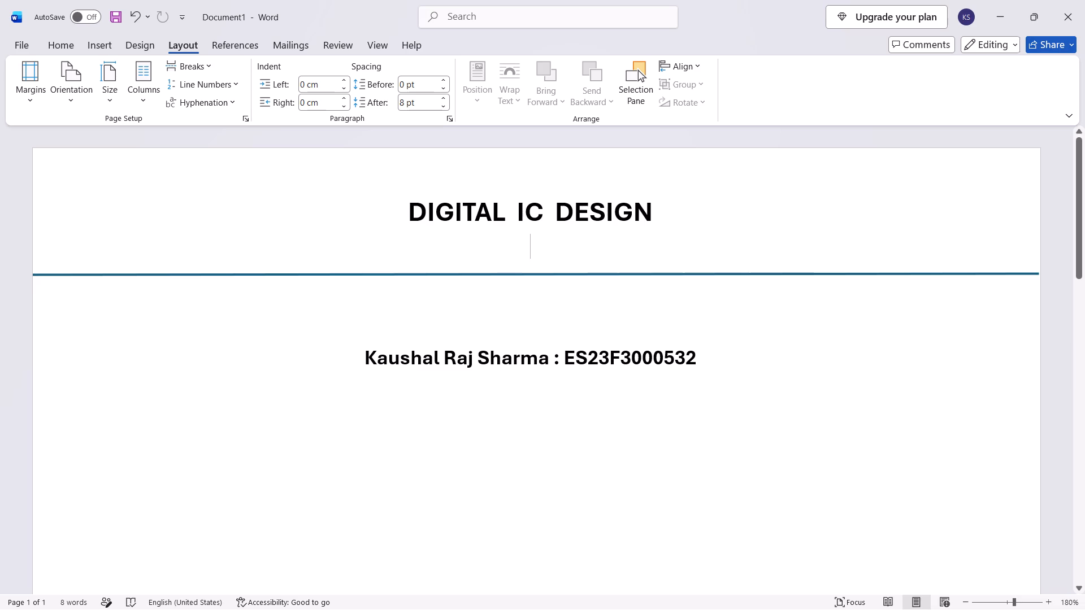
pyautogui.hotkey('ctrl', 'v')
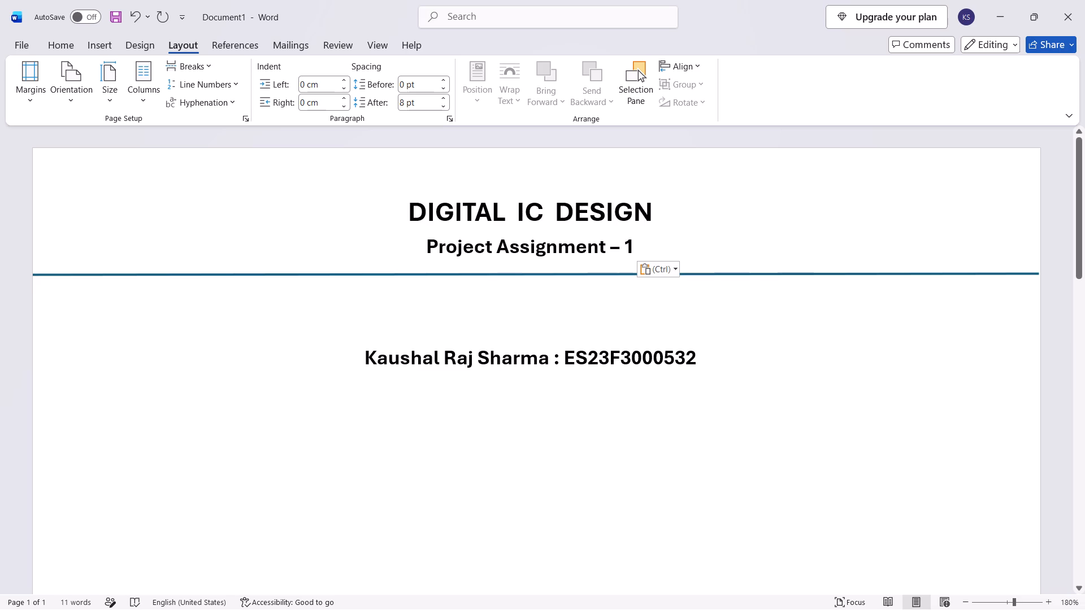
# Delete two blank lines between the horizontal line and the student's name and roll number.
pyautogui.click(545, 297)
pyautogui.press('BackSpace')
pyautogui.click(368, 329)
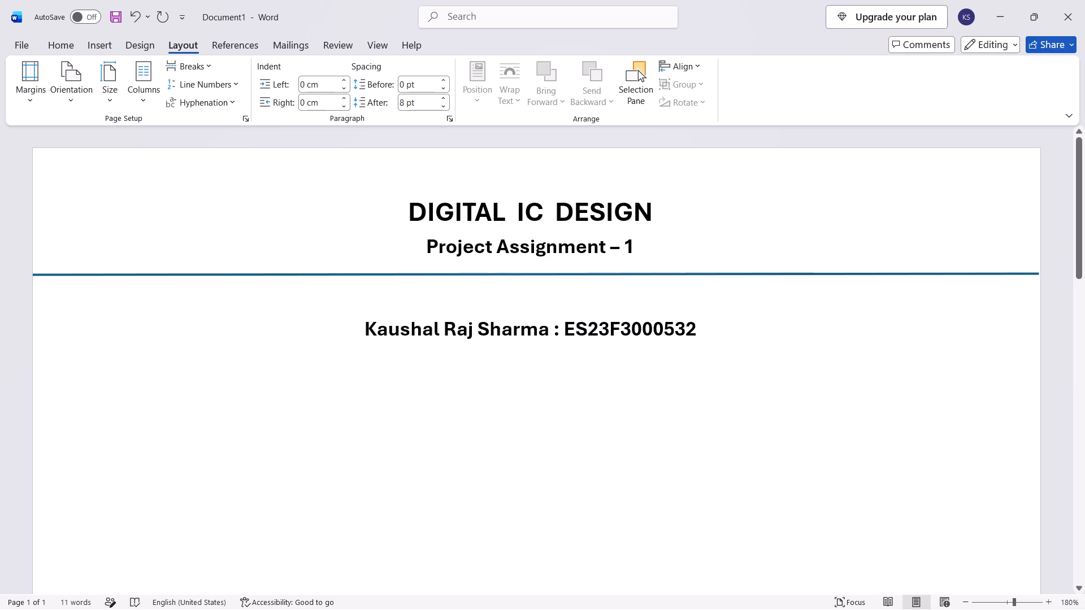
pyautogui.press('BackSpace')
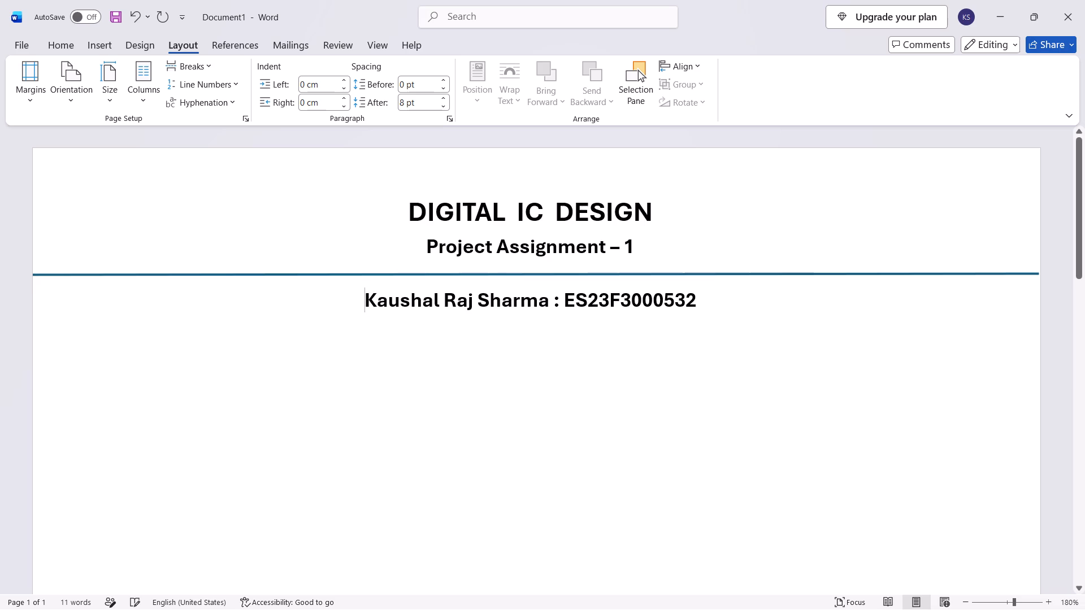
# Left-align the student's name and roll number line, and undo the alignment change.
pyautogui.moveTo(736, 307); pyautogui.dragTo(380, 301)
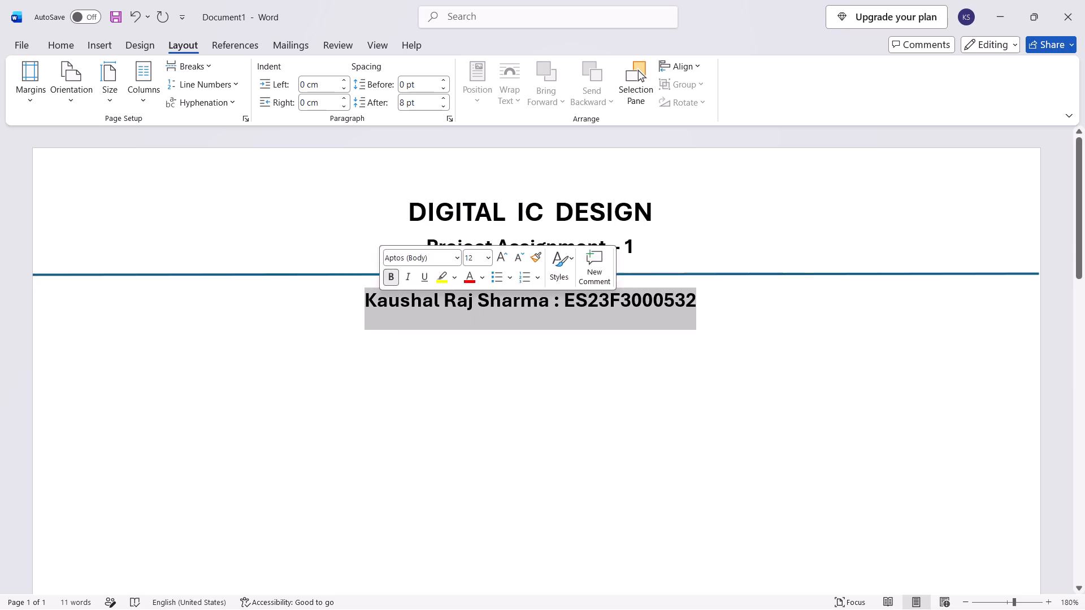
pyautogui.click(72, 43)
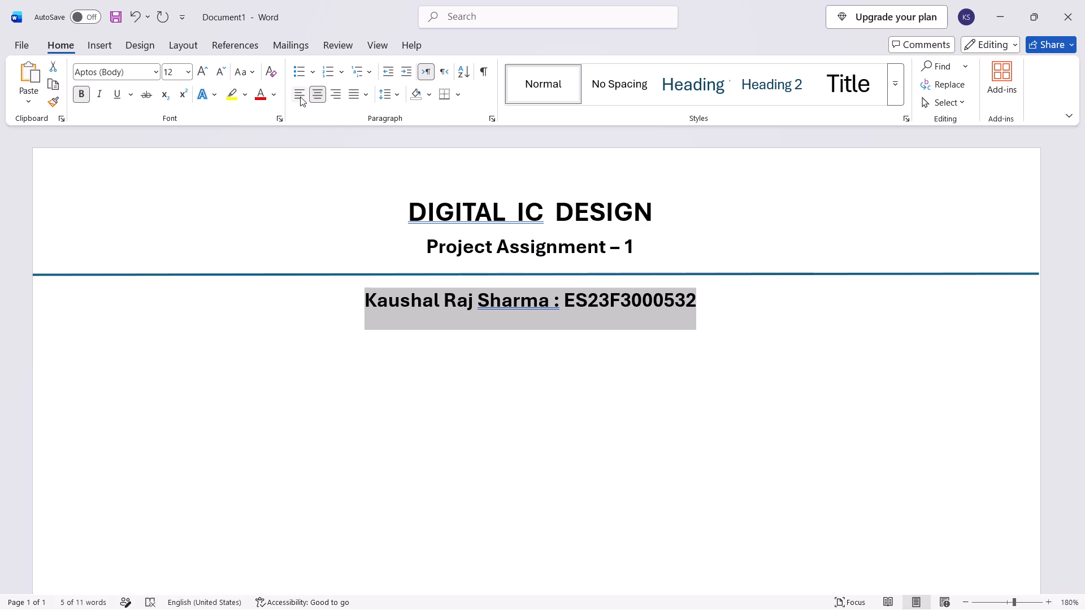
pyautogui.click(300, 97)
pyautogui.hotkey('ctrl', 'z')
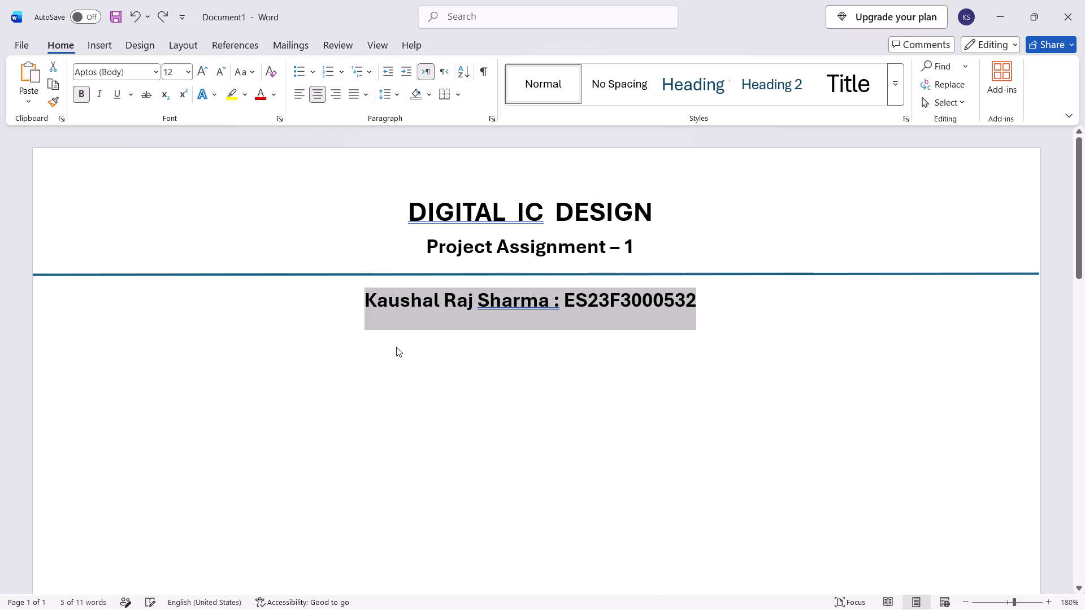
# Insert a left-aligned blank line between the horizontal line and the student's name and roll number.
pyautogui.click(396, 347)
pyautogui.click(366, 308)
pyautogui.press('BackSpace')
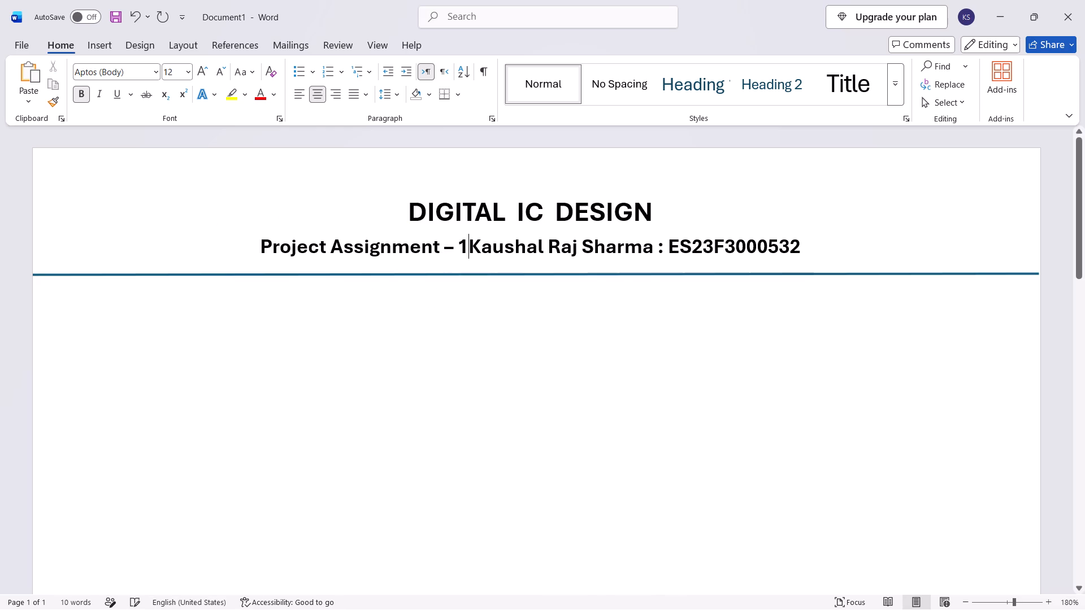
pyautogui.press('Return')
pyautogui.press('Return')
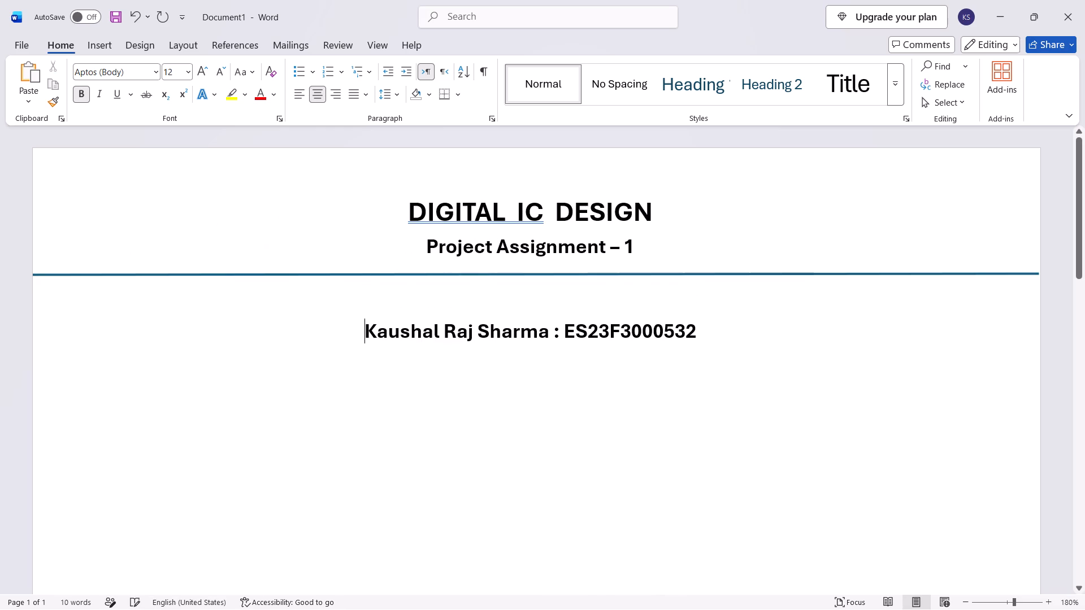
pyautogui.click(367, 329)
pyautogui.click(382, 300)
pyautogui.press('BackSpace')
# Left-align the line with the student's name and roll number.
pyautogui.click(364, 332)
pyautogui.moveTo(365, 332); pyautogui.dragTo(701, 329)
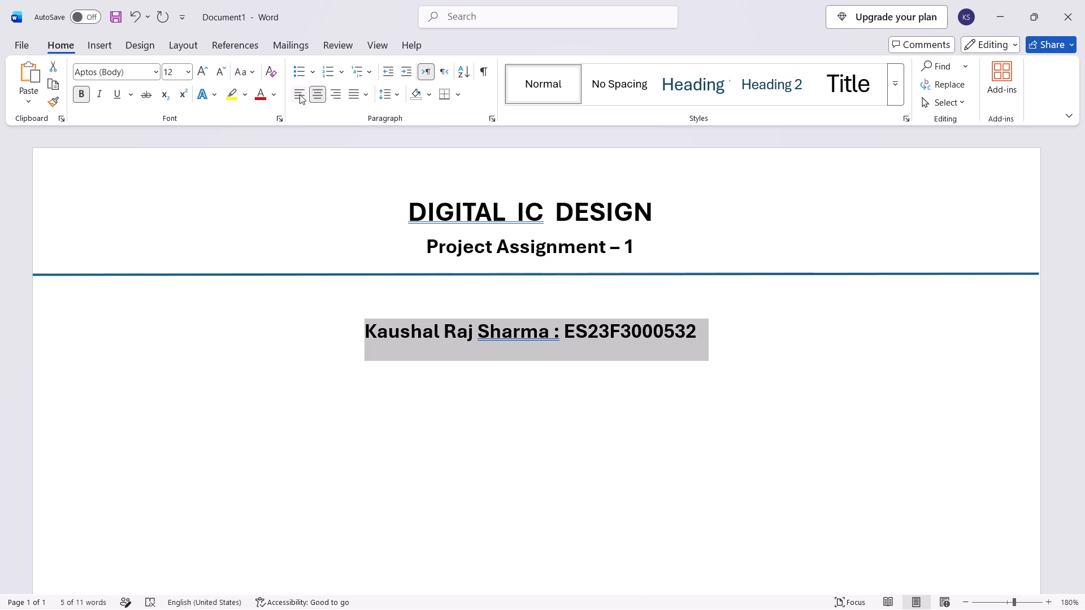
pyautogui.click(300, 94)
pyautogui.click(230, 378)
# Add the label "Name:" directly in front of the student's name.
pyautogui.click(83, 332)
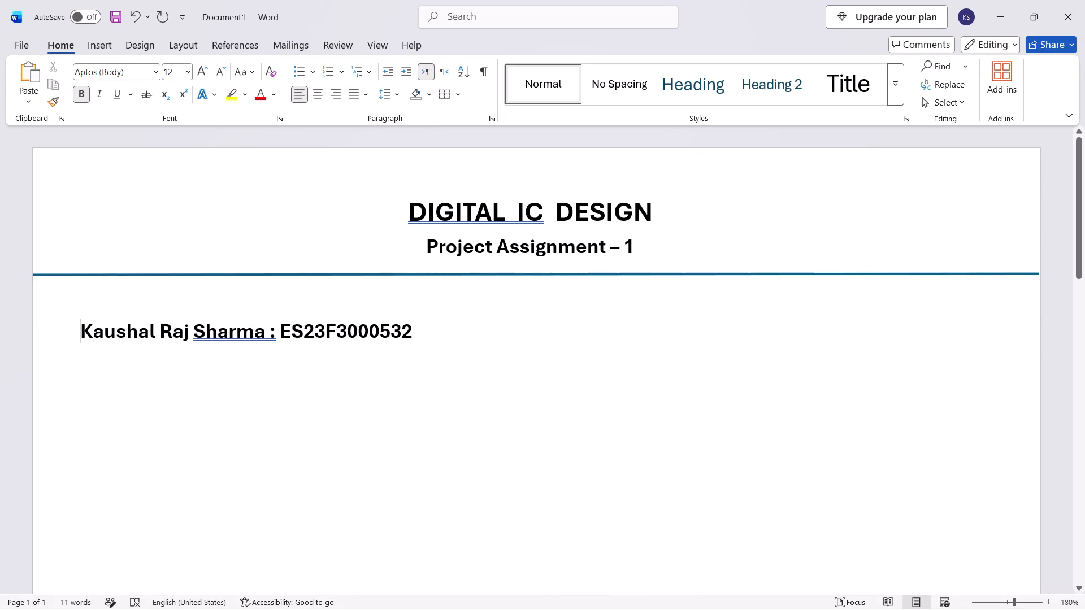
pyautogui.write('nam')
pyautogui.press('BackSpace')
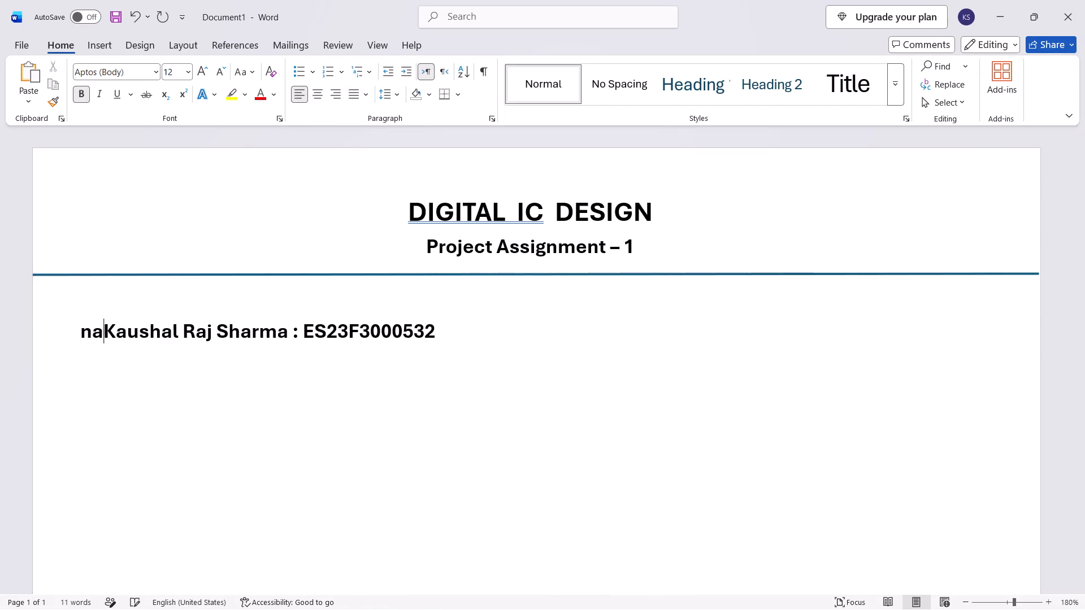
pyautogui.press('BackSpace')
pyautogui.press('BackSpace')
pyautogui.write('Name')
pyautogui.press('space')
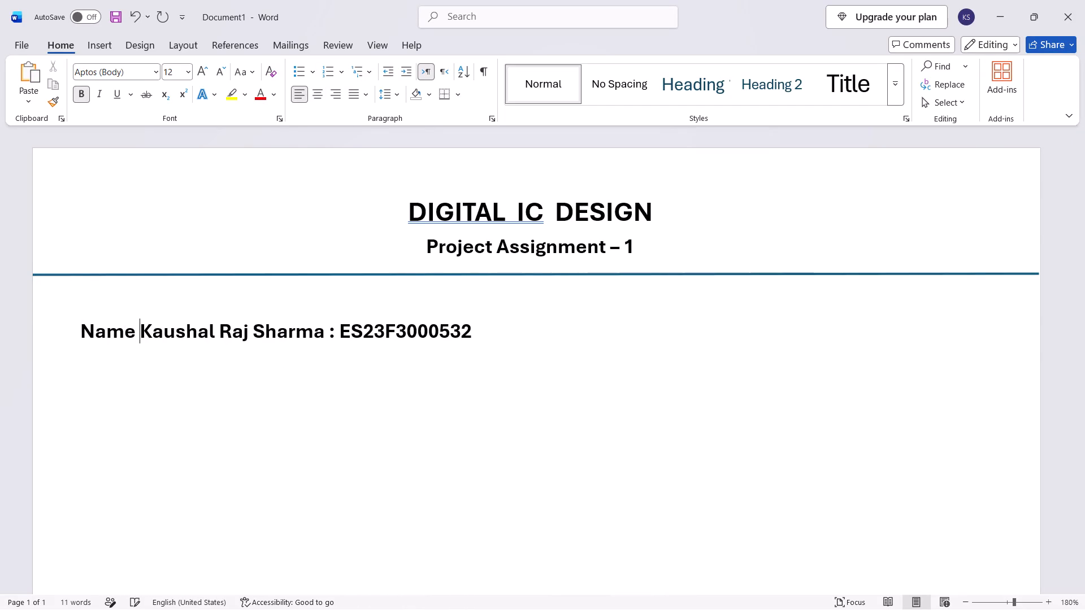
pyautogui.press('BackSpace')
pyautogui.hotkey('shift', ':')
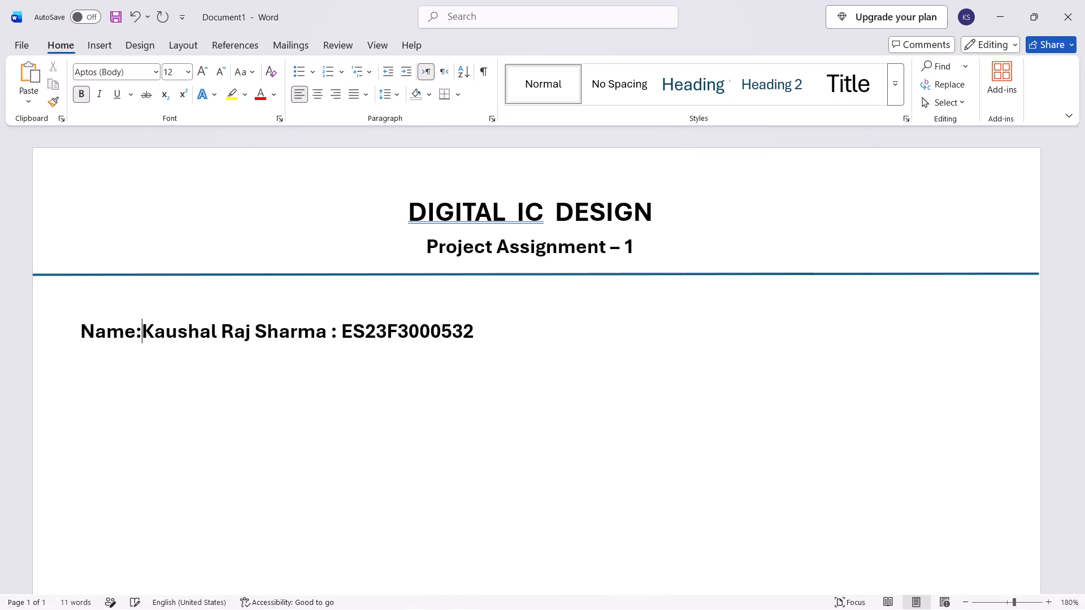
# Break the line after the student's name so the colon and roll number start a line of their own.
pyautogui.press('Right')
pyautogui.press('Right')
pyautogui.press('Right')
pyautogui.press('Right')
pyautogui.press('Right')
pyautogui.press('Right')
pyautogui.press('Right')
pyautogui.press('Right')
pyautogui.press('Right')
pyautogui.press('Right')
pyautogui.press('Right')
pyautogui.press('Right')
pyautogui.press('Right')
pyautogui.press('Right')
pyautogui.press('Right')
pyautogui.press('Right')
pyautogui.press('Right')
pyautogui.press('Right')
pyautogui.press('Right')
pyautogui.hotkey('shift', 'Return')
# Add the label "Roll no" in front of the colon on the roll number line.
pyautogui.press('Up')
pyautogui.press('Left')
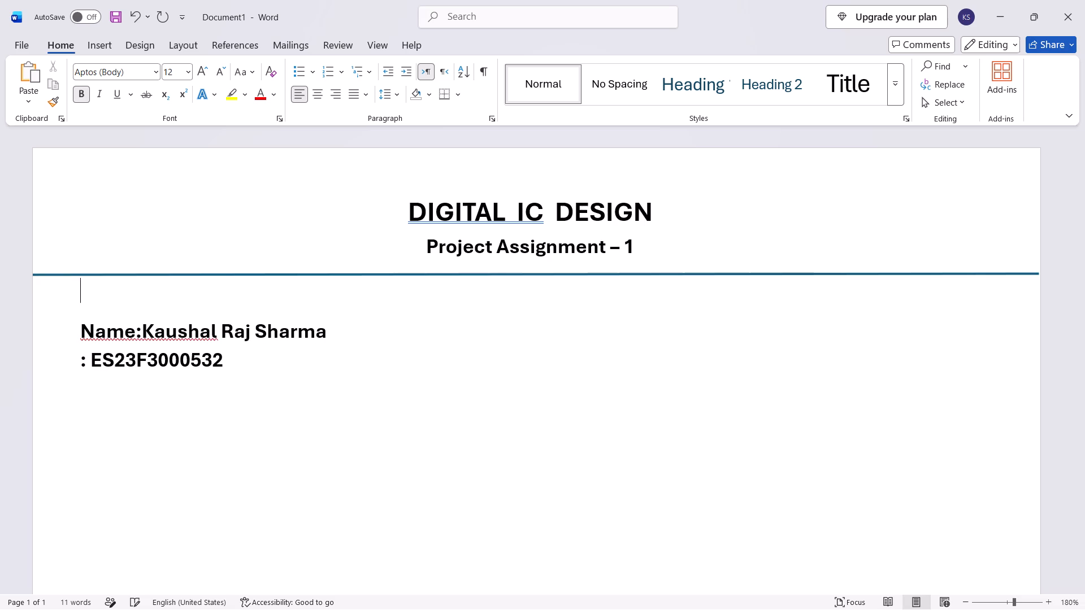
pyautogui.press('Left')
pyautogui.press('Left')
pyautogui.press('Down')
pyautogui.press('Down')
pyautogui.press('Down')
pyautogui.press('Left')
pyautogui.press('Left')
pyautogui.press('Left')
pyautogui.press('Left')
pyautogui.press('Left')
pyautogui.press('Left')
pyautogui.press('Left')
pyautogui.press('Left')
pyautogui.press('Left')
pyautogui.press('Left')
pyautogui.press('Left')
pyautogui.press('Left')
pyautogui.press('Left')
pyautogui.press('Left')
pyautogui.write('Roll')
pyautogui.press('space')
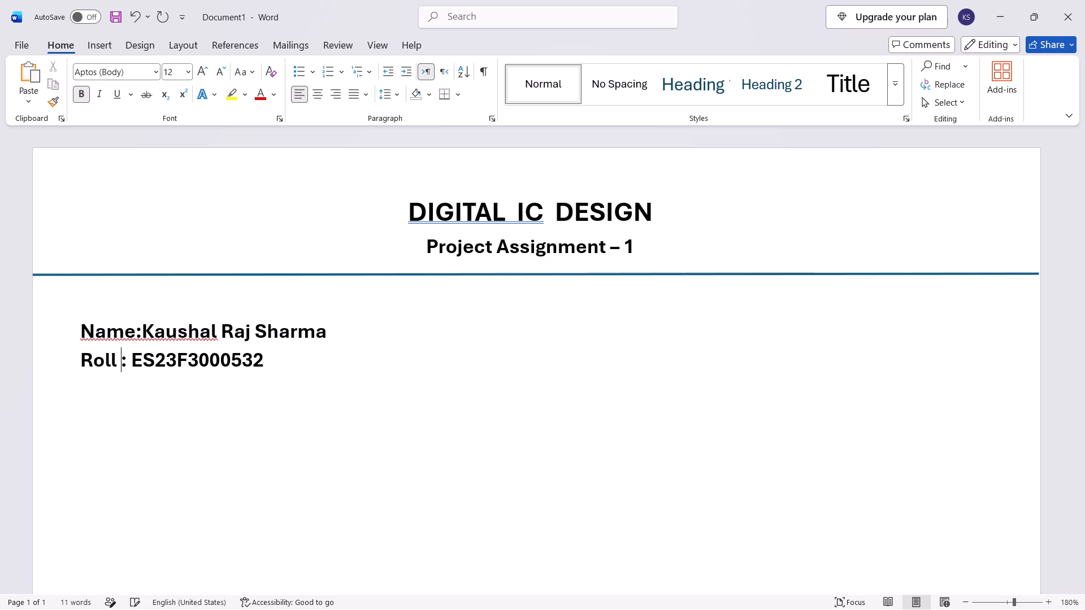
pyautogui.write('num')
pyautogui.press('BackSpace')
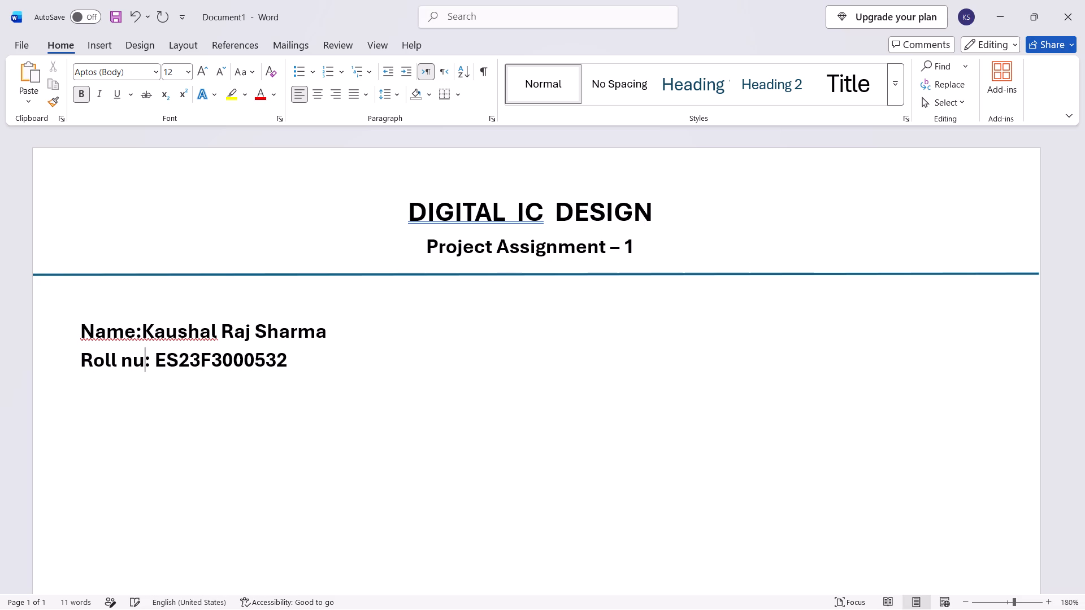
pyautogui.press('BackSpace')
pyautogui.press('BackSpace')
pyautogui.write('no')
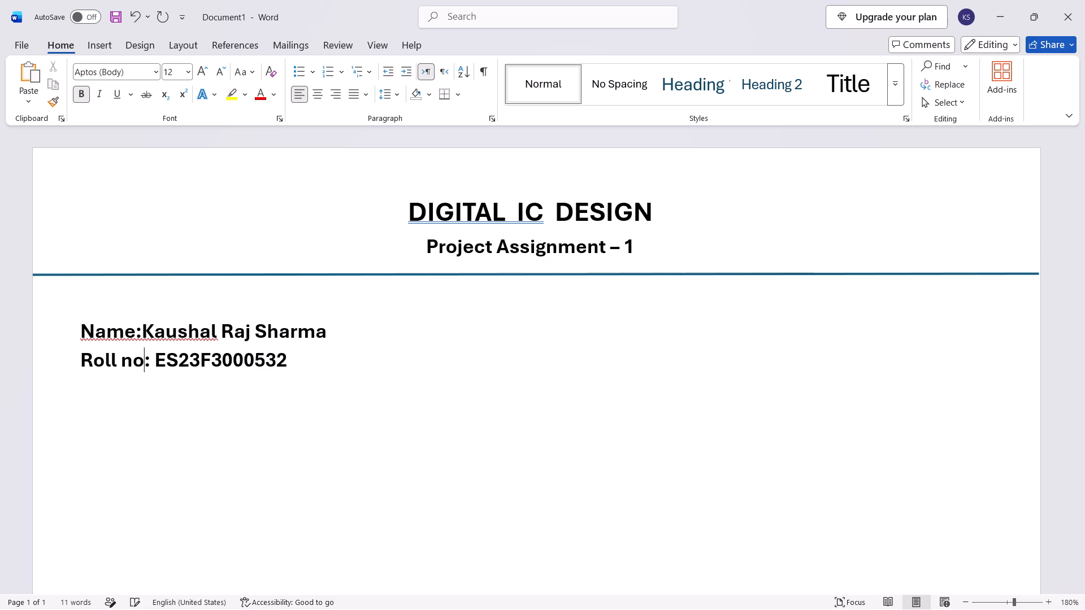
# Insert a space between "Name:" and the student's name.
pyautogui.click(141, 330)
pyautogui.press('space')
pyautogui.click(272, 398)
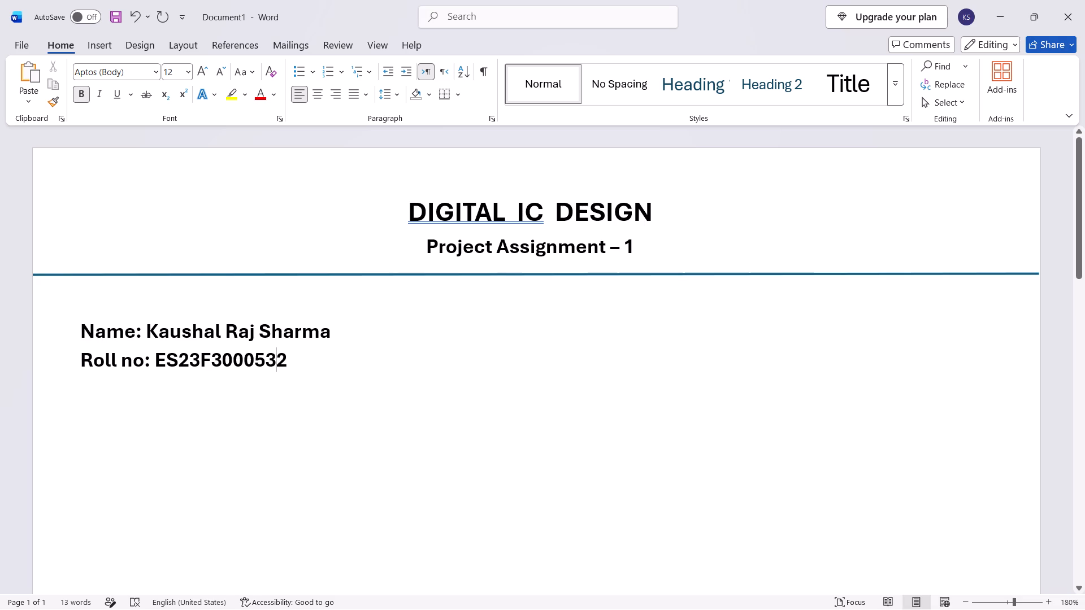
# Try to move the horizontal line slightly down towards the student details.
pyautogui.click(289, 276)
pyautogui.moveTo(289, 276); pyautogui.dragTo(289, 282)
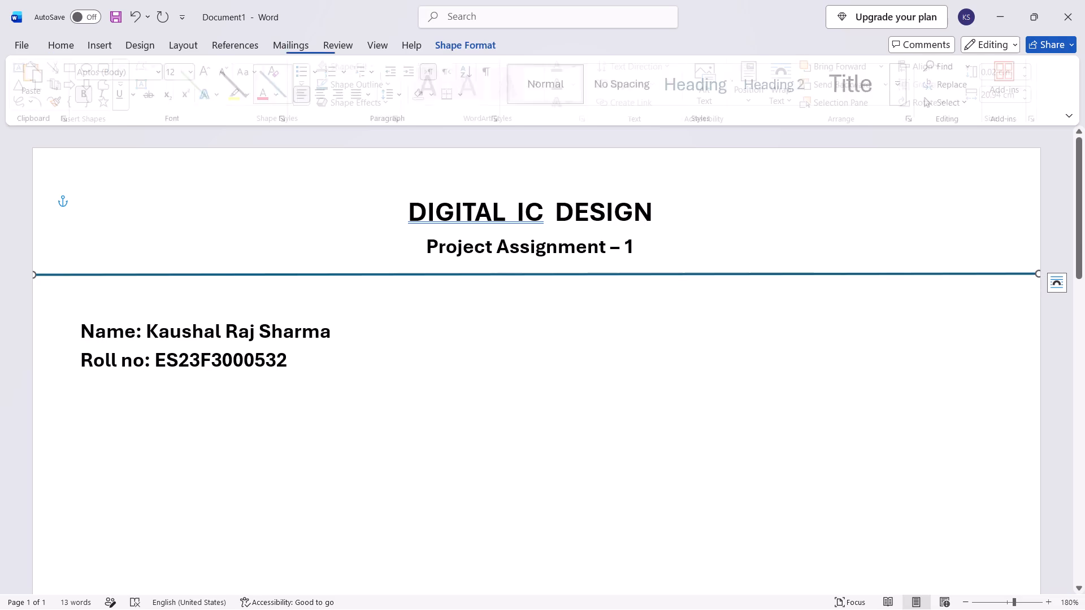
# Replace the blank paragraph above the "Name:" line with a single line break to tighten the gap.
pyautogui.click(80, 310)
pyautogui.click(84, 330)
pyautogui.press('BackSpace')
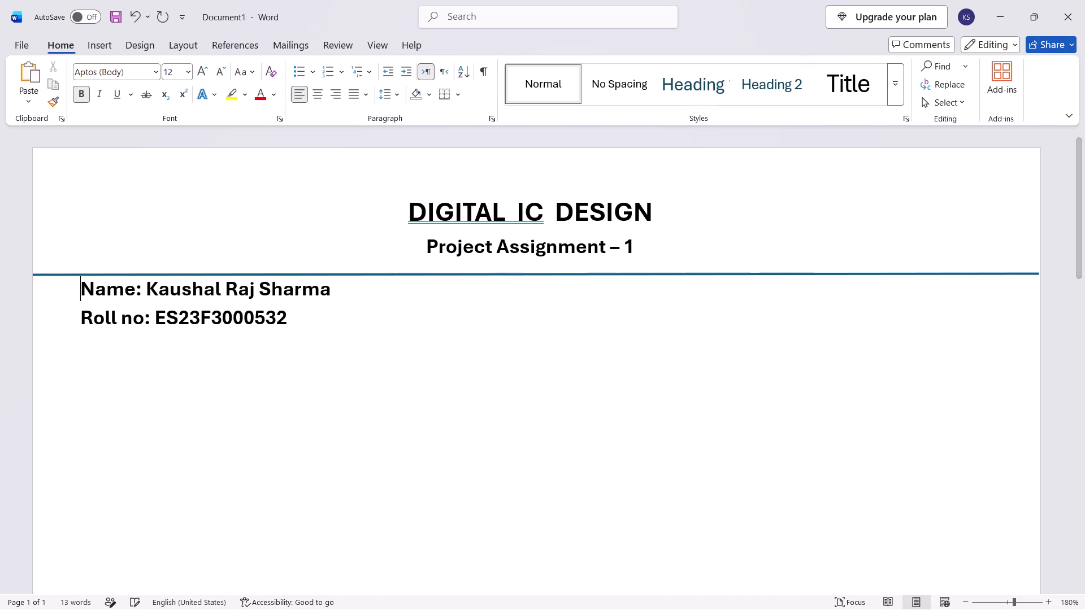
pyautogui.hotkey('shift', 'Return')
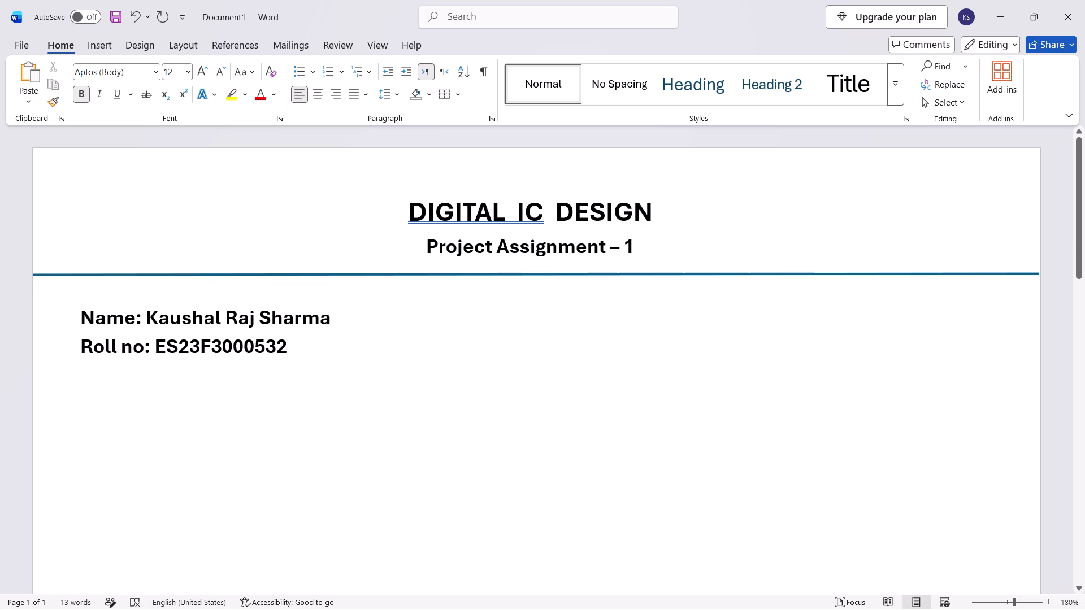
# Duplicate the horizontal line and place the copy below the "Roll no:" line.
pyautogui.click(192, 274)
pyautogui.hotkey('ctrl', 'c')
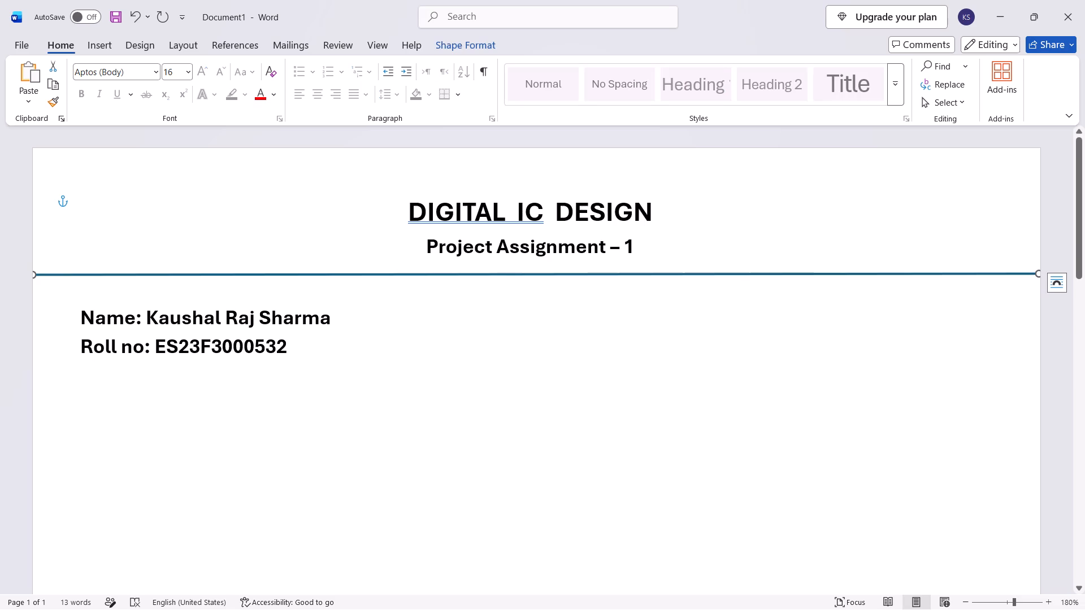
pyautogui.click(188, 380)
pyautogui.hotkey('ctrl', 'v')
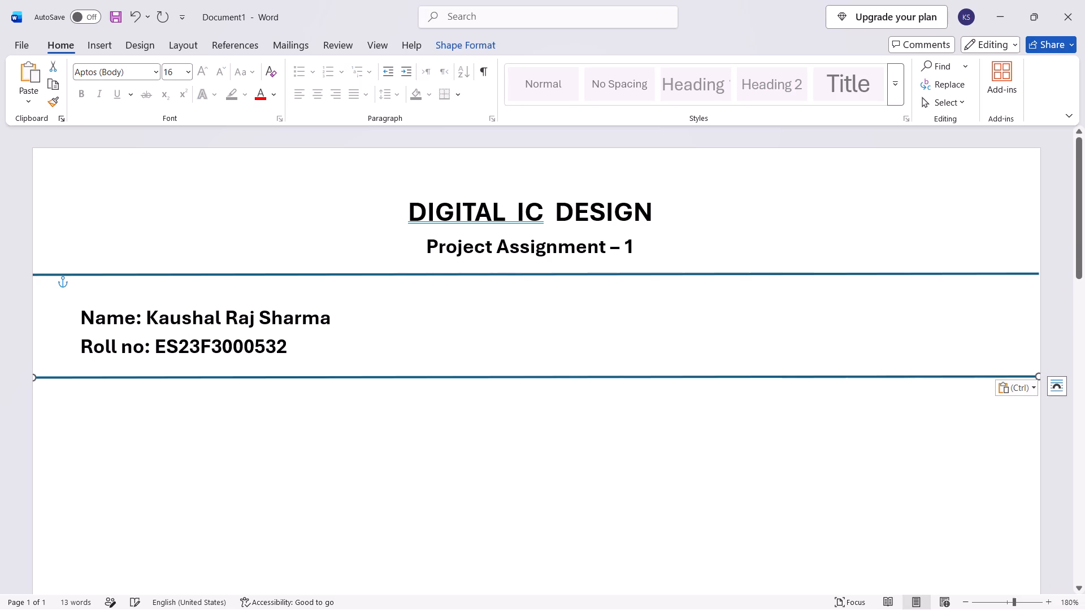
pyautogui.click(263, 435)
# Start a new blank line at the left margin below the second horizontal line.
pyautogui.doubleClick(179, 454)
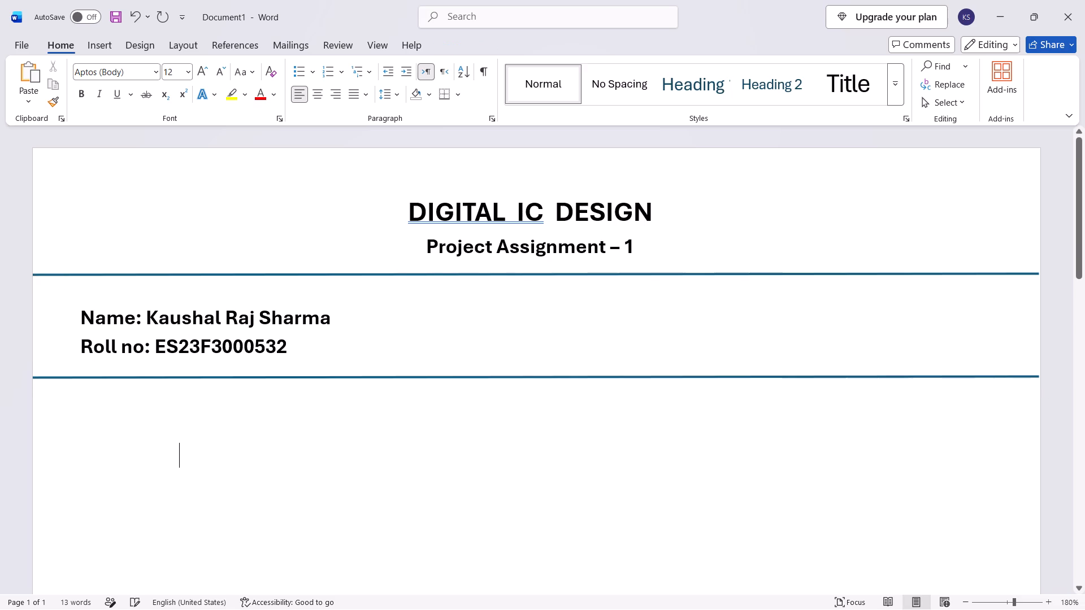
pyautogui.press('BackSpace')
pyautogui.press('BackSpace')
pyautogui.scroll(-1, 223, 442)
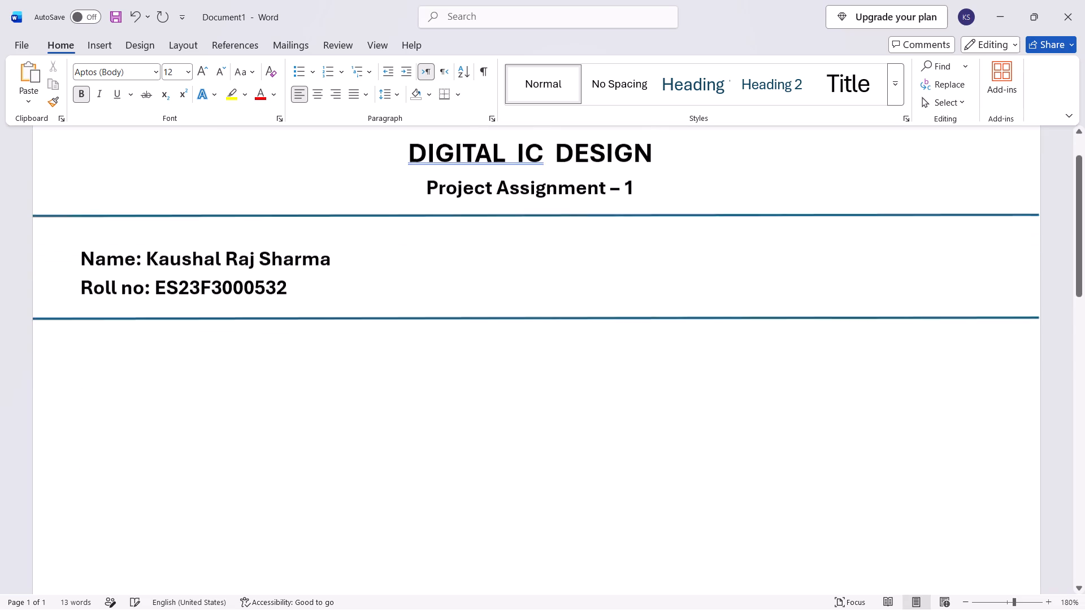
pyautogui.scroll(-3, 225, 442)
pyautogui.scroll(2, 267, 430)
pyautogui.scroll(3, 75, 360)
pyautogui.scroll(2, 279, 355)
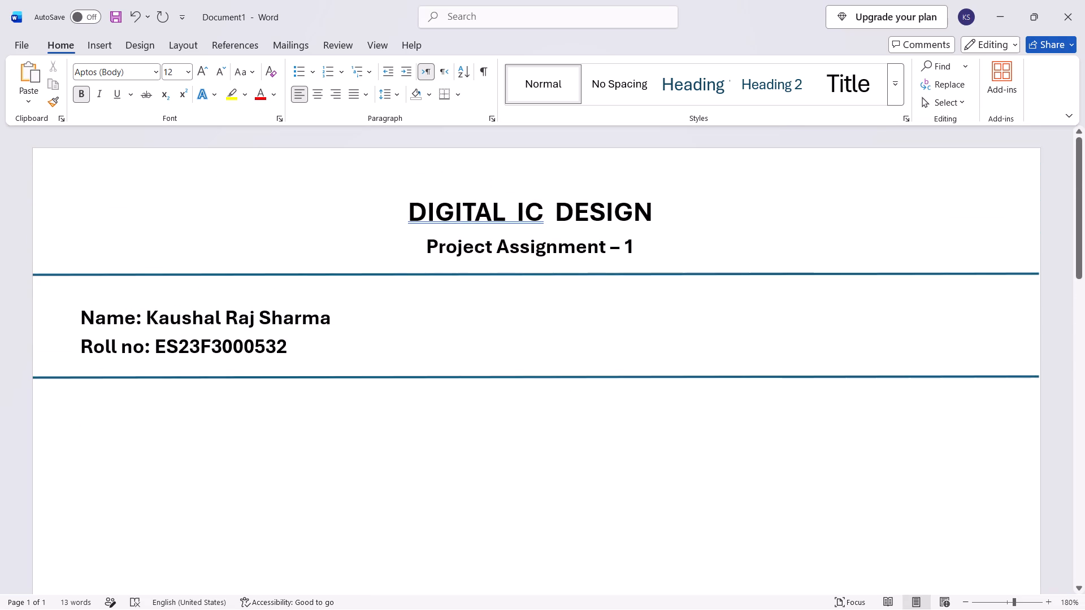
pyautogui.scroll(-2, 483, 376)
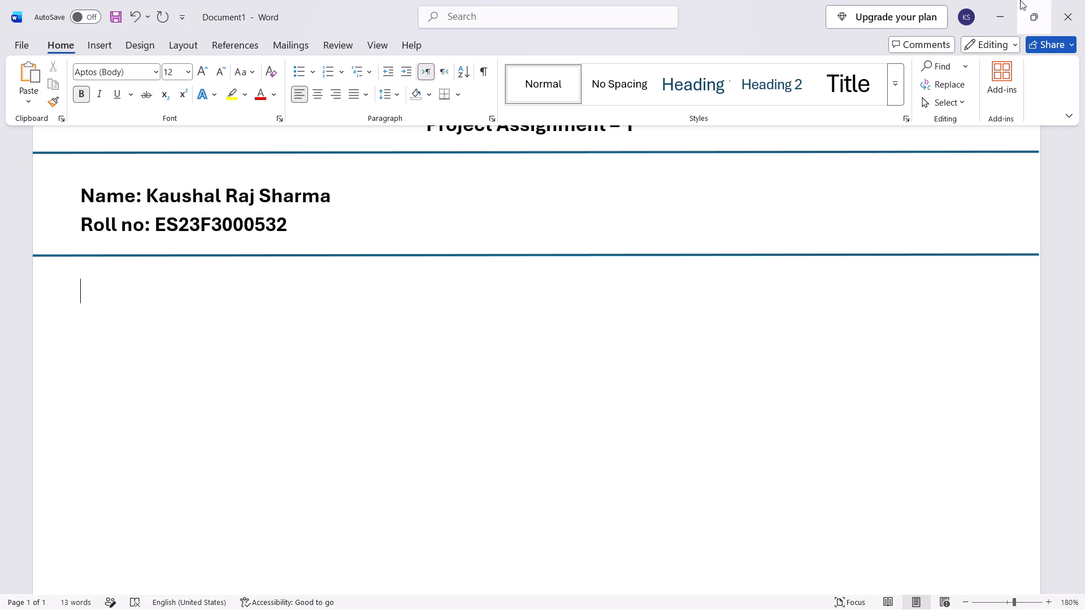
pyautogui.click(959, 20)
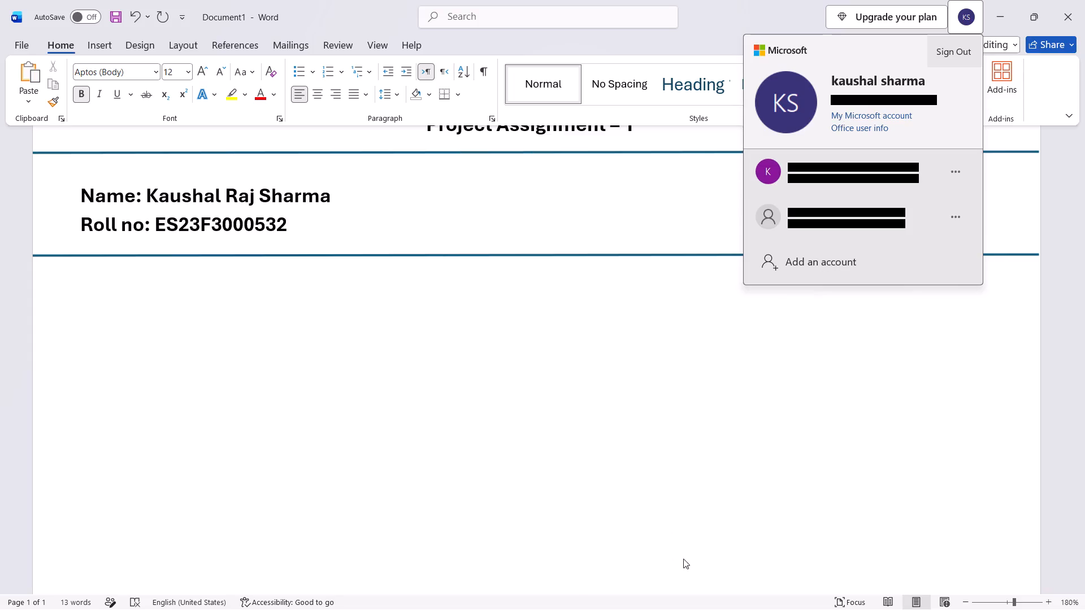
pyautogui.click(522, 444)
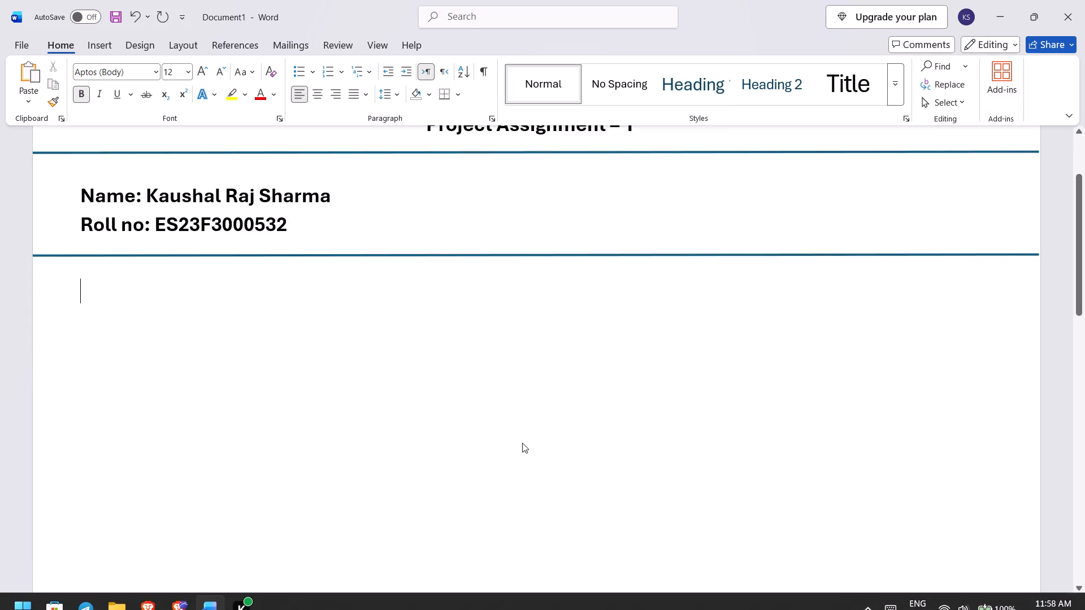
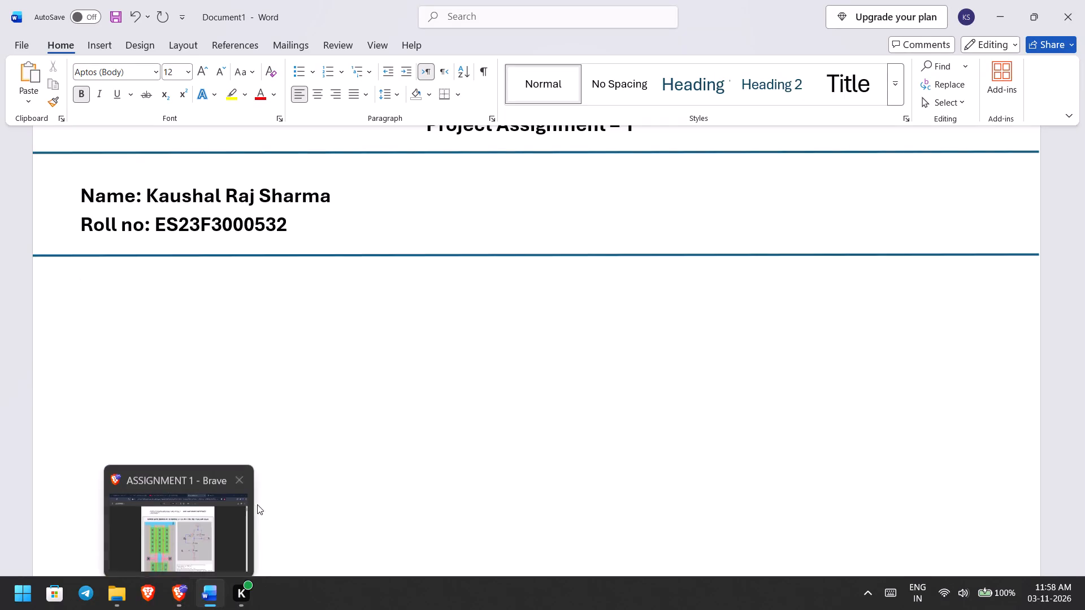
# Copy the "NAND2 GATE … with result" title from the reference PDF in Brave into the Word document below the second horizontal line.
pyautogui.hotkey('alt', 'Tab')
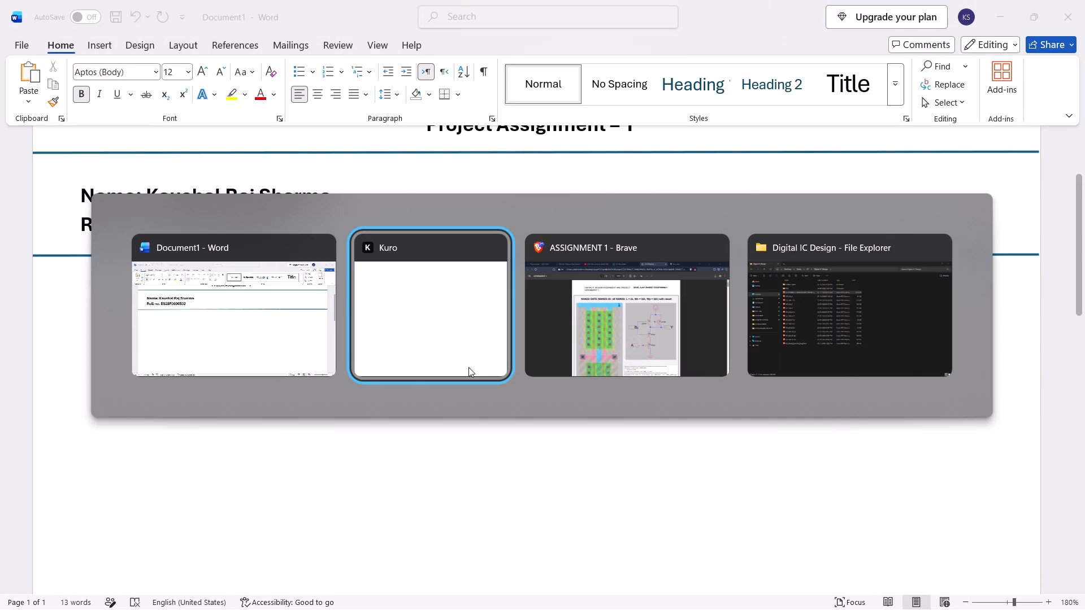
pyautogui.hotkey('alt', 'Tab')
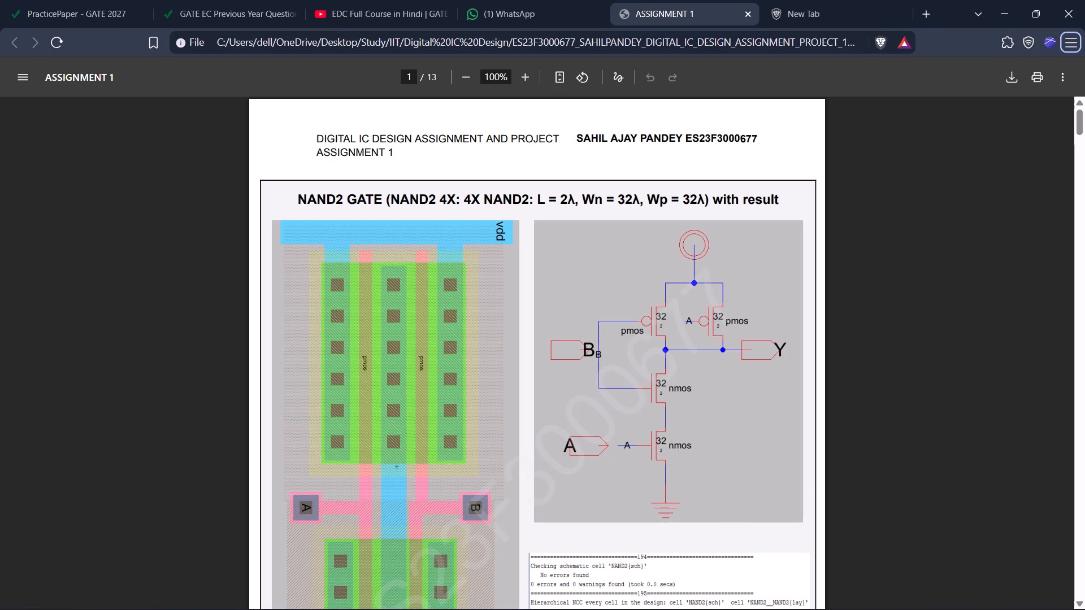
pyautogui.moveTo(296, 195); pyautogui.dragTo(795, 208)
pyautogui.hotkey('ctrl', 'c')
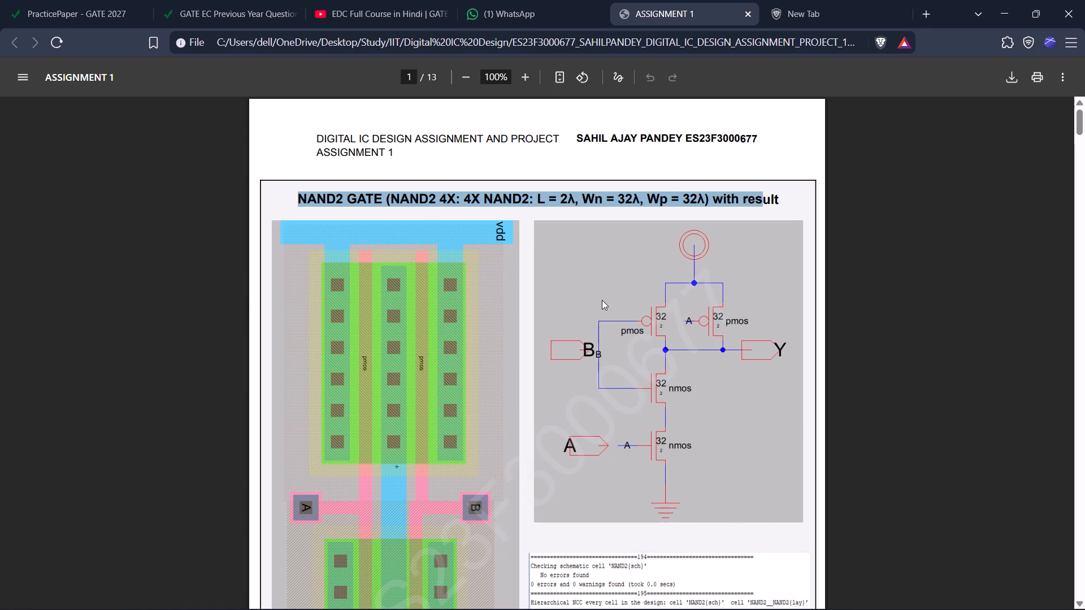
pyautogui.hotkey('alt', 'Tab')
pyautogui.hotkey('ctrl', 'v')
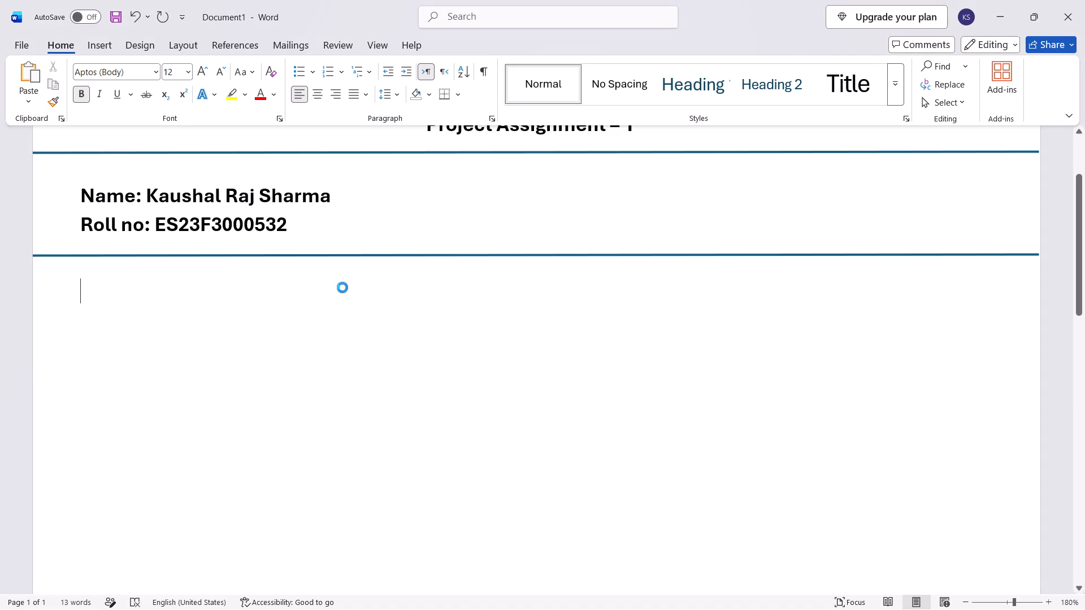
pyautogui.click(637, 337)
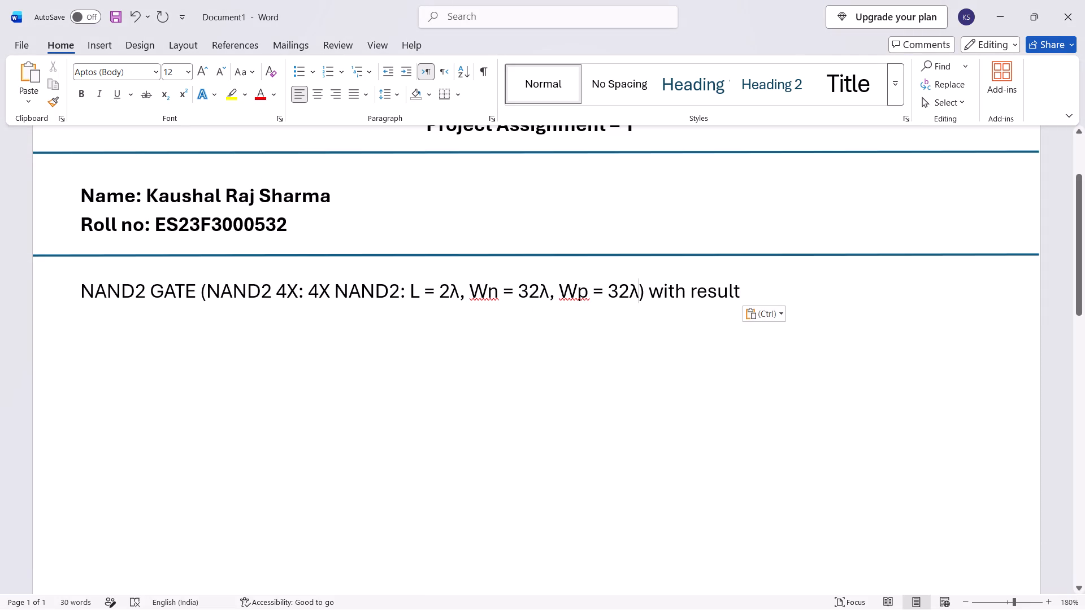
# Change both drive-strength values in the pasted NAND2 title to 2X.
pyautogui.click(288, 293)
pyautogui.press('BackSpace')
pyautogui.press('2')
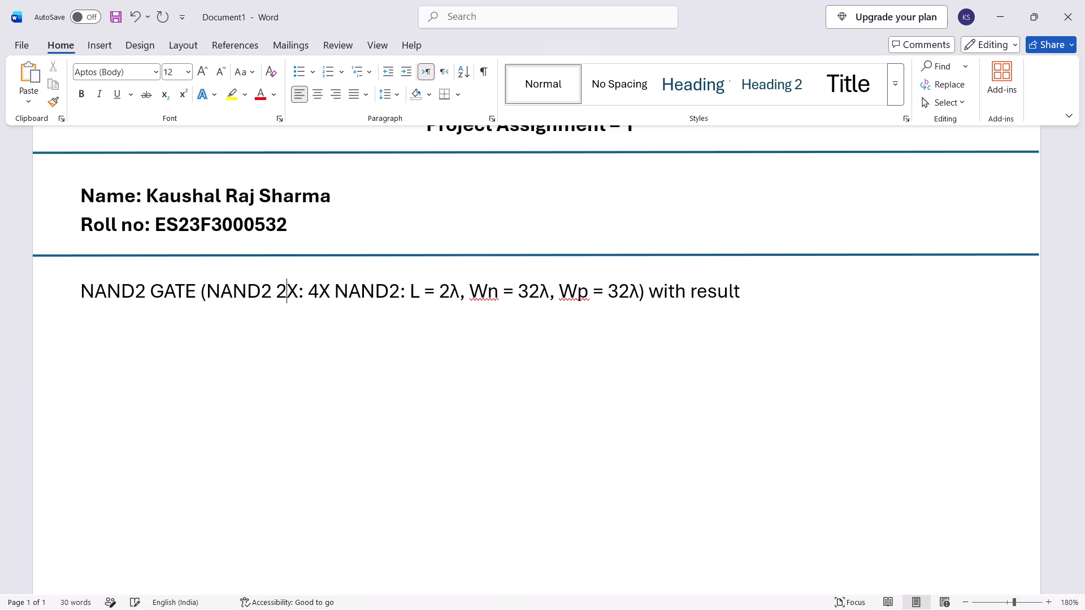
pyautogui.click(319, 289)
pyautogui.press('BackSpace')
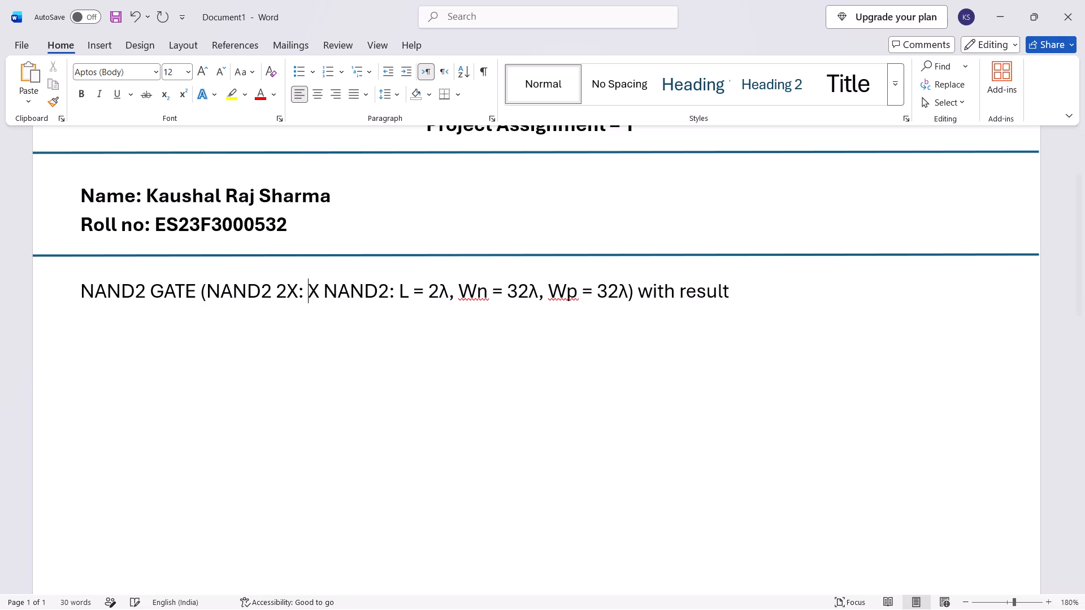
pyautogui.press('2')
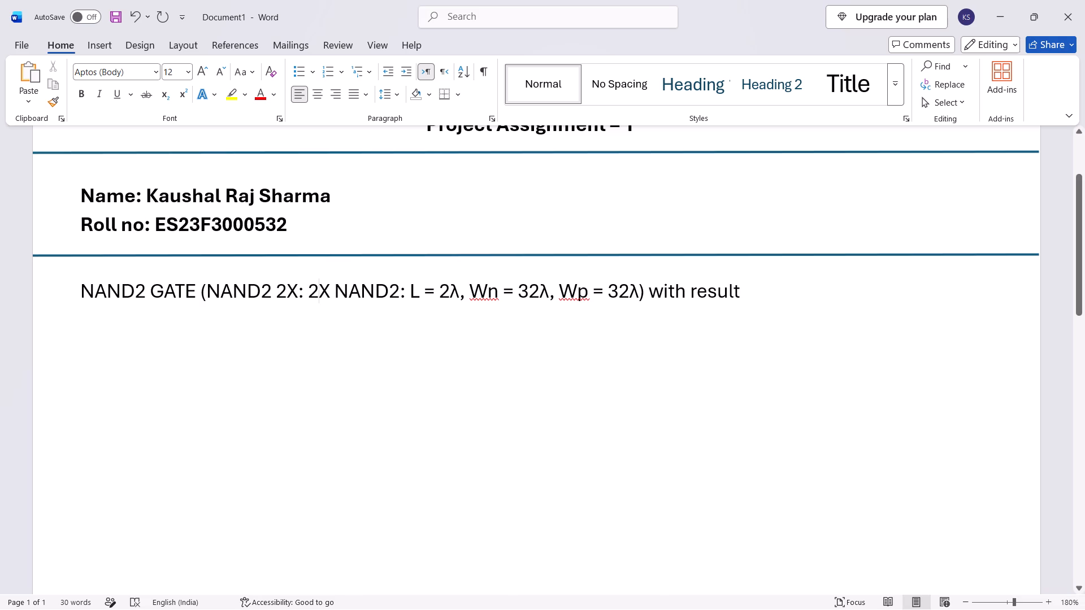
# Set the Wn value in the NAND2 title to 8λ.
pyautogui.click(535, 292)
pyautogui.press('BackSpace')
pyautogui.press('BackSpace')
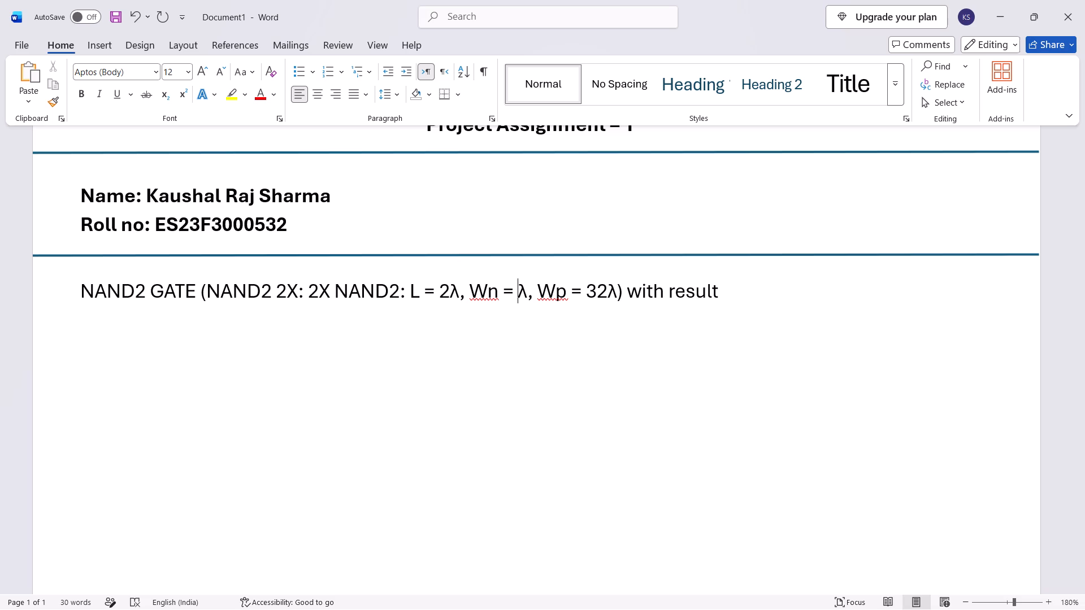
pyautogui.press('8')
# Set the Wp value in the NAND2 title to 16λ.
pyautogui.press('Right')
pyautogui.press('Right')
pyautogui.press('Right')
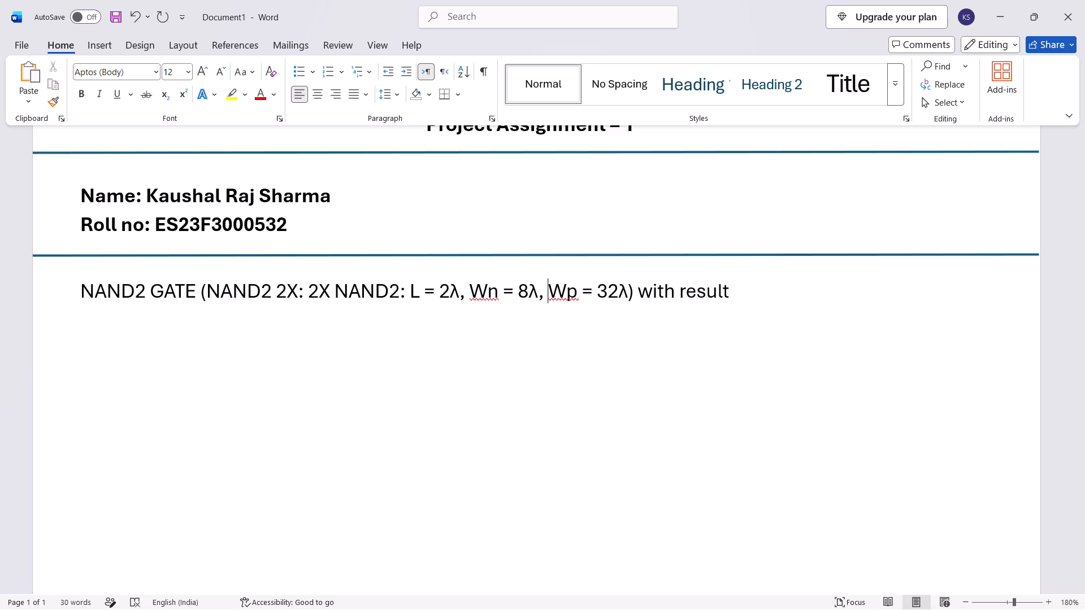
pyautogui.press('Right')
pyautogui.press('Right')
pyautogui.press('Right')
pyautogui.press('Right')
pyautogui.press('Right')
pyautogui.press('Right')
pyautogui.press('Right')
pyautogui.press('Right')
pyautogui.press('Left')
pyautogui.press('BackSpace')
pyautogui.press('BackSpace')
pyautogui.write('16')
# Set the Wn value in the NAND2 title to 16λ.
pyautogui.press('Left')
pyautogui.press('Left')
pyautogui.press('Left')
pyautogui.press('Left')
pyautogui.press('Left')
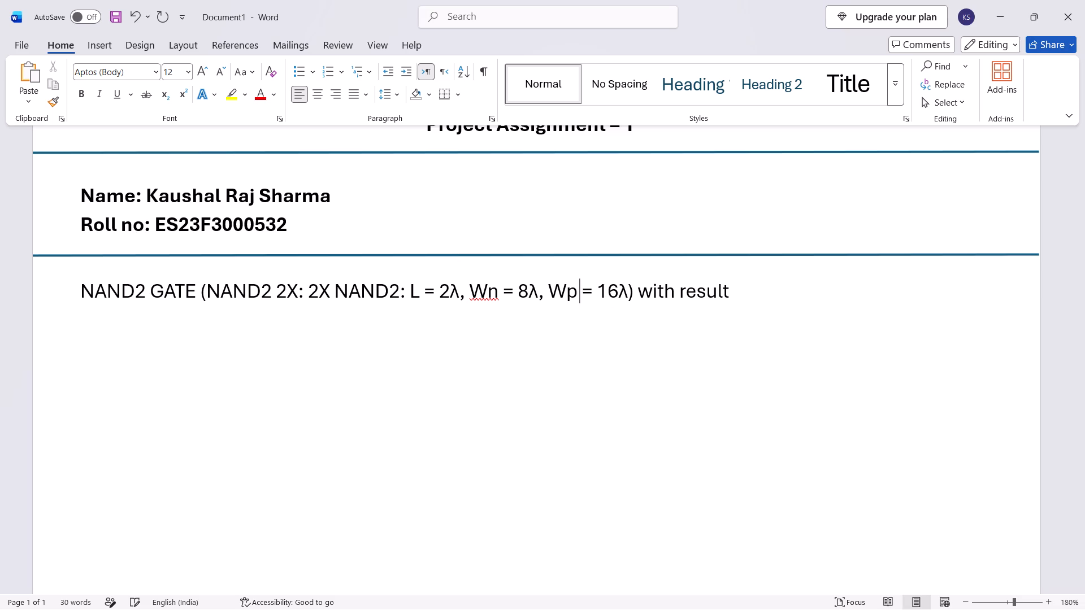
pyautogui.press('Left')
pyautogui.press('Left')
pyautogui.press('Left')
pyautogui.press('Left')
pyautogui.press('Left')
pyautogui.press('BackSpace')
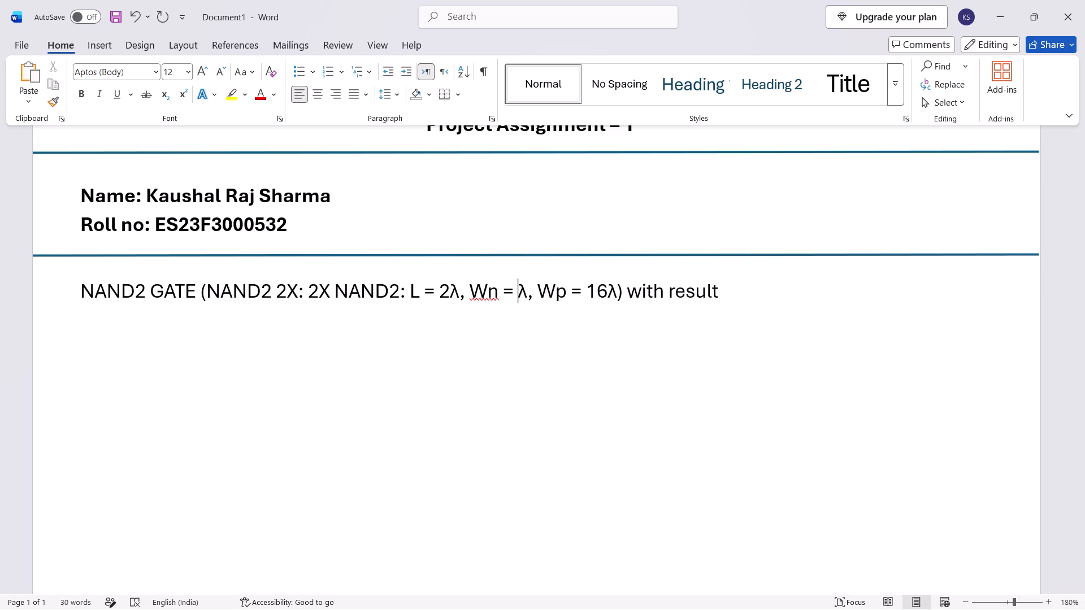
pyautogui.write('16')
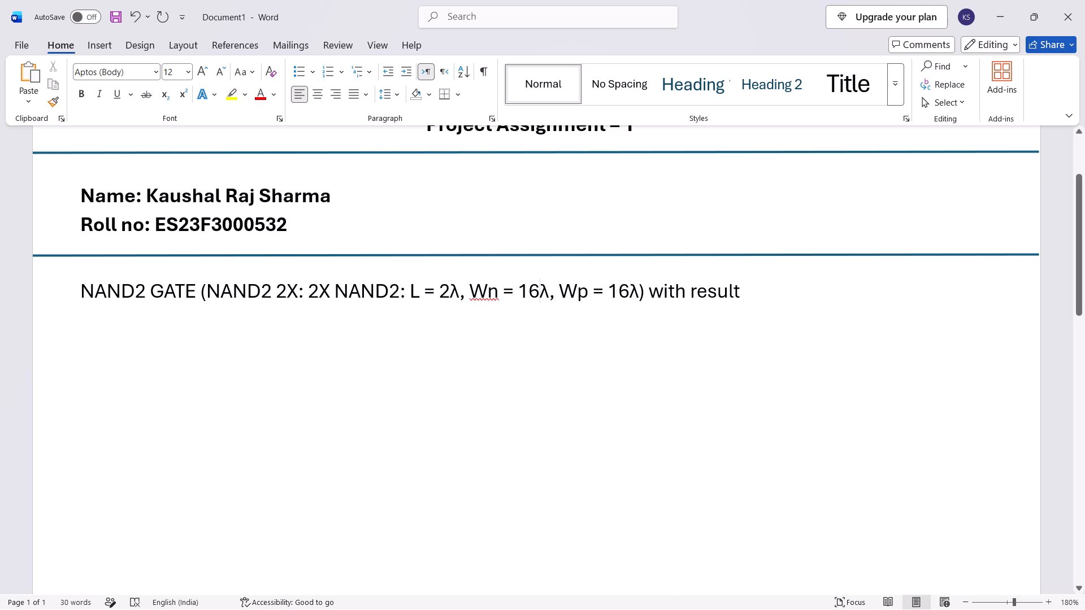
pyautogui.click(665, 439)
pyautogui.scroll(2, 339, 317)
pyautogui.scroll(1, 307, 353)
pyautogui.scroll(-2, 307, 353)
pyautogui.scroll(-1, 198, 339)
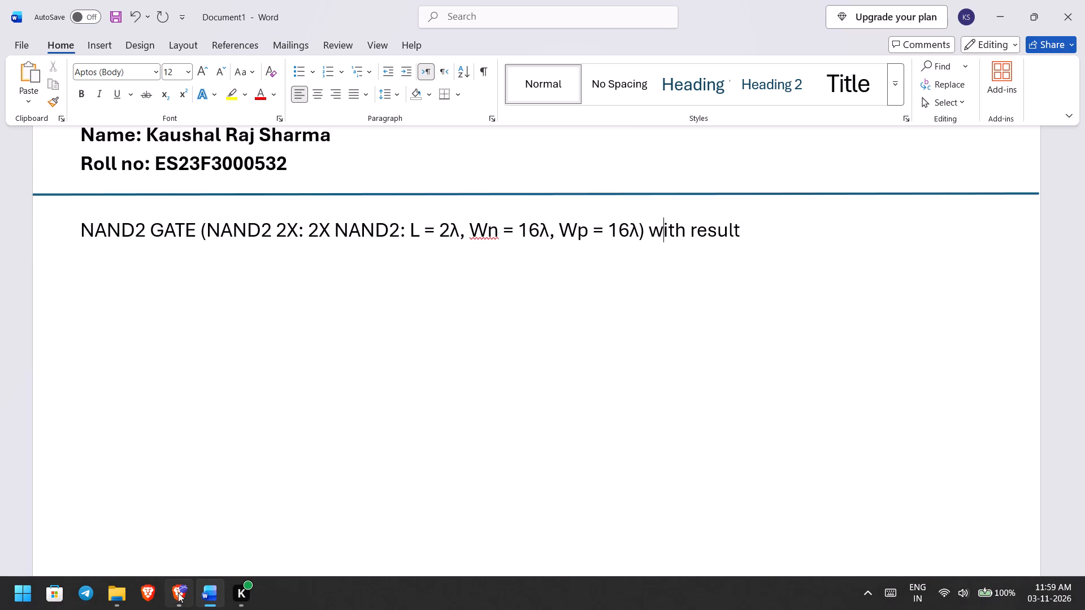
# Launch the electric-9.07 application from the DIC folder on the Desktop and maximize its empty cell window.
pyautogui.click(117, 592)
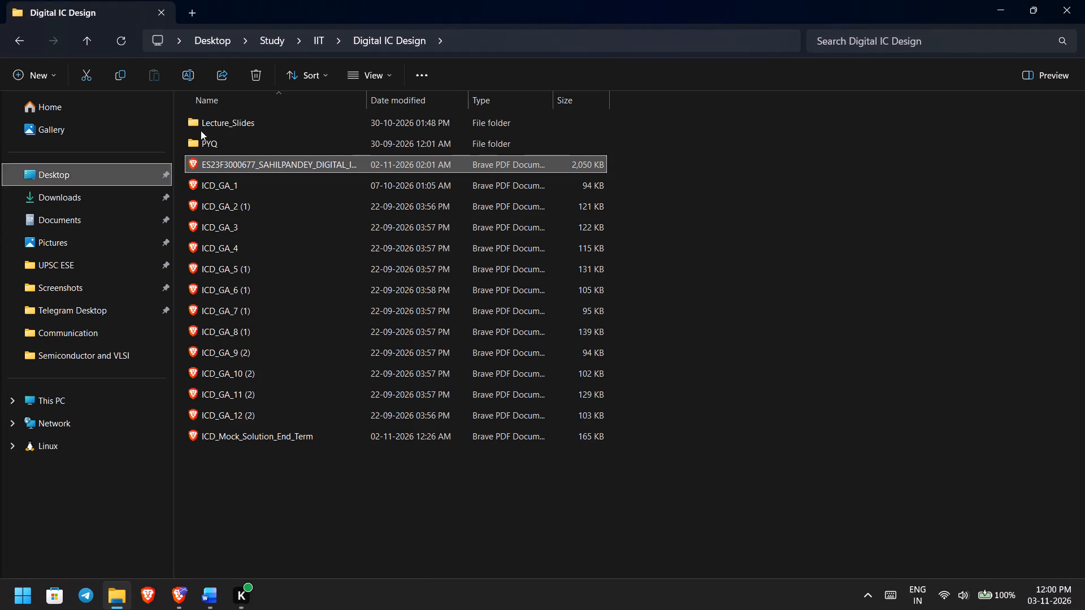
pyautogui.click(57, 176)
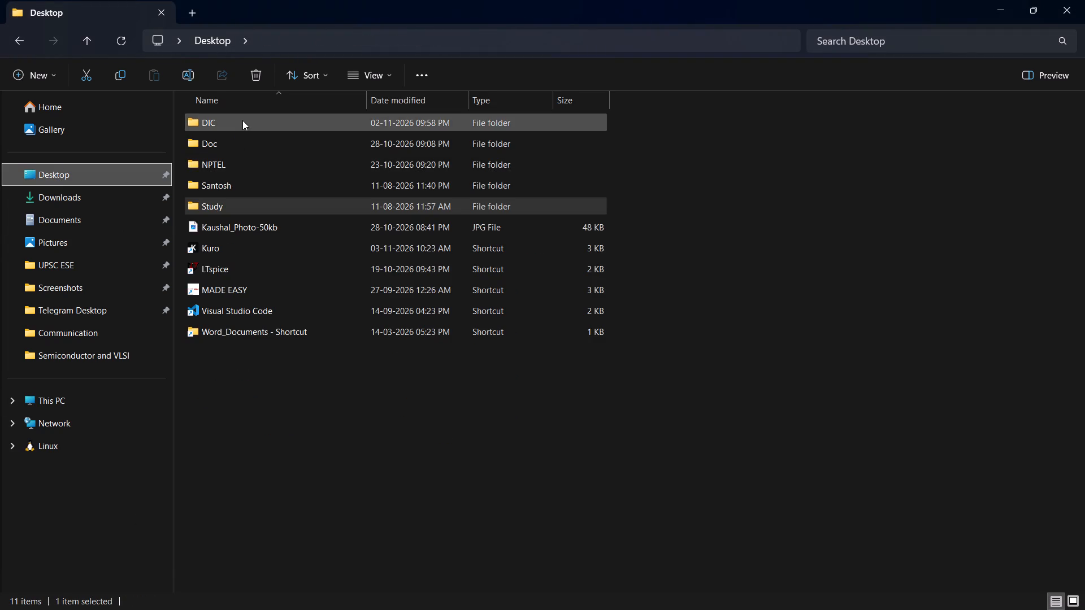
pyautogui.doubleClick(242, 120)
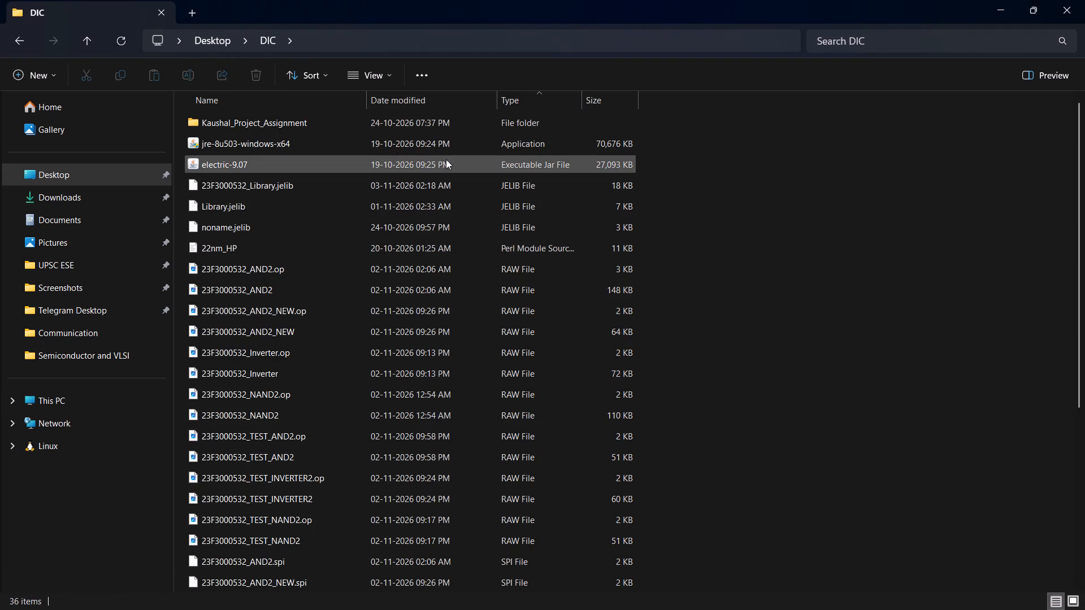
pyautogui.doubleClick(446, 159)
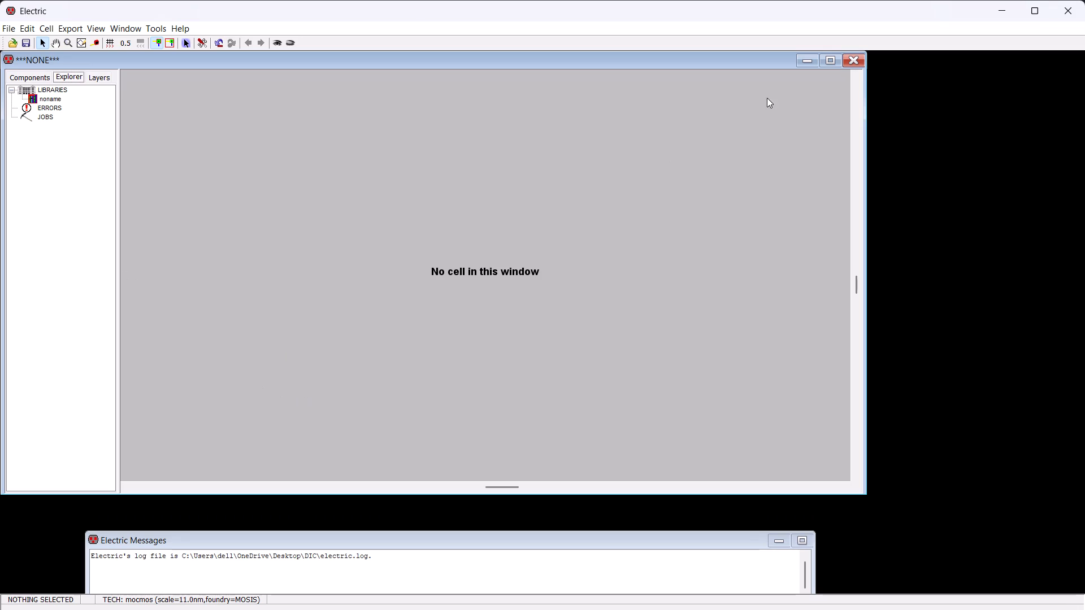
pyautogui.click(835, 59)
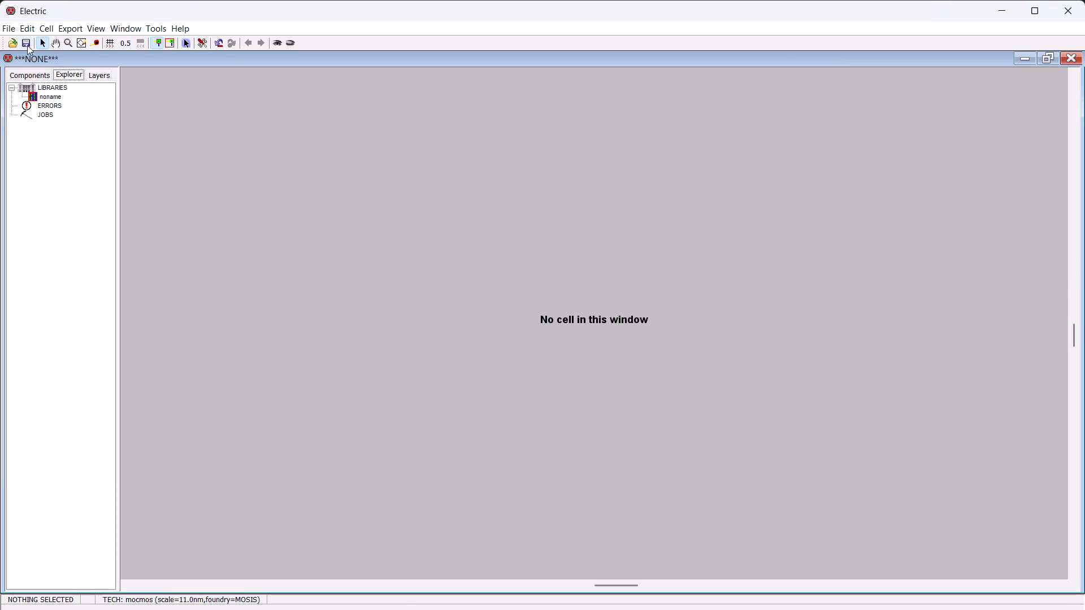
# Open the .jelib library whose name starts with the student's roll number from the DIC folder.
pyautogui.click(3, 29)
pyautogui.click(39, 53)
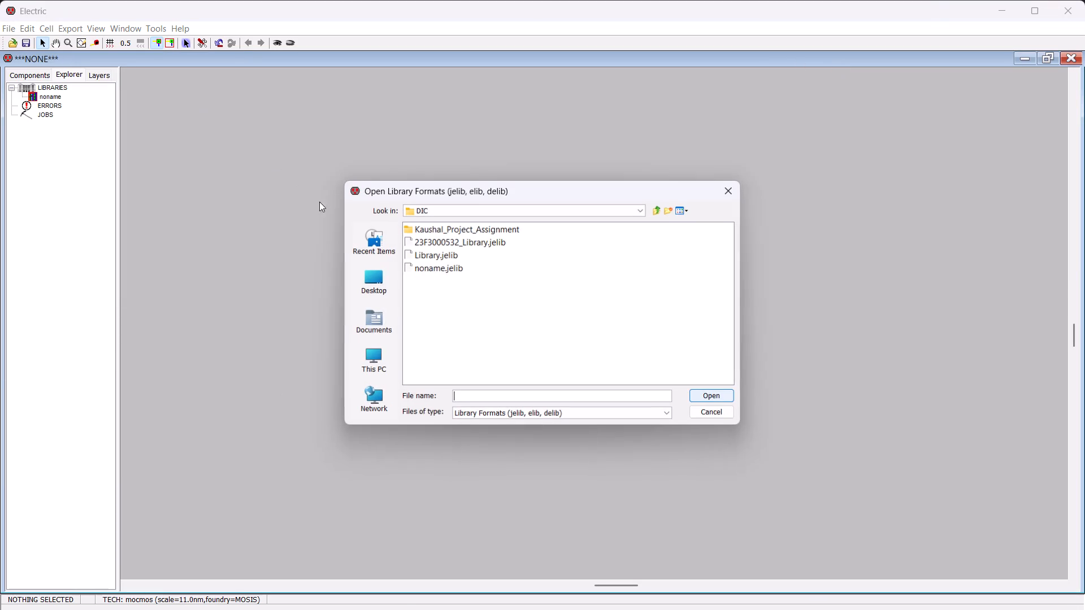
pyautogui.doubleClick(457, 239)
pyautogui.click(718, 395)
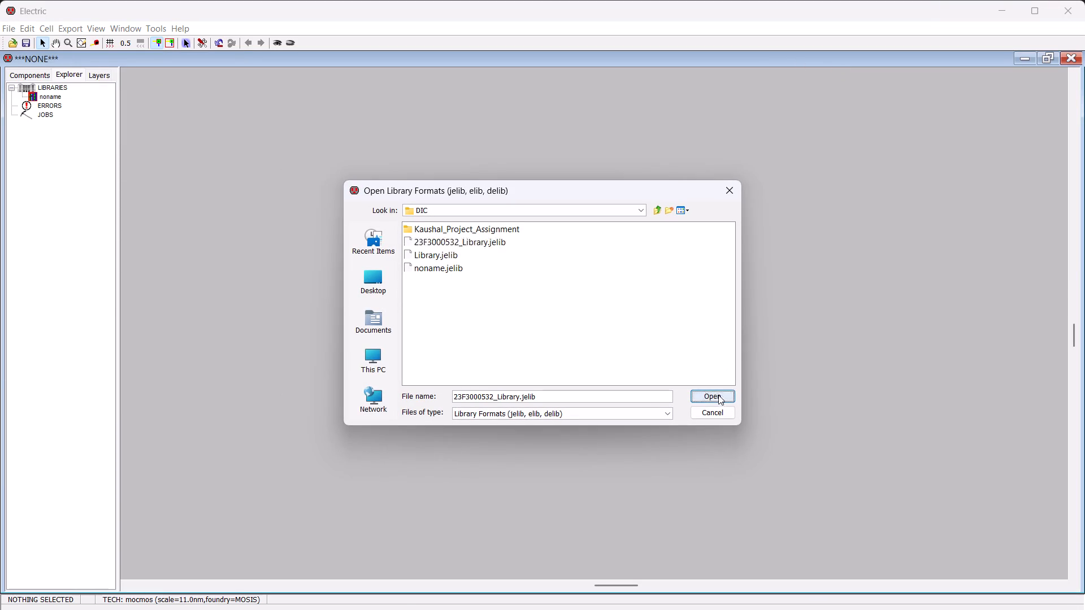
pyautogui.click(825, 66)
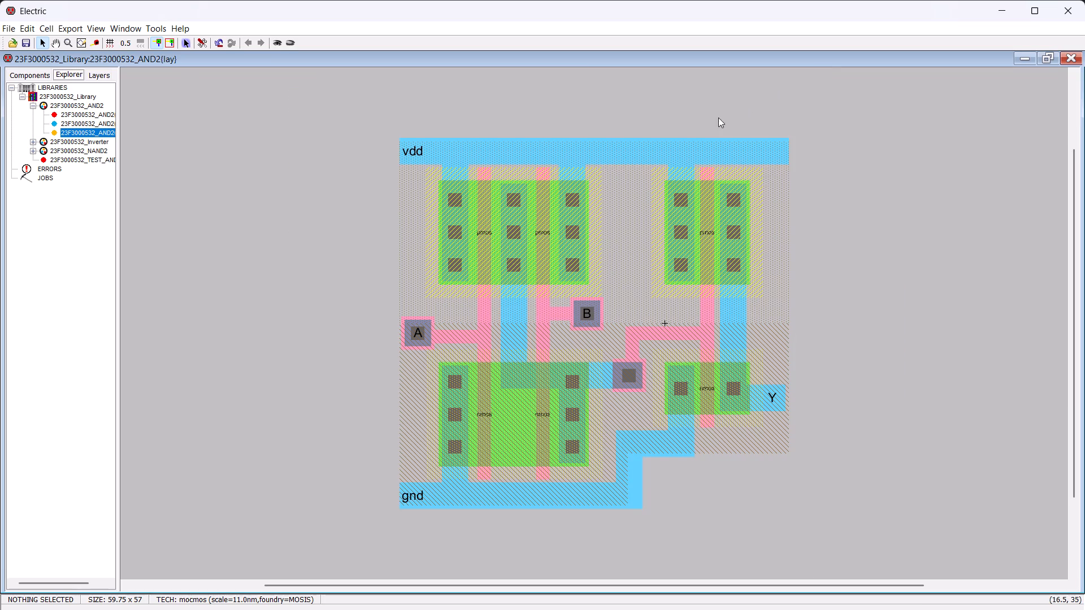
# Open the schematic view of the library's NAND2 cell and adjust the explorer width to fit the cell names.
pyautogui.moveTo(119, 177); pyautogui.dragTo(220, 181)
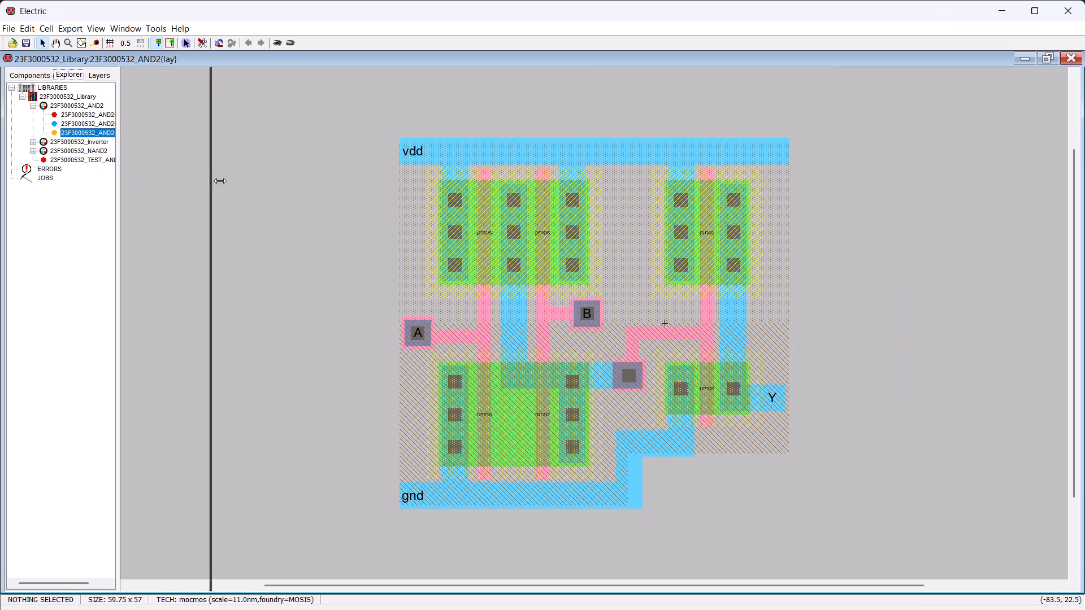
pyautogui.moveTo(220, 181); pyautogui.dragTo(234, 182)
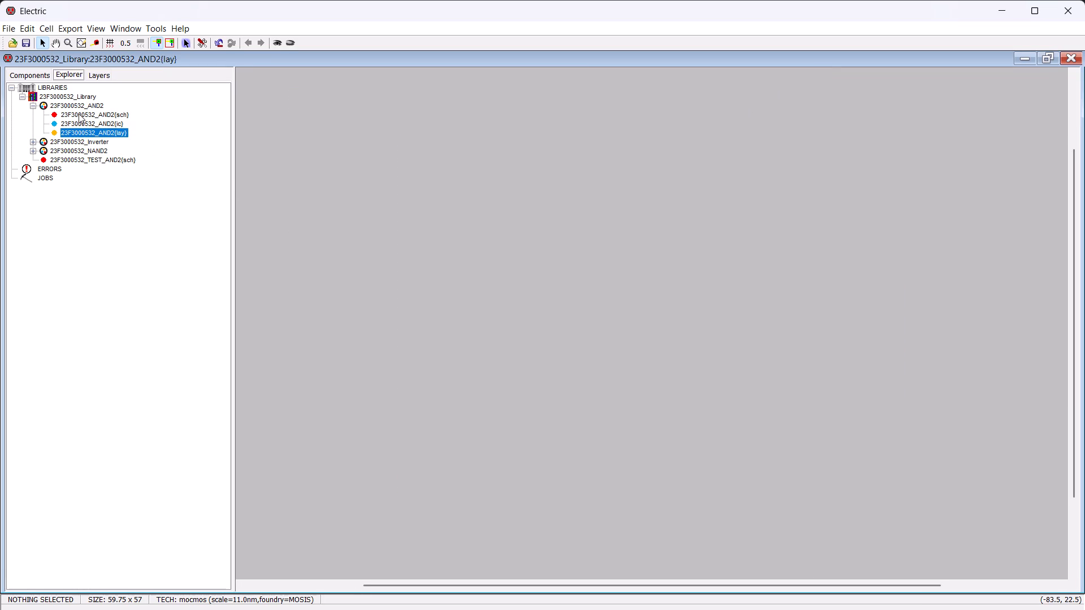
pyautogui.click(33, 151)
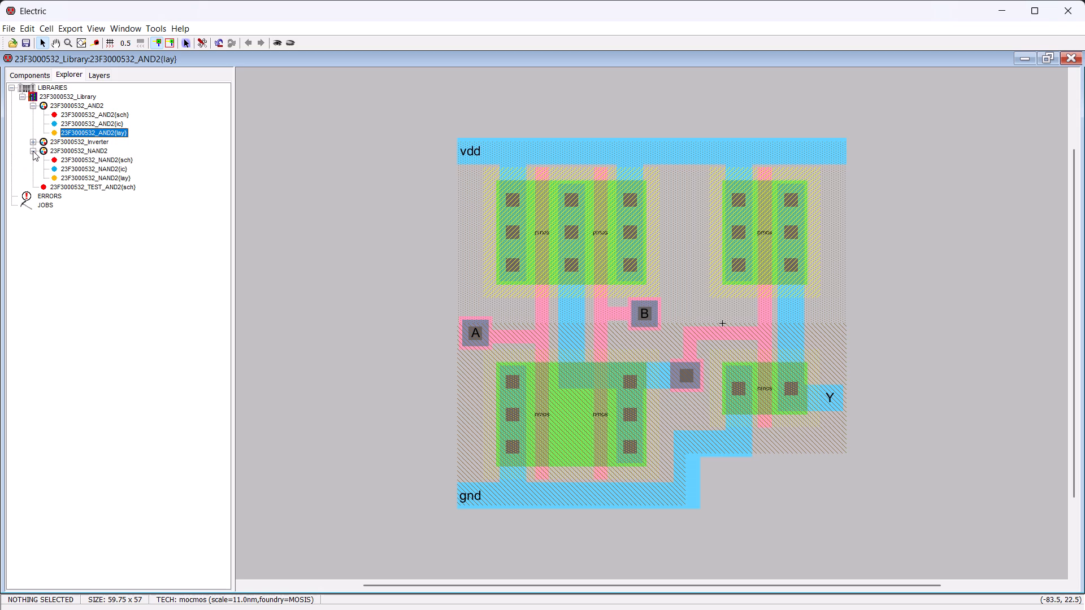
pyautogui.doubleClick(68, 159)
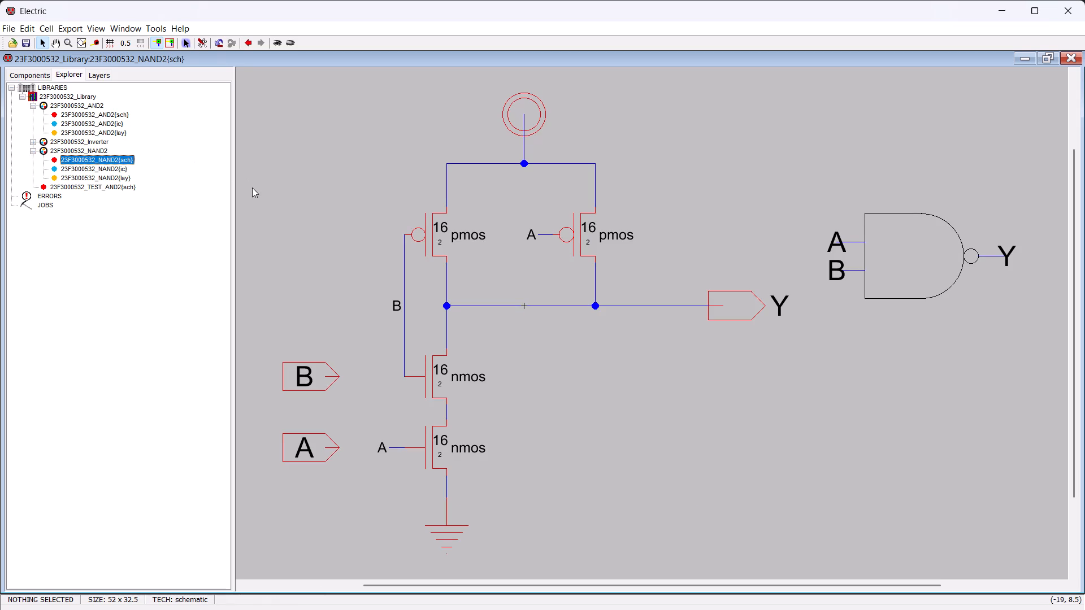
pyautogui.moveTo(235, 188); pyautogui.dragTo(177, 183)
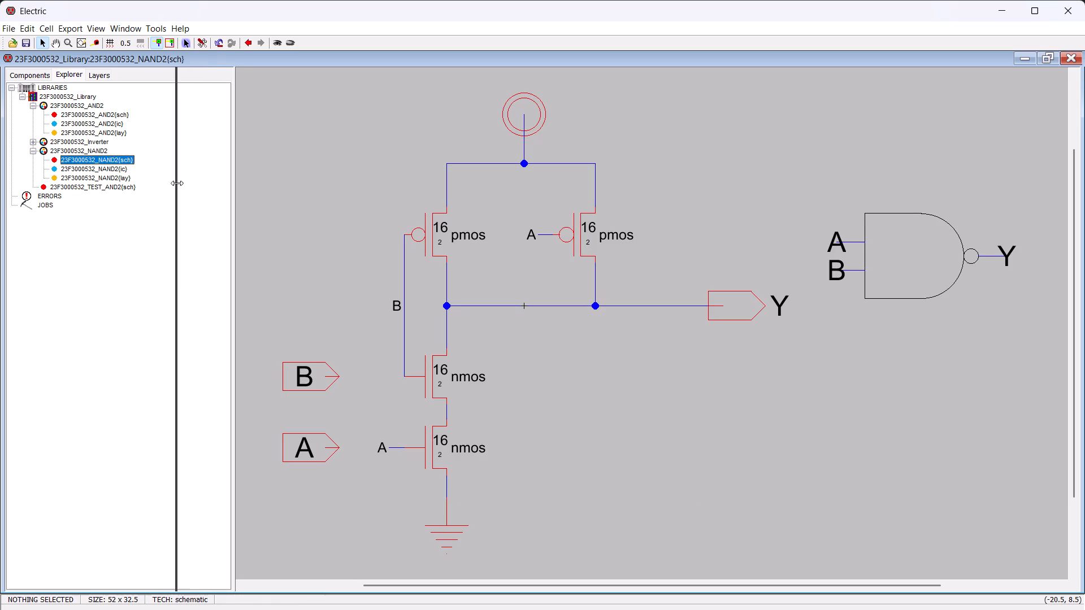
pyautogui.moveTo(177, 183); pyautogui.dragTo(173, 183)
pyautogui.moveTo(173, 183); pyautogui.dragTo(166, 183)
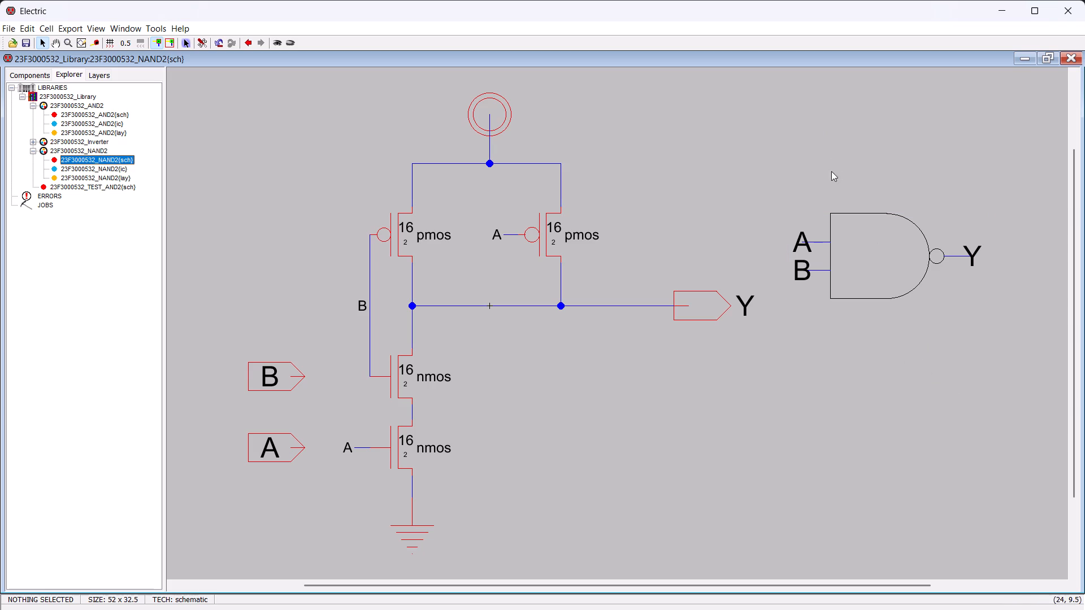
# Move the NAND gate symbol in the schematic to the empty space above the Y output, beside the power symbol.
pyautogui.moveTo(808, 173); pyautogui.dragTo(1012, 351)
pyautogui.moveTo(856, 258); pyautogui.dragTo(663, 176)
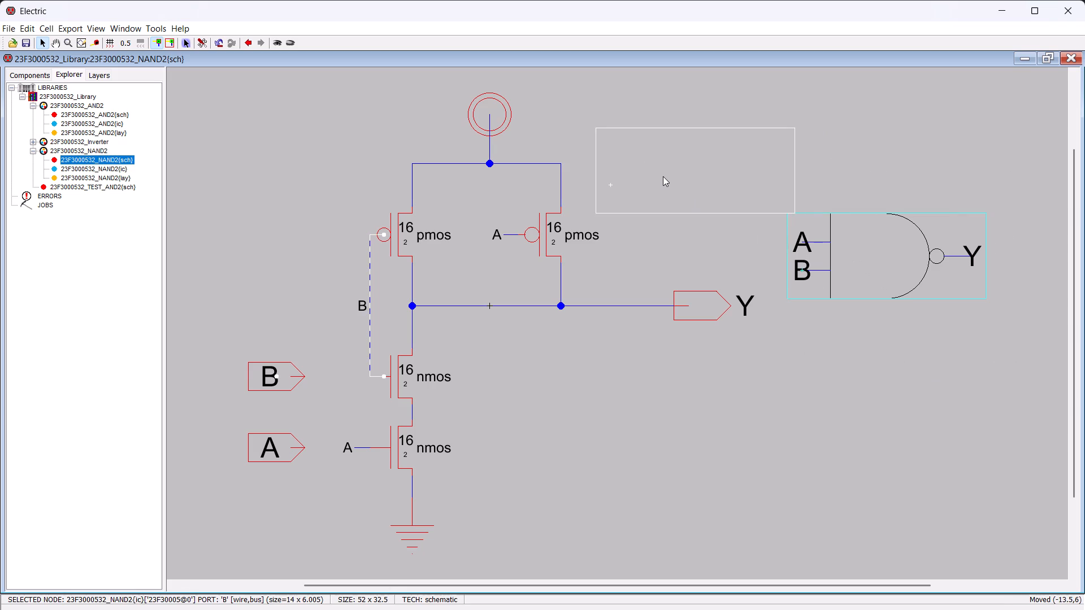
pyautogui.moveTo(663, 176); pyautogui.dragTo(659, 129)
pyautogui.click(908, 352)
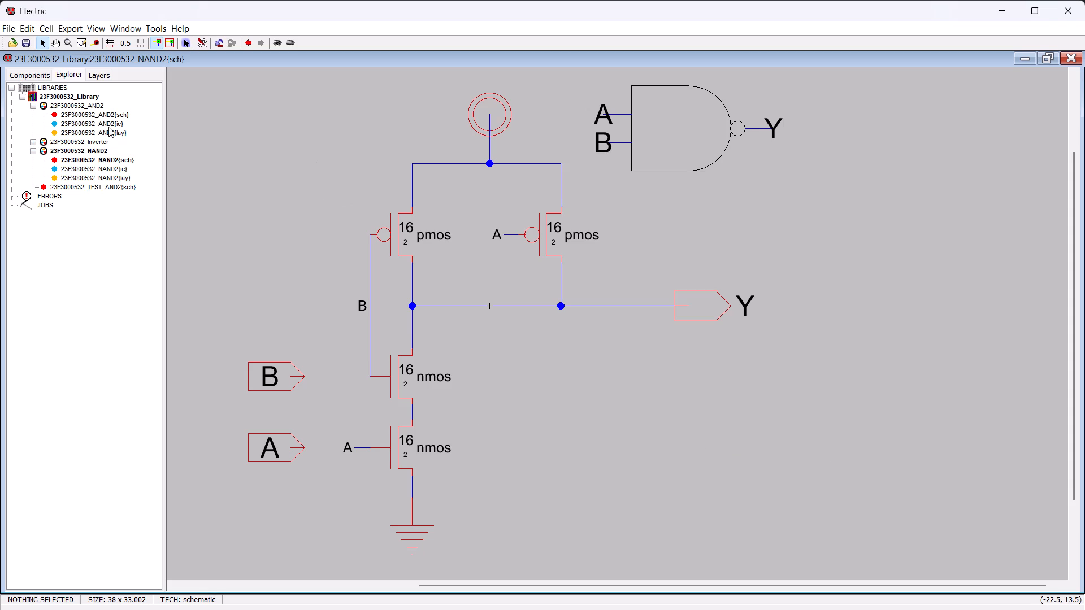
# Expand the Inverter cell in the explorer, highlight the NAND2 schematic entry, and capture a screenshot of the library window including its status bar.
pyautogui.click(33, 141)
pyautogui.click(79, 188)
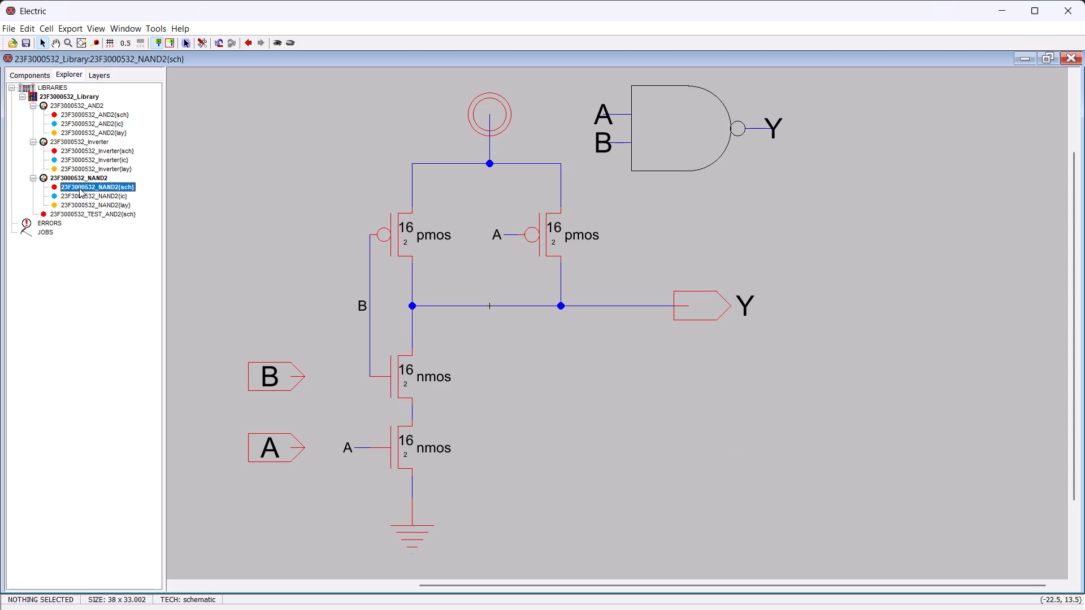
pyautogui.press('shift+super+s')
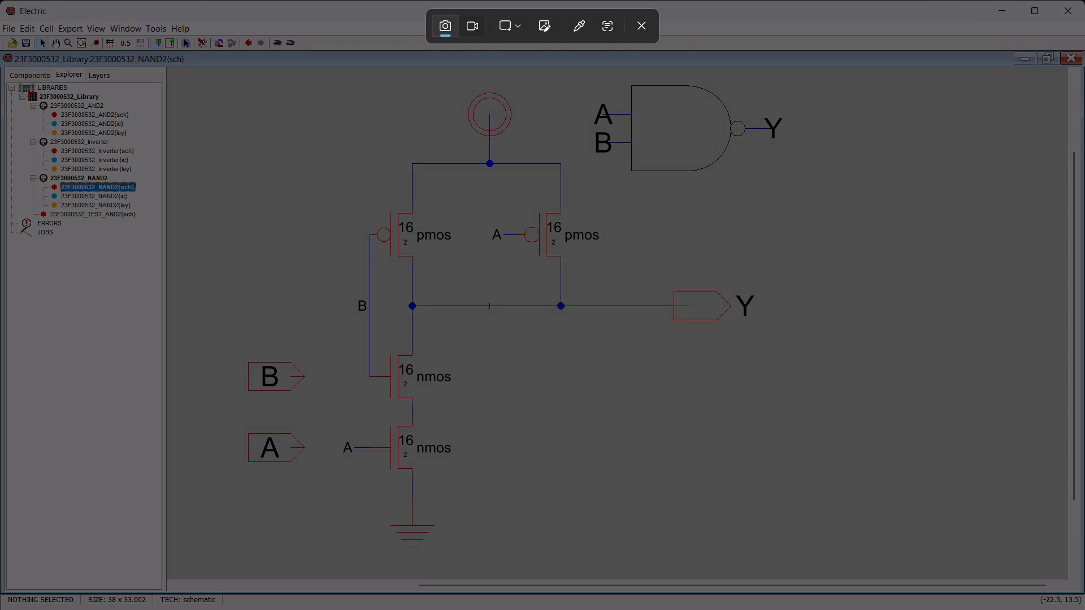
pyautogui.moveTo(0, 50); pyautogui.dragTo(1084, 584)
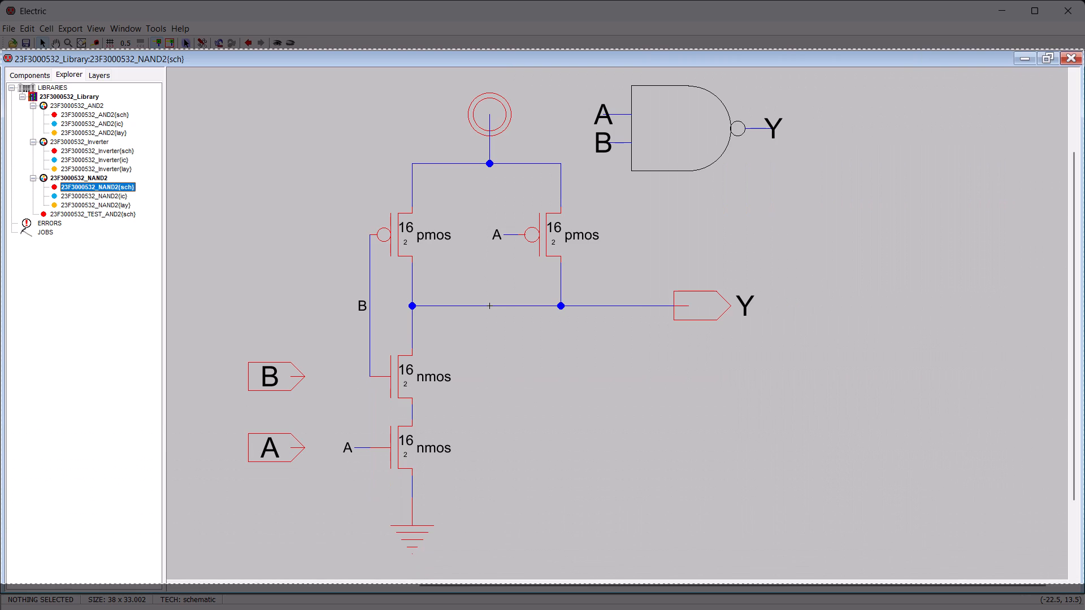
pyautogui.moveTo(1084, 584); pyautogui.dragTo(1084, 609)
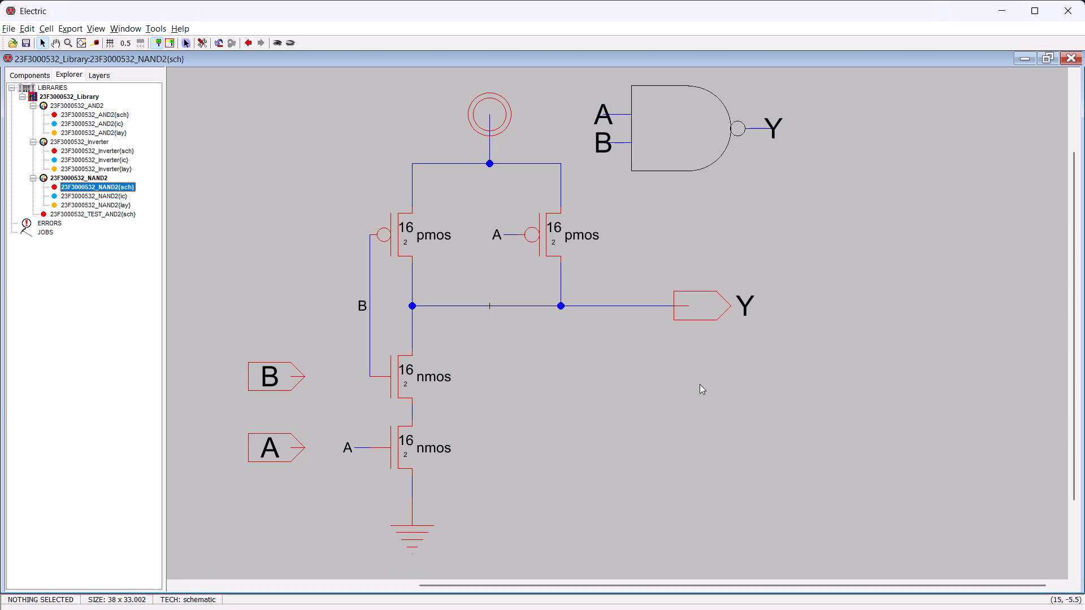
# Switch to the Word document and paste the schematic screenshot centred below the NAND2 GATE line, leaving a blank line between them.
pyautogui.hotkey('alt', 'Tab')
pyautogui.hotkey('alt', 'Tab')
pyautogui.hotkey('alt', 'Tab')
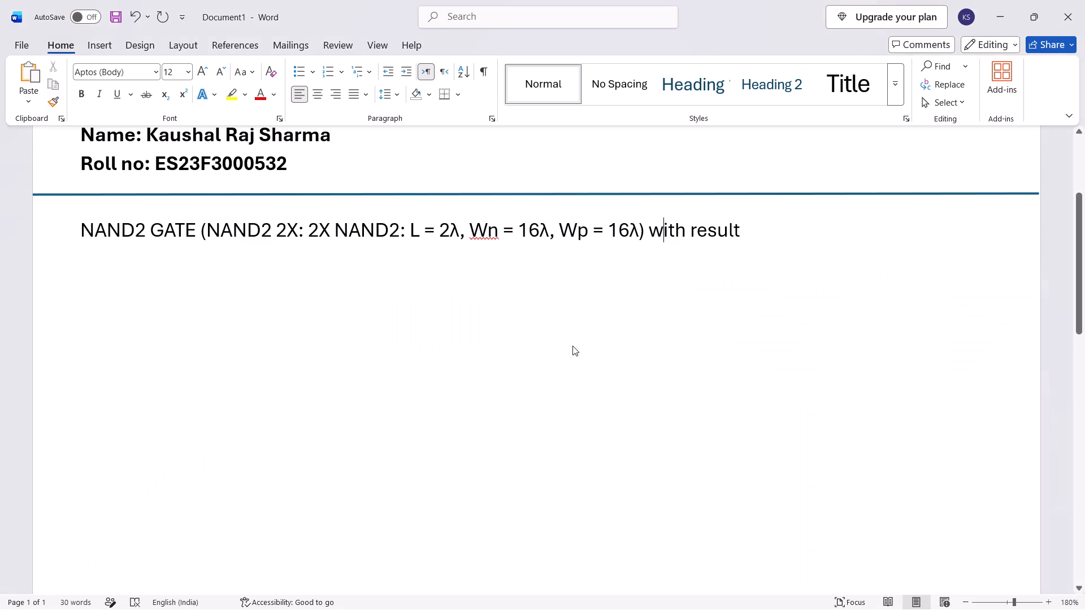
pyautogui.click(572, 346)
pyautogui.click(103, 307)
pyautogui.doubleClick(542, 335)
pyautogui.hotkey('ctrl', 'v')
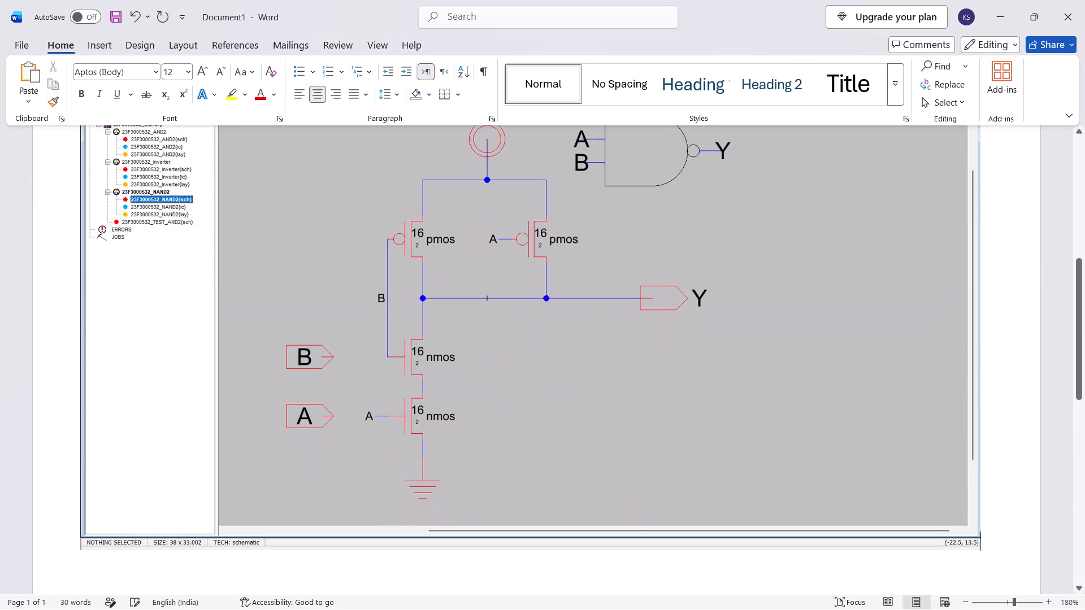
pyautogui.click(1056, 402)
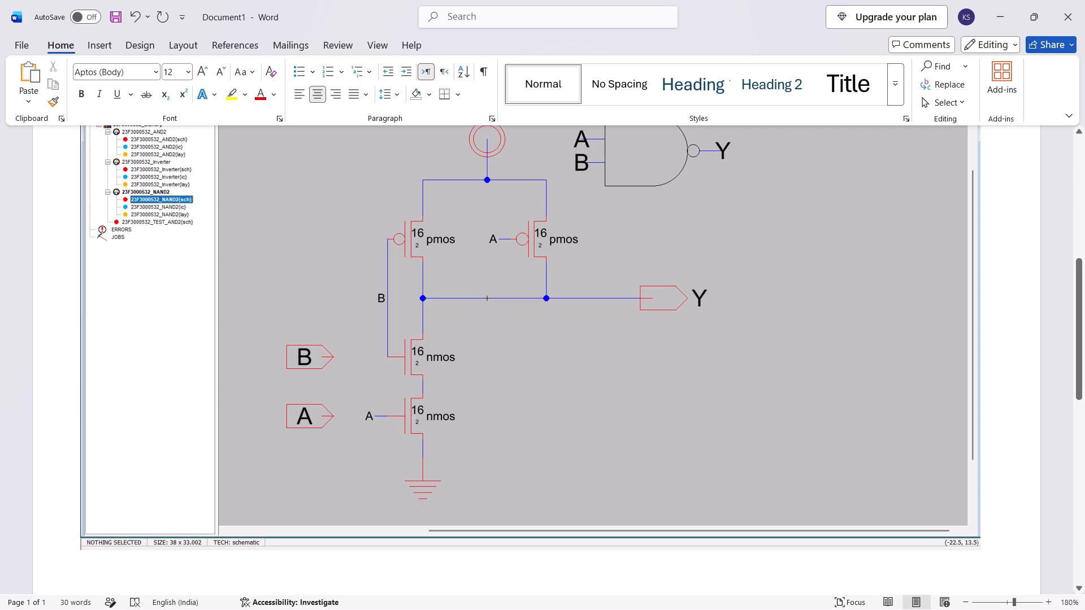
pyautogui.click(724, 377)
# Add the left-aligned label "Schematic:" on the blank line between the NAND2 GATE line and the pasted screenshot.
pyautogui.scroll(1, 710, 380)
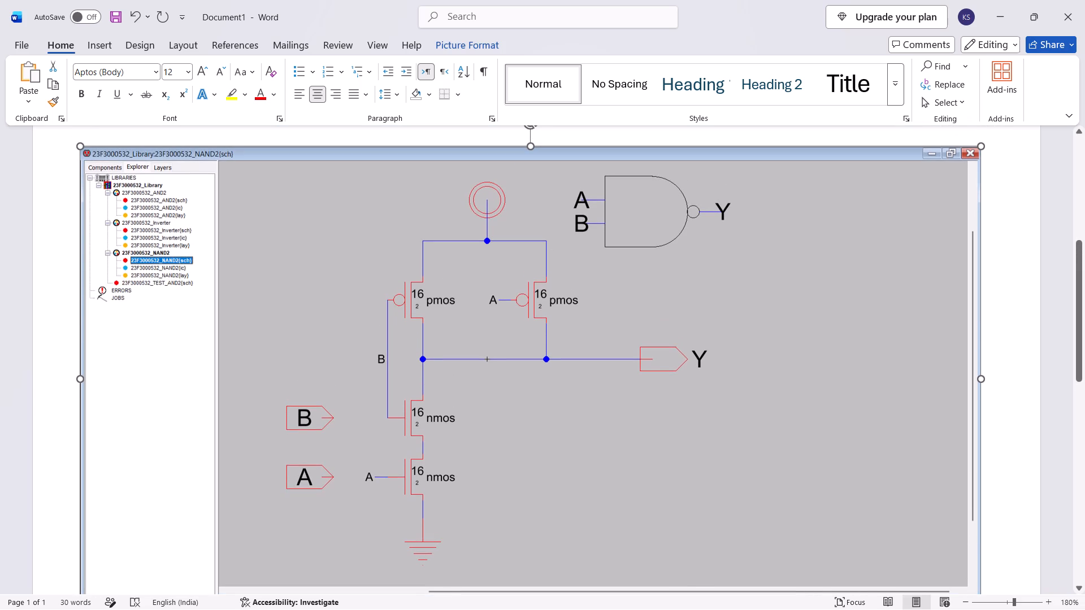
pyautogui.scroll(1, 627, 261)
pyautogui.scroll(1, 575, 273)
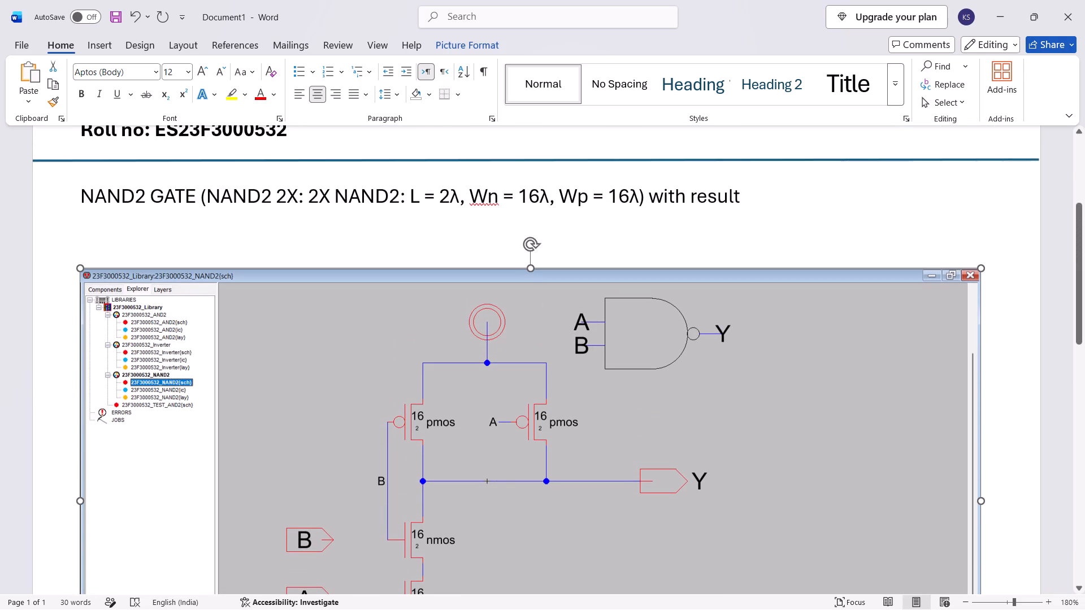
pyautogui.doubleClick(223, 243)
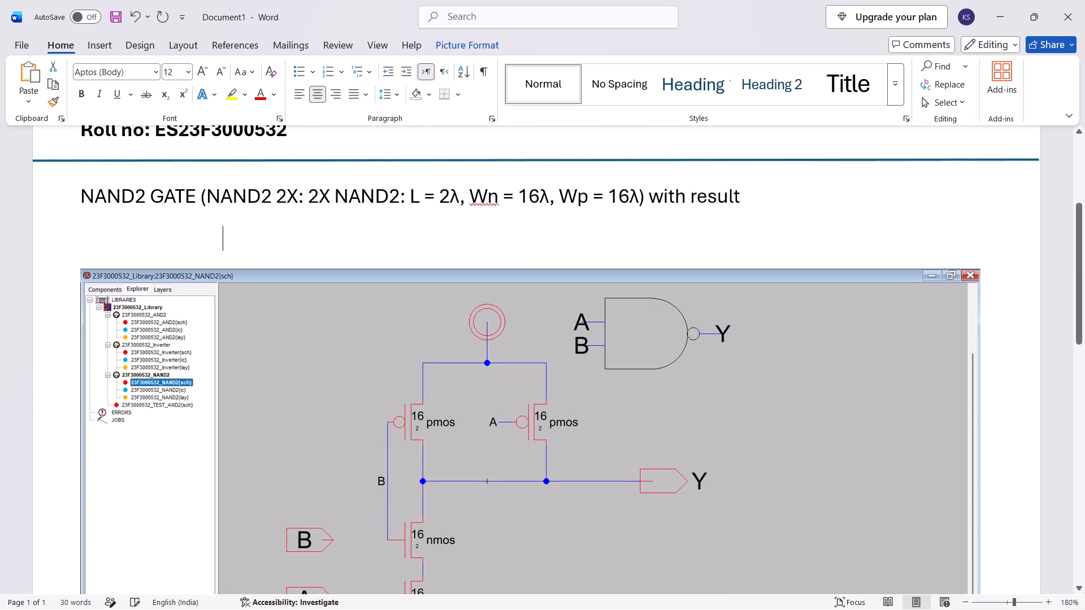
pyautogui.press('BackSpace')
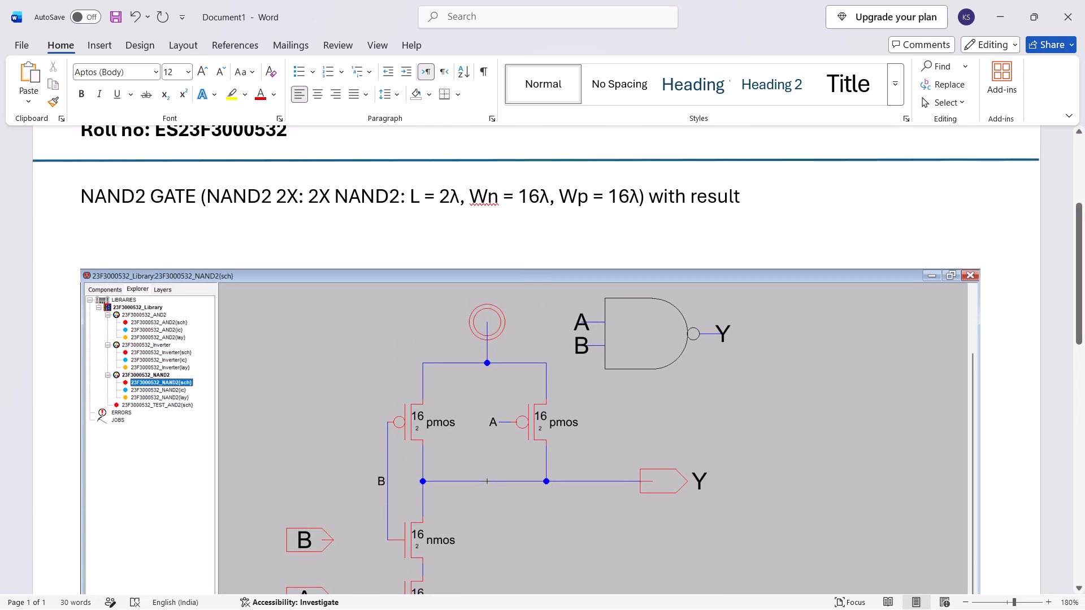
pyautogui.hotkey('shift', 's')
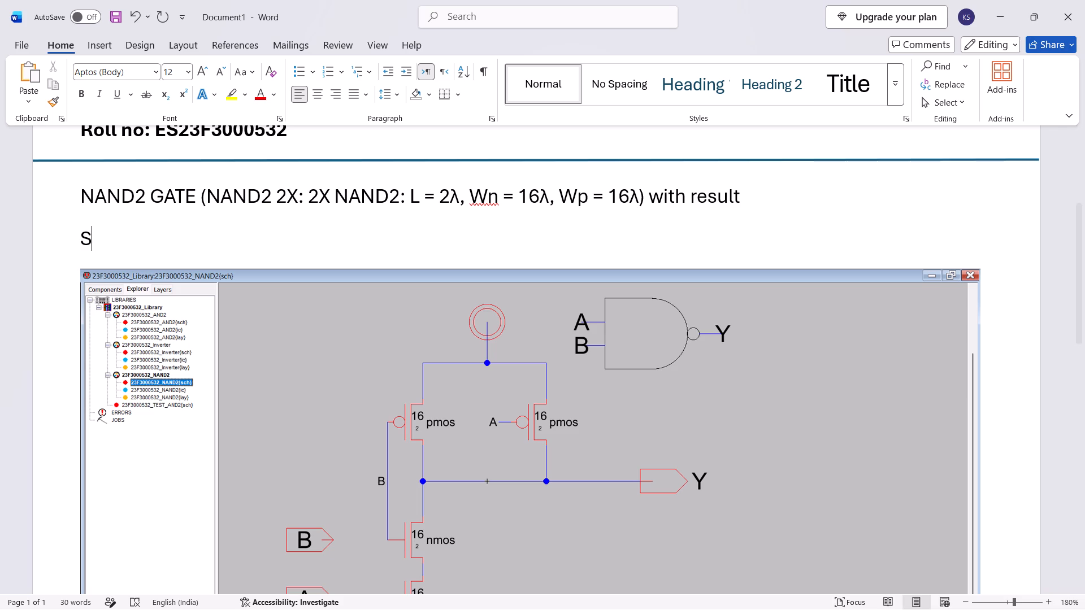
pyautogui.write('chematic')
pyautogui.press('space')
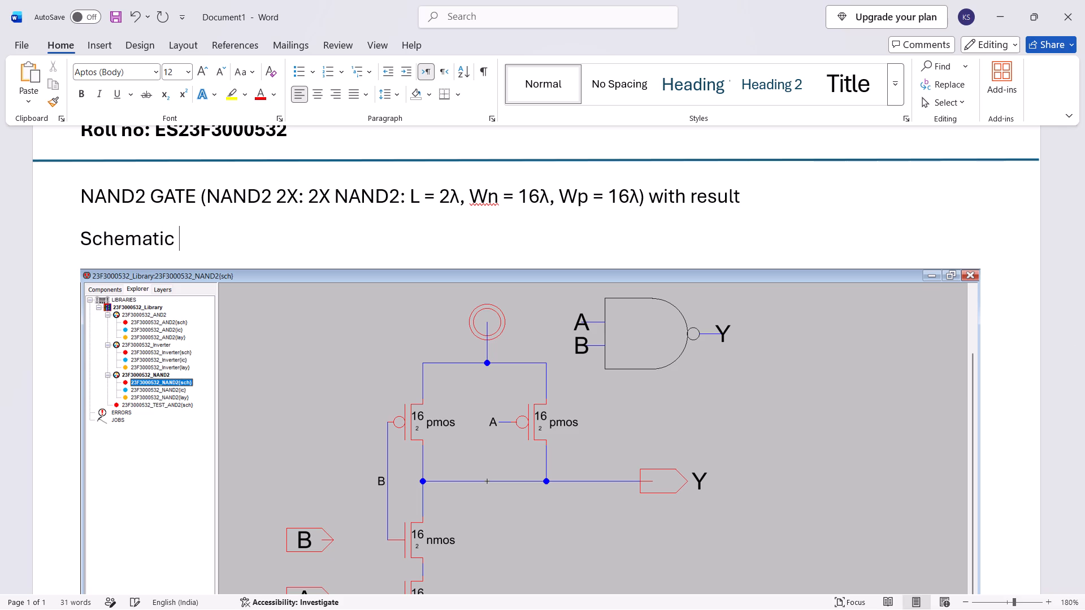
pyautogui.press('BackSpace')
pyautogui.press('space')
pyautogui.hotkey('shift', 'BackSpace')
pyautogui.hotkey('shift', ':')
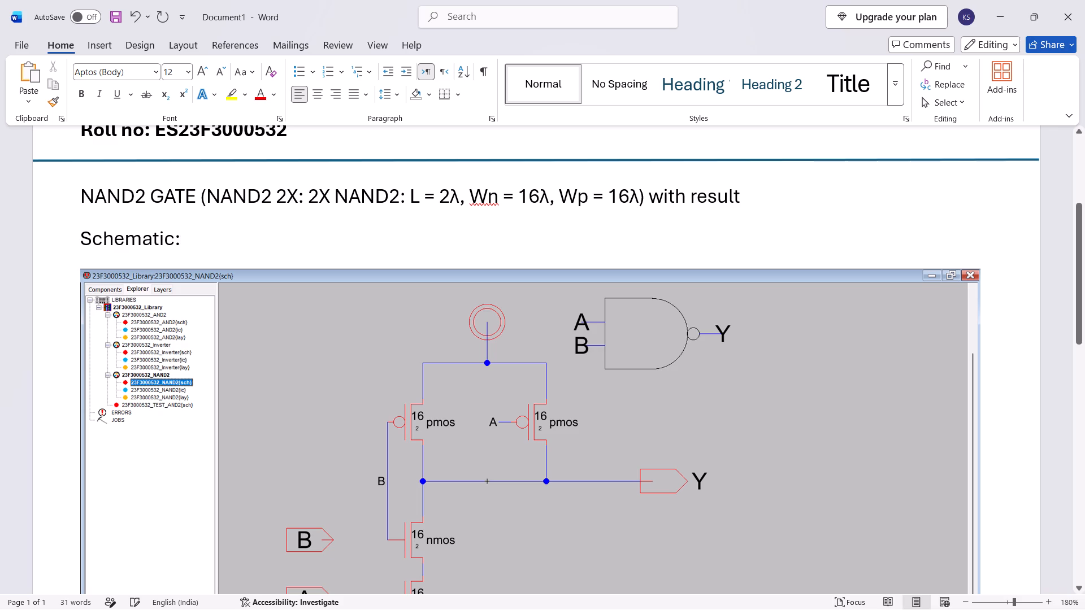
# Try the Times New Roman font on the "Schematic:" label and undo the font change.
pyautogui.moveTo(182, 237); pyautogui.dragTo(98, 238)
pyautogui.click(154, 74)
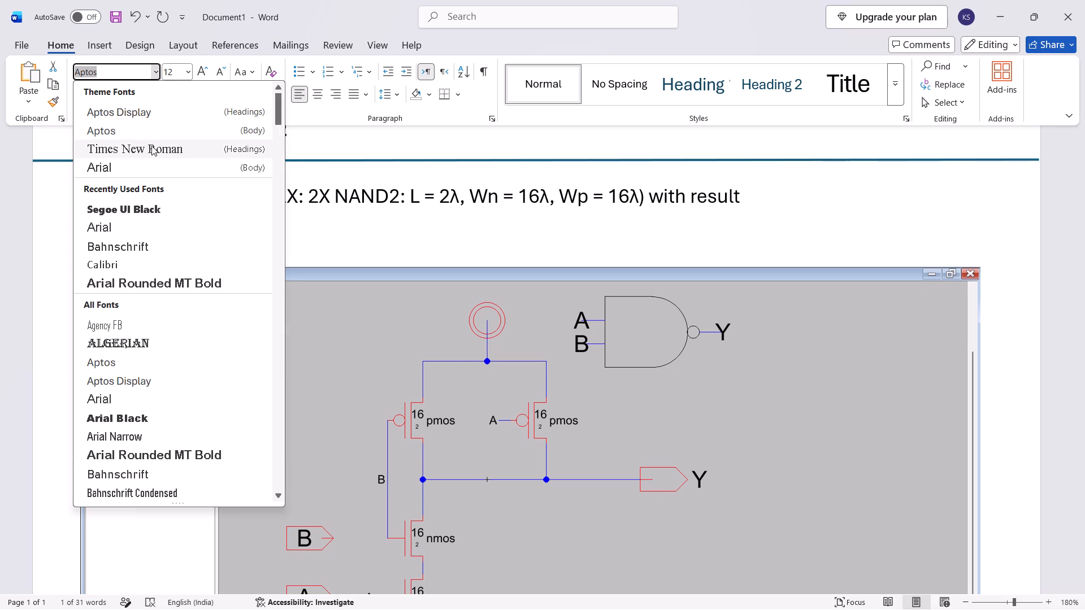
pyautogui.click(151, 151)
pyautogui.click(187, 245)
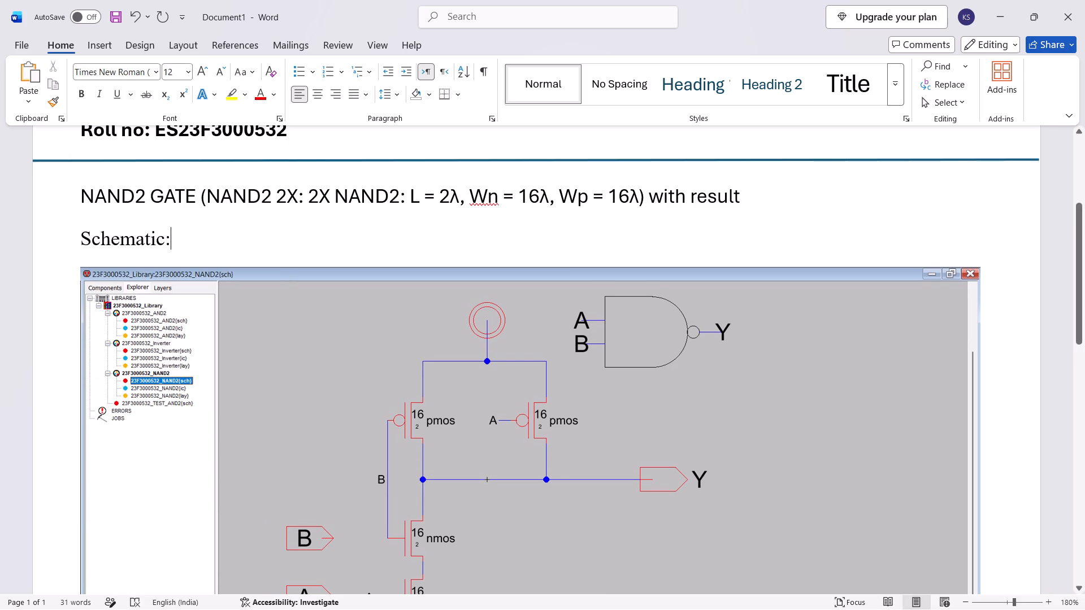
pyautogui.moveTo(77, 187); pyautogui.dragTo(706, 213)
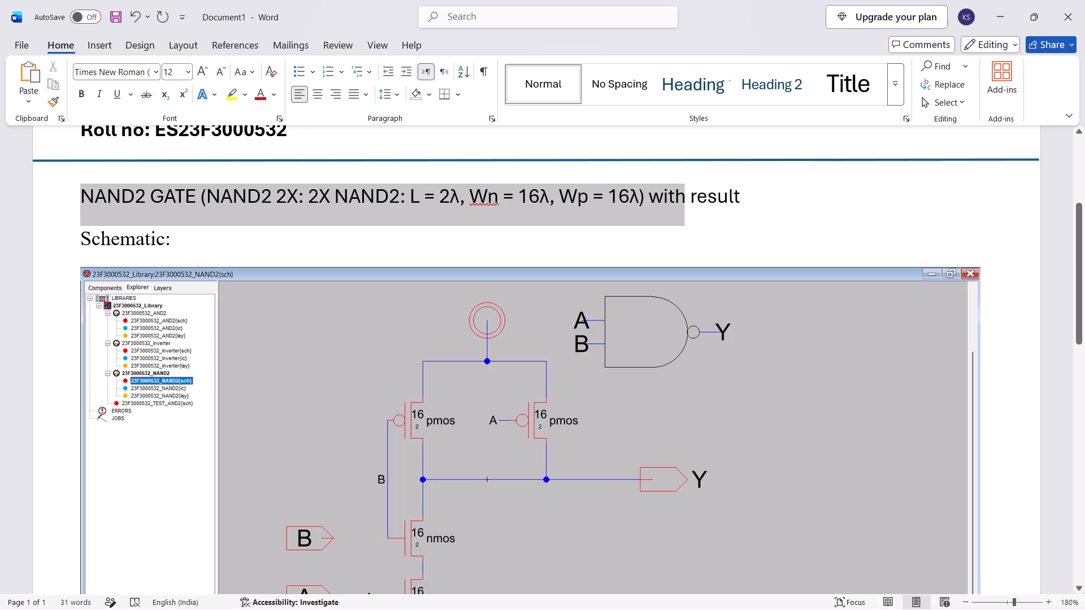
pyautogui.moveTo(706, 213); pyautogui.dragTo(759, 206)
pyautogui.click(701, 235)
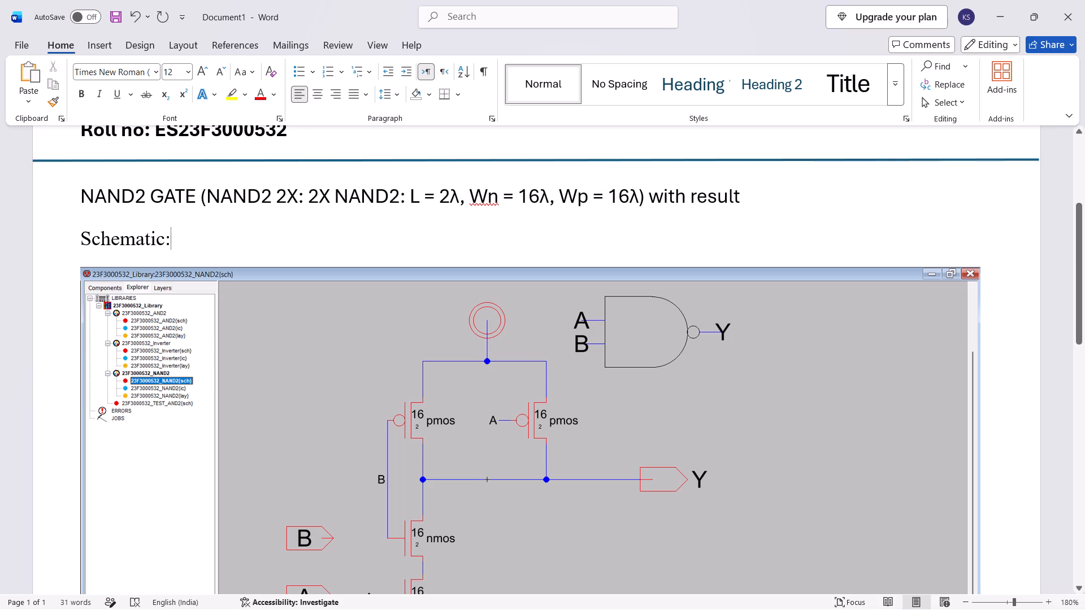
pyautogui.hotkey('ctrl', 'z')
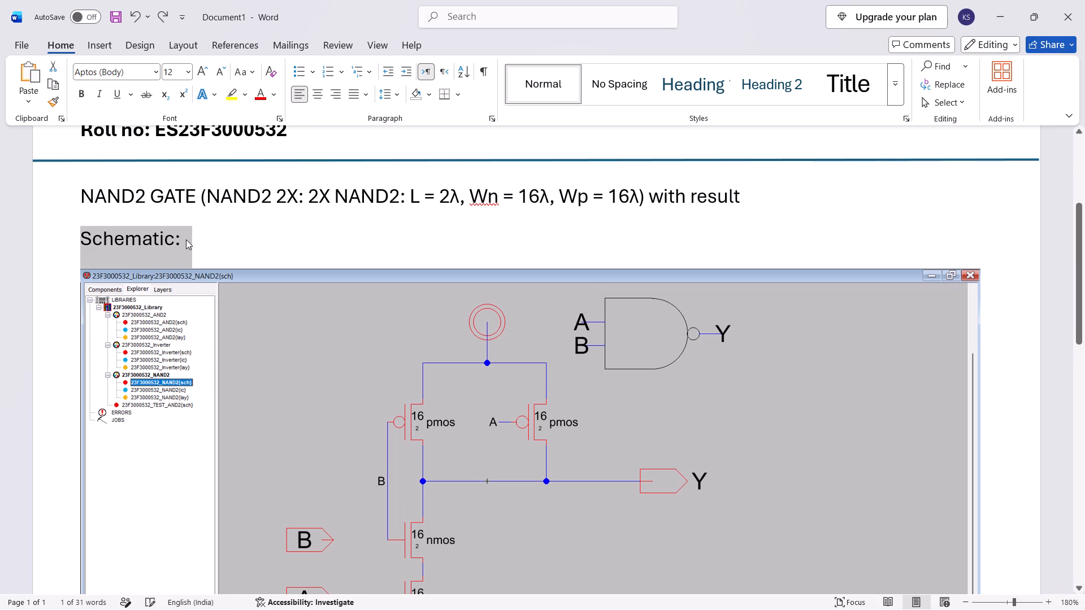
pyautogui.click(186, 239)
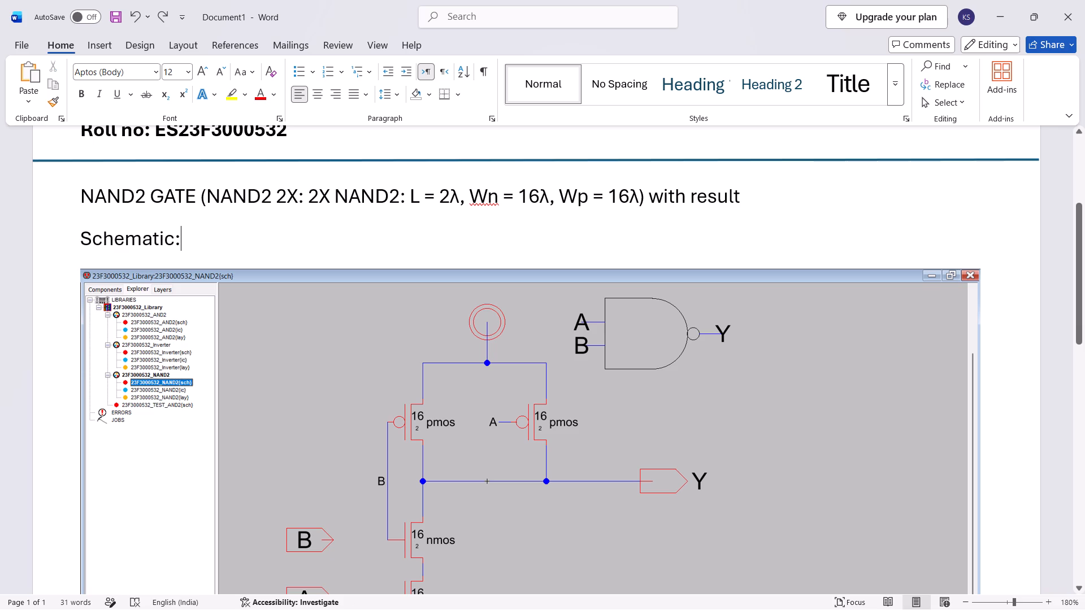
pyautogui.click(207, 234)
# Format the whole NAND2 GATE line as a bold heading at font size 14.
pyautogui.moveTo(81, 193); pyautogui.dragTo(410, 195)
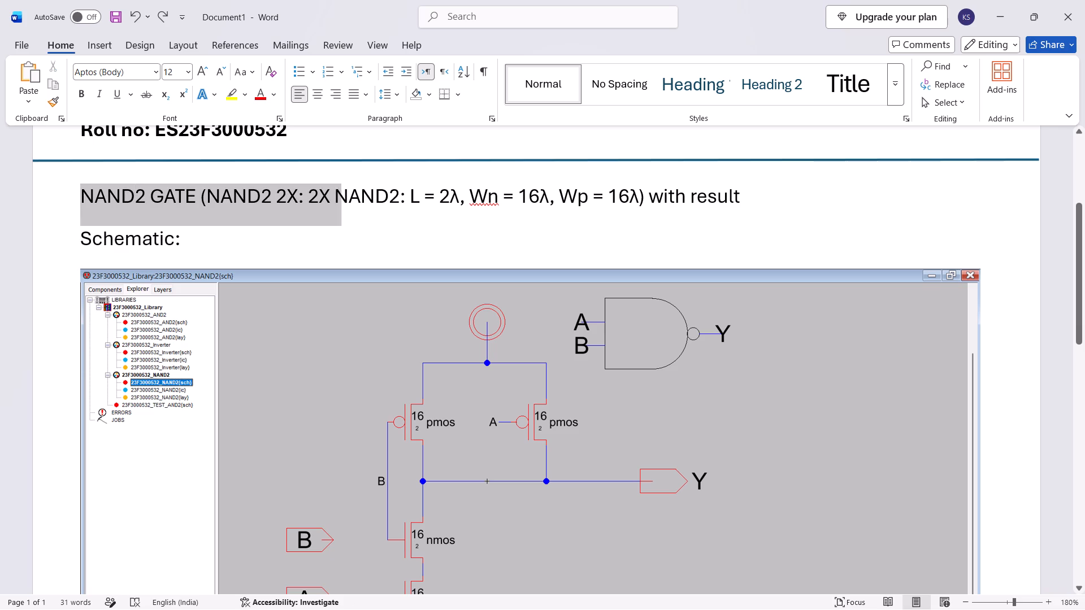
pyautogui.moveTo(410, 195); pyautogui.dragTo(775, 190)
pyautogui.doubleClick(203, 69)
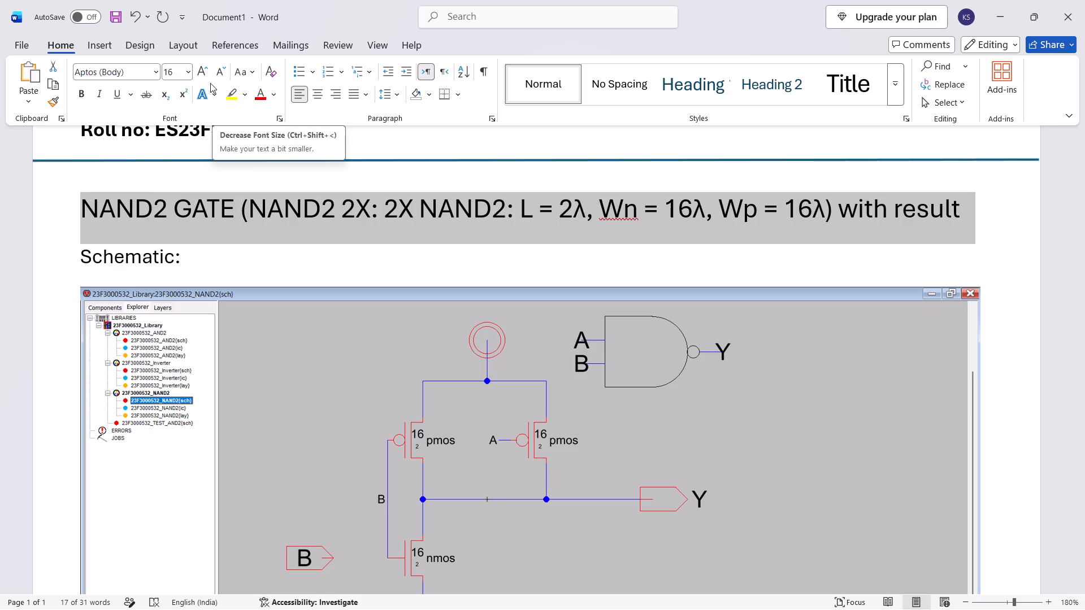
pyautogui.click(82, 98)
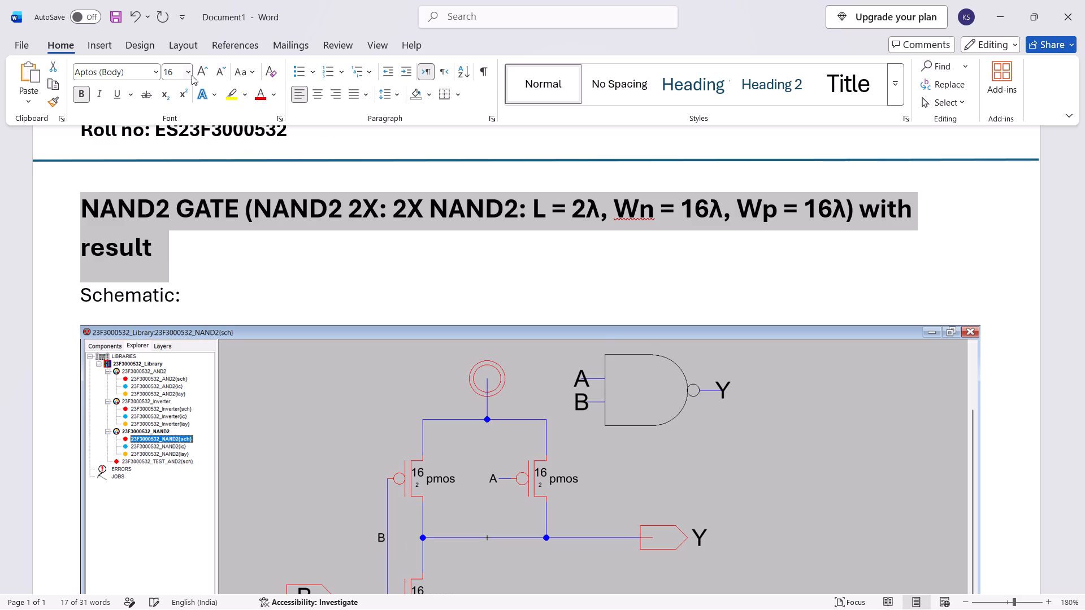
pyautogui.click(222, 74)
pyautogui.click(349, 258)
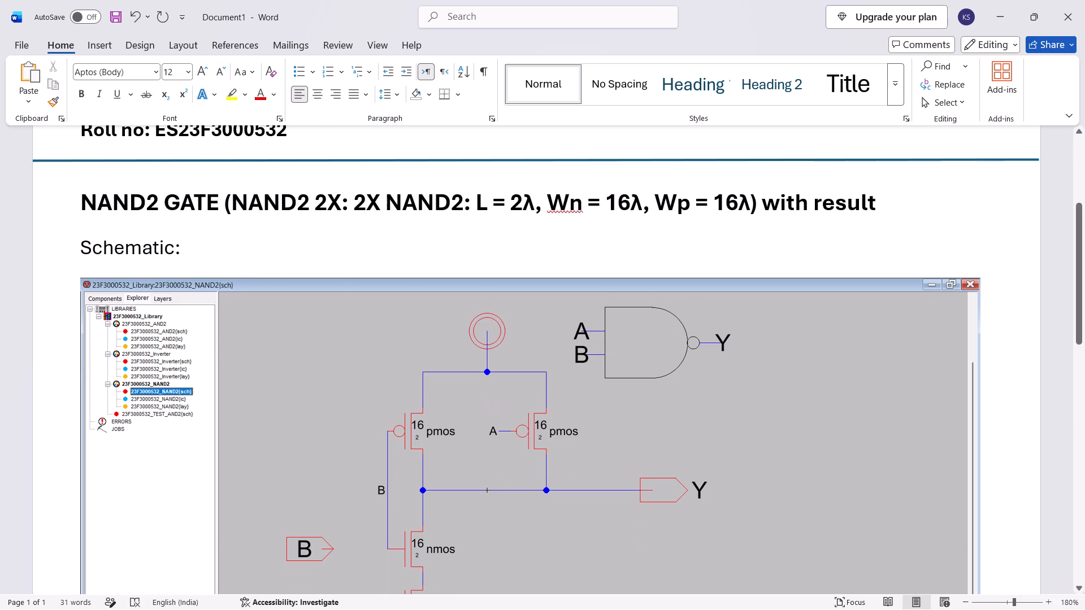
# Colour only the word NAND2 at the start of the heading Turquoise, Accent 4, Darker 25%, keeping a single space before GATE.
pyautogui.scroll(1, 282, 248)
pyautogui.click(166, 260)
pyautogui.press('space')
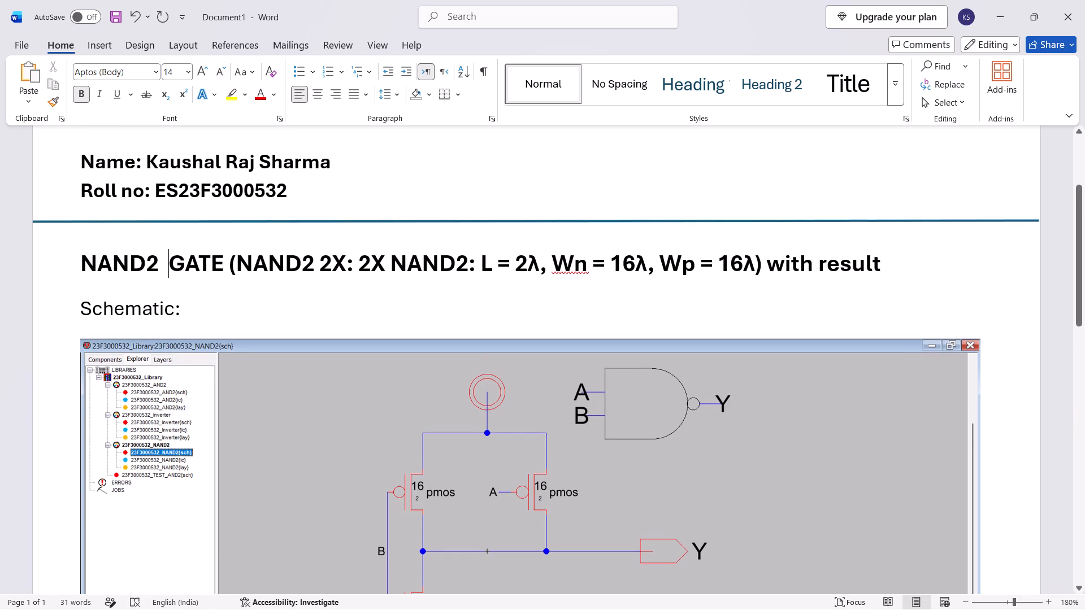
pyautogui.moveTo(157, 260); pyautogui.dragTo(94, 259)
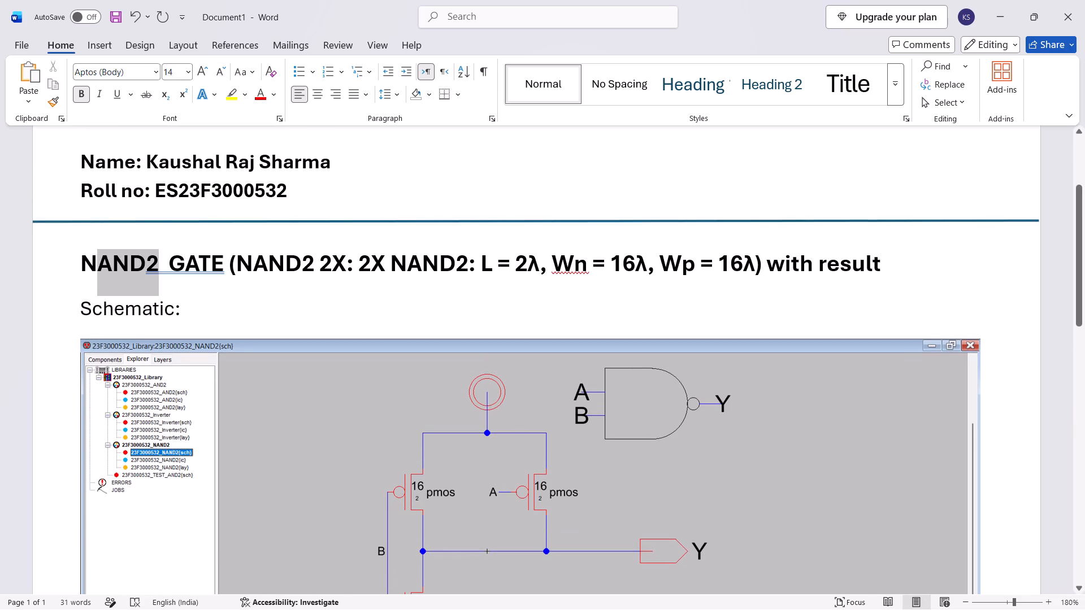
pyautogui.moveTo(94, 259); pyautogui.dragTo(82, 259)
pyautogui.click(268, 96)
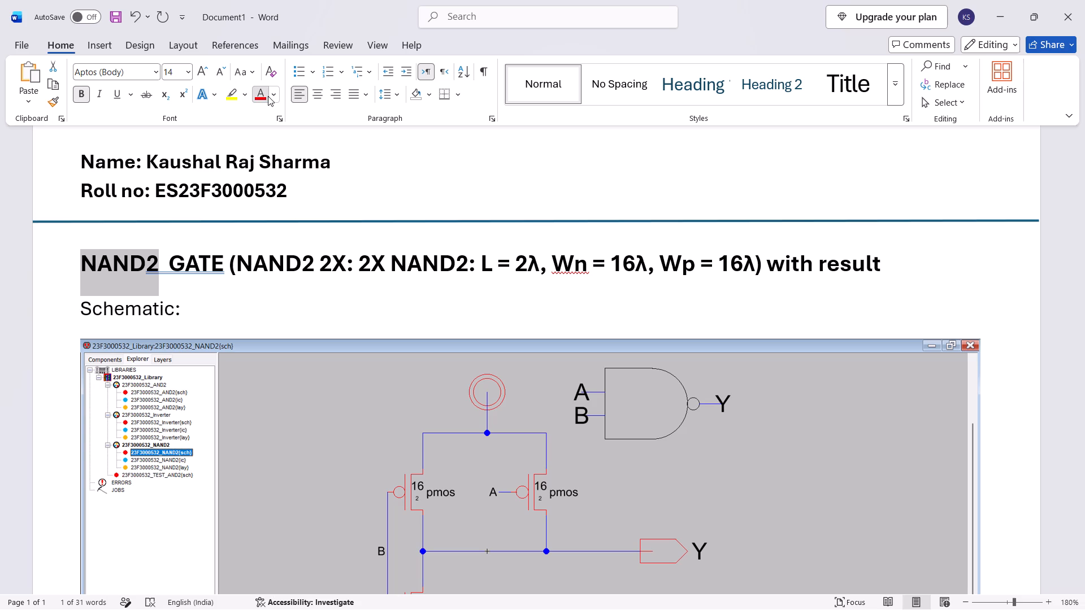
pyautogui.click(273, 96)
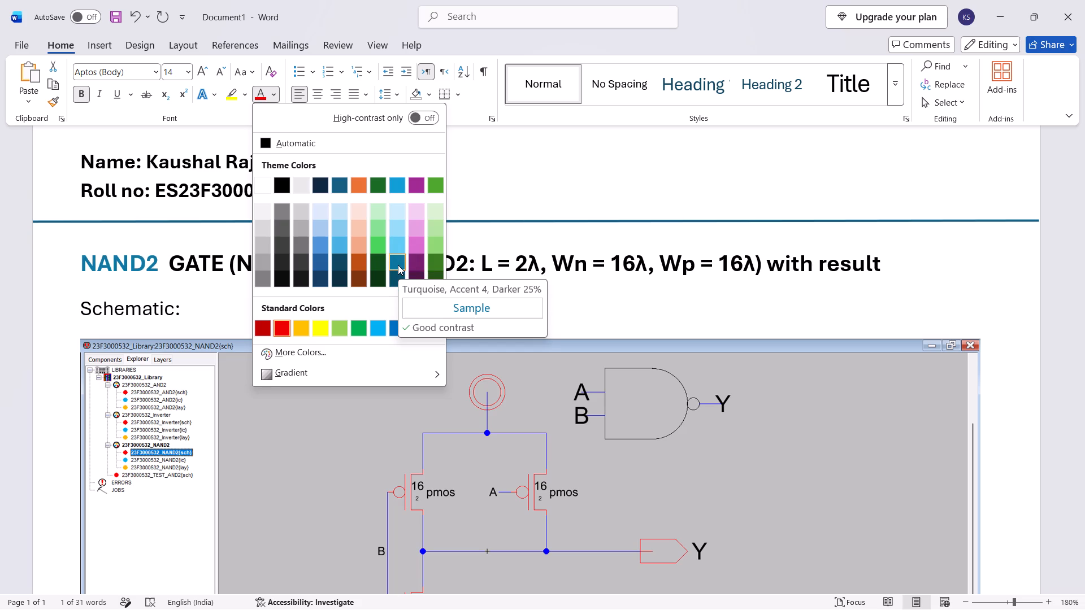
pyautogui.click(398, 265)
pyautogui.click(376, 307)
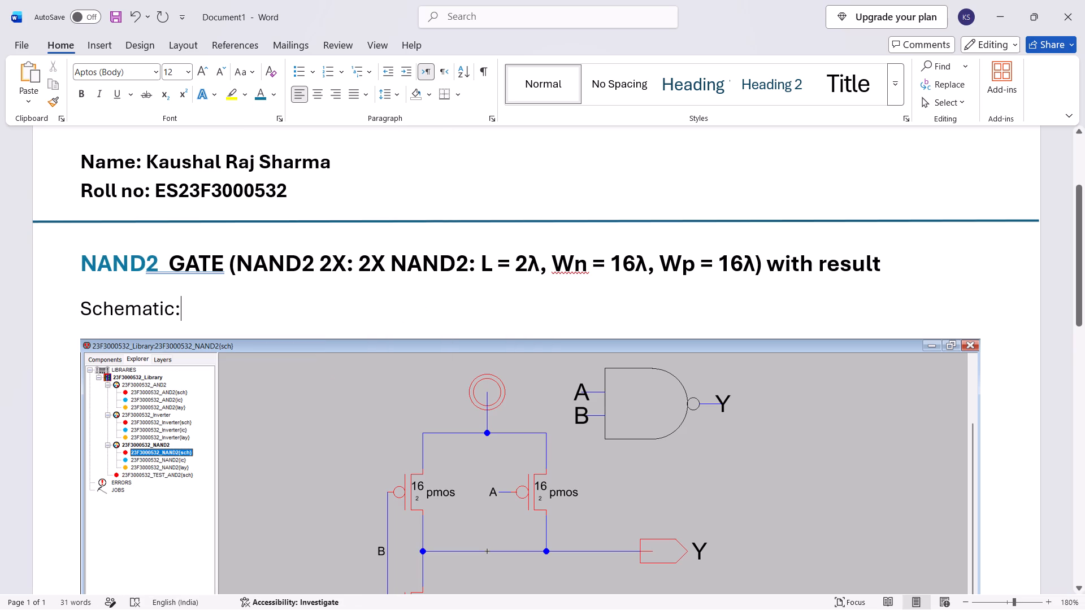
pyautogui.click(173, 267)
pyautogui.press('BackSpace')
pyautogui.click(383, 326)
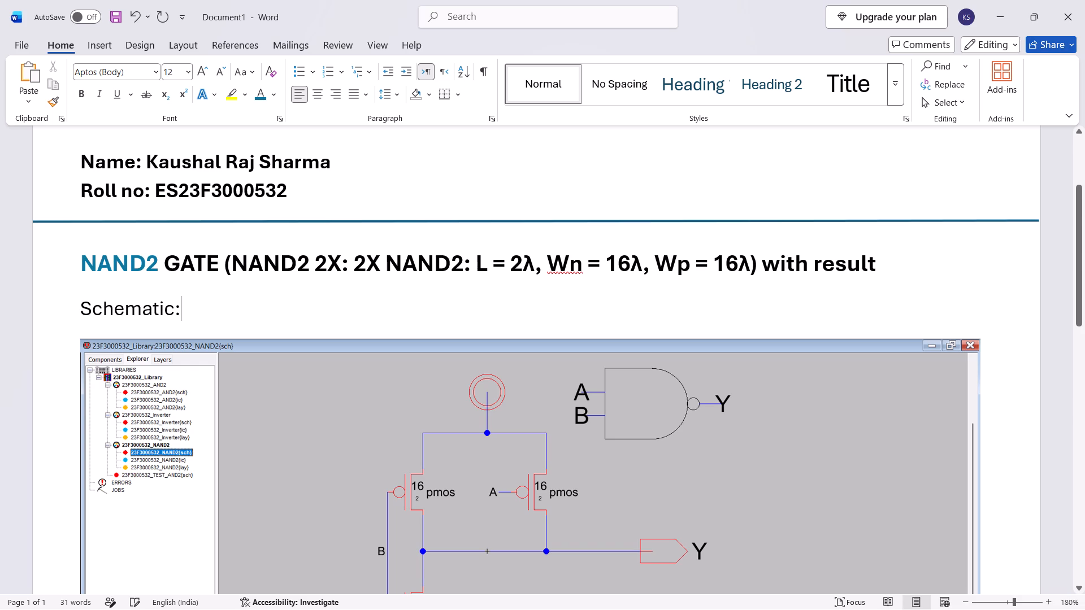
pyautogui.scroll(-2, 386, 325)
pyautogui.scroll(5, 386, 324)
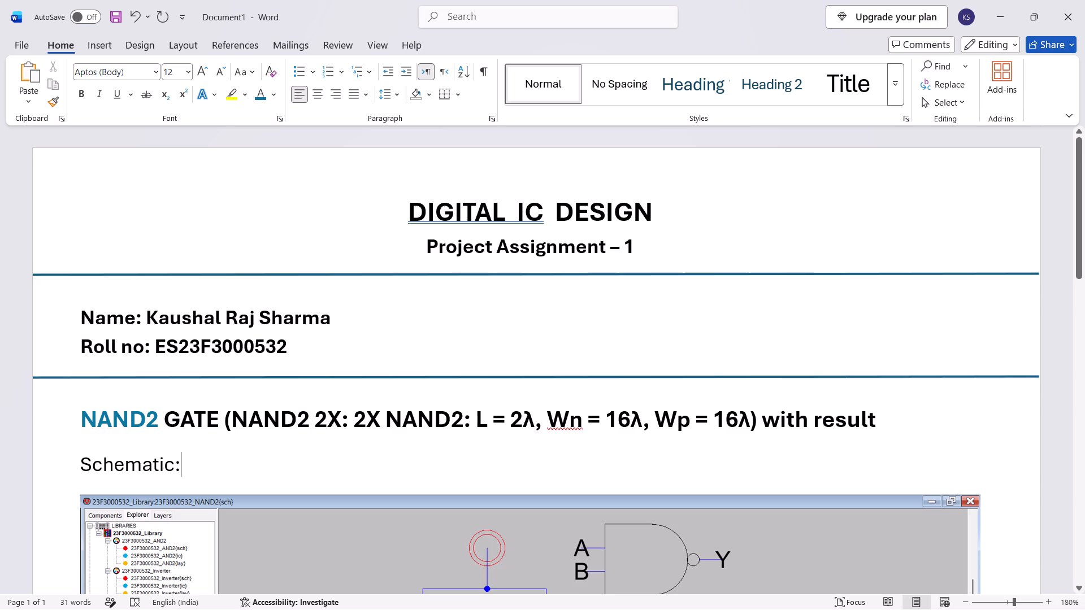
# Set the text wrapping of the pasted NAND2 schematic screenshot to Tight.
pyautogui.scroll(-1, 511, 417)
pyautogui.scroll(-7, 592, 373)
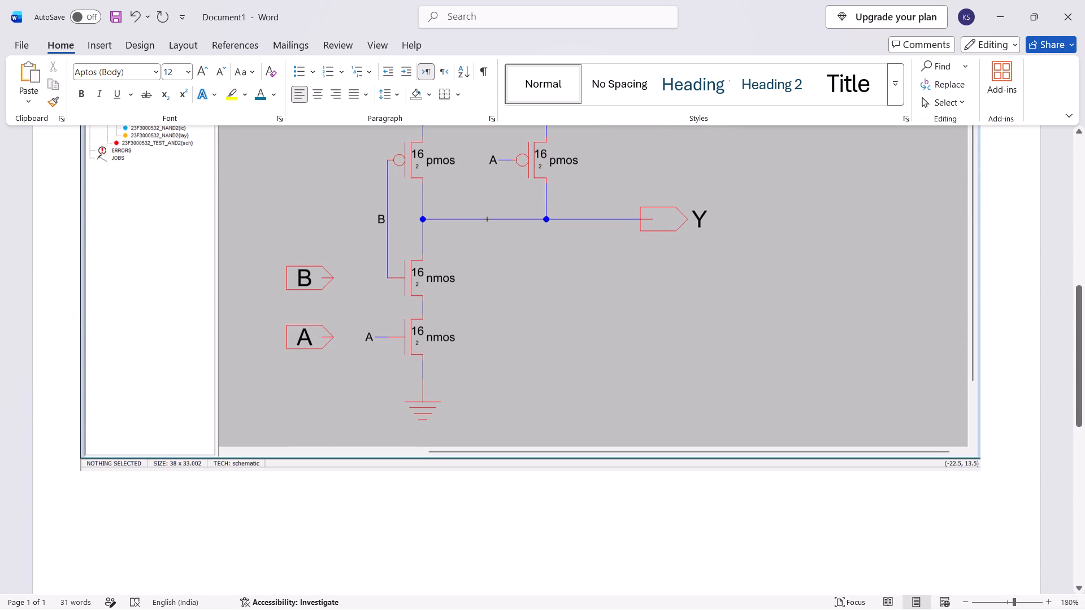
pyautogui.click(1004, 603)
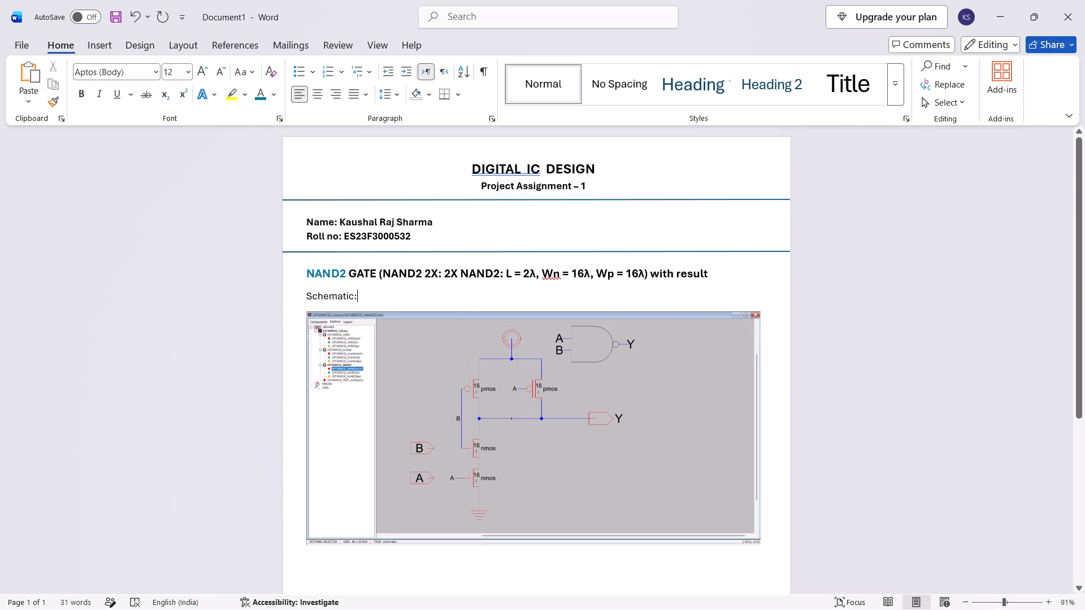
pyautogui.scroll(-3, 342, 403)
pyautogui.doubleClick(335, 472)
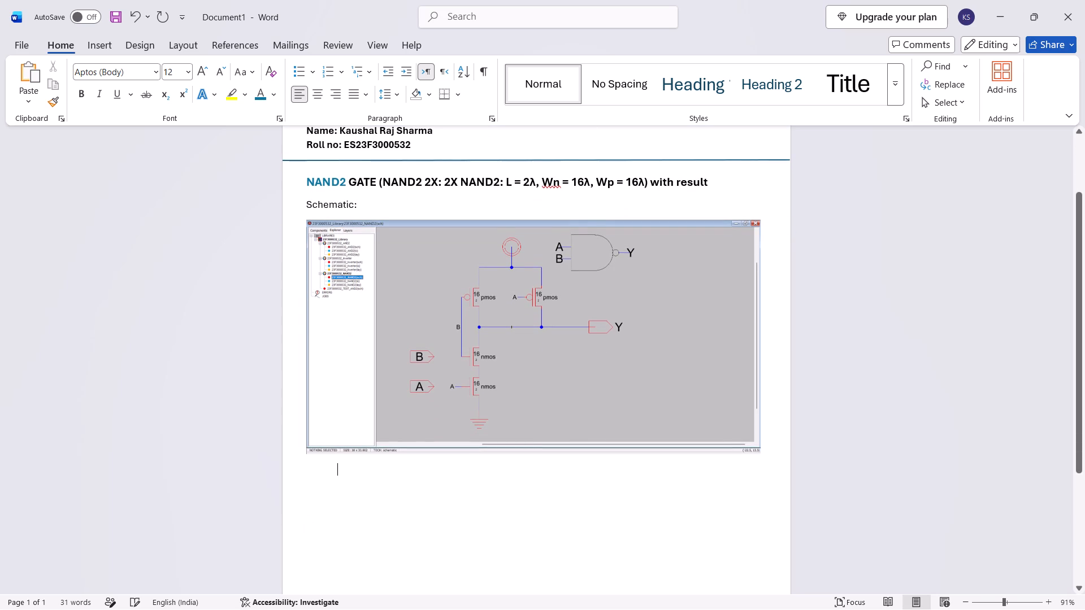
pyautogui.press('BackSpace')
pyautogui.click(481, 364)
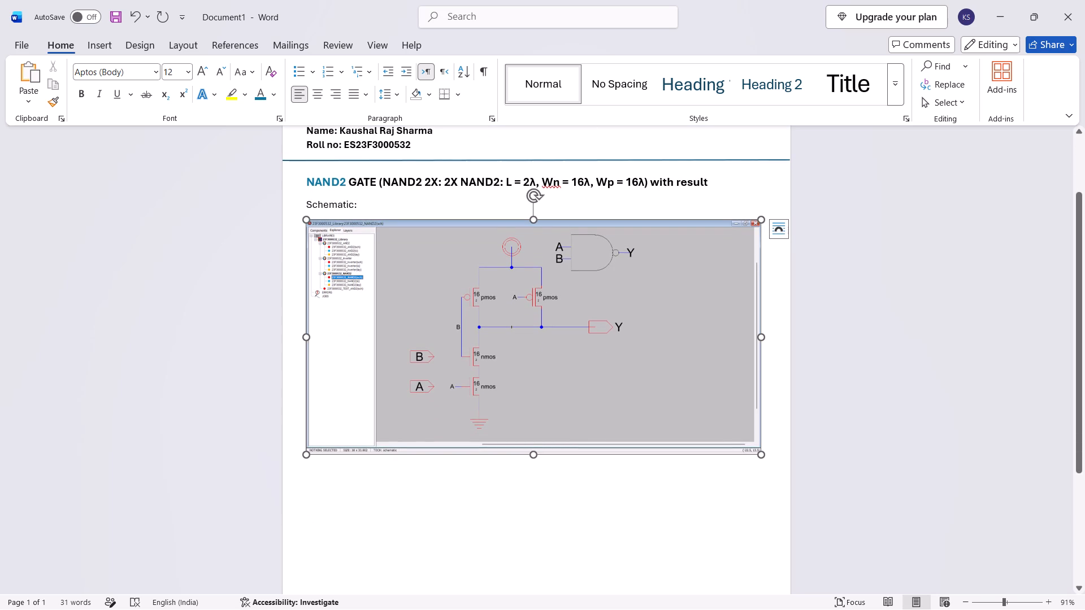
pyautogui.click(863, 361)
pyautogui.click(728, 350)
pyautogui.click(780, 229)
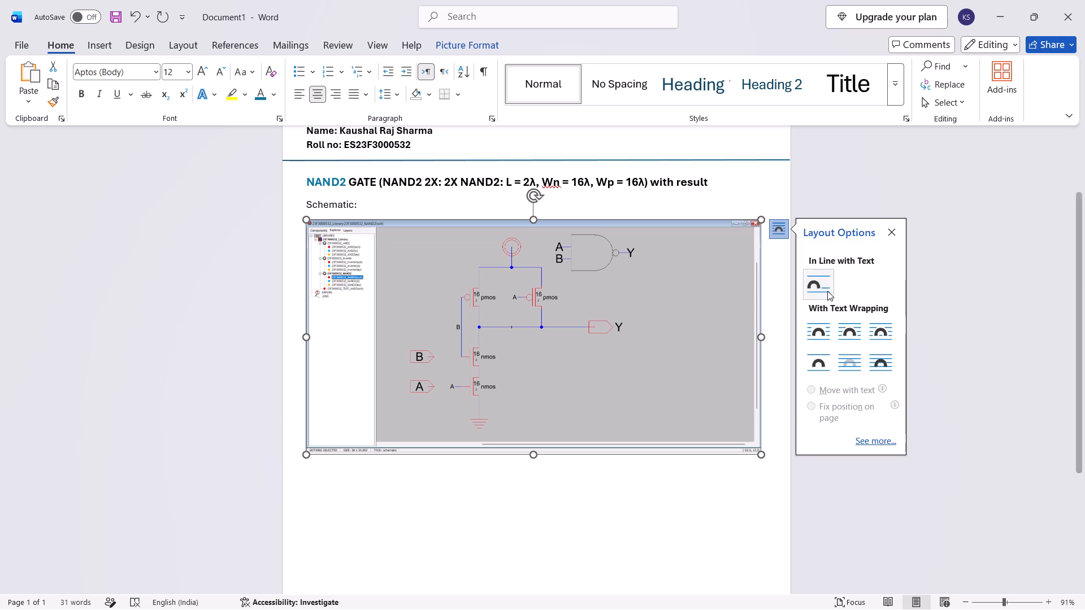
pyautogui.click(848, 316)
pyautogui.click(849, 325)
pyautogui.click(995, 317)
pyautogui.click(641, 356)
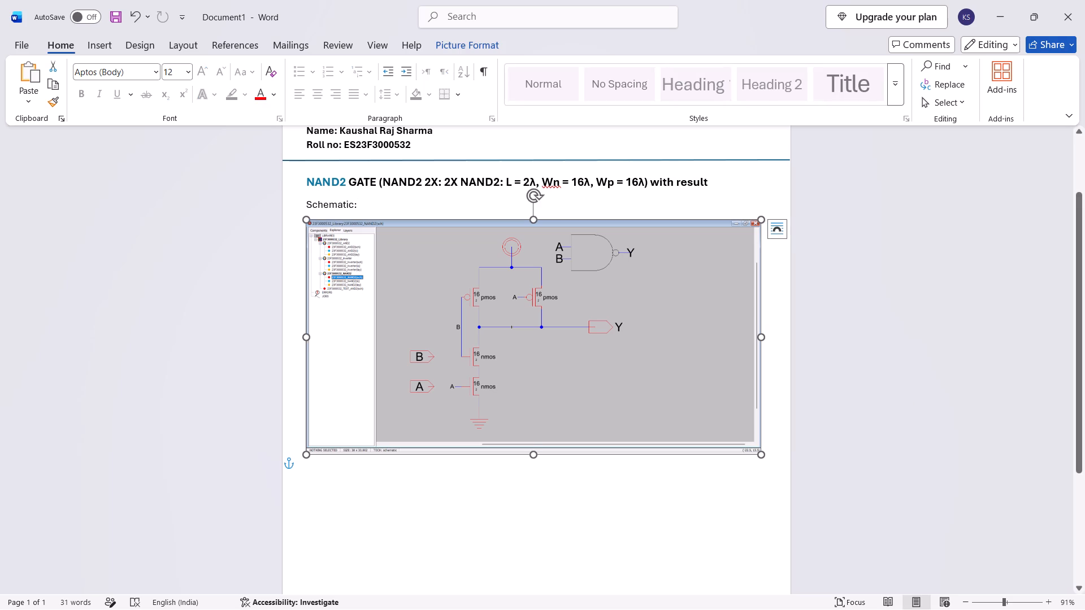
# Enlarge the schematic screenshot slightly from its lower-right corner, keeping it aligned under the "Schematic:" label.
pyautogui.moveTo(763, 460); pyautogui.dragTo(773, 463)
pyautogui.moveTo(712, 413); pyautogui.dragTo(717, 415)
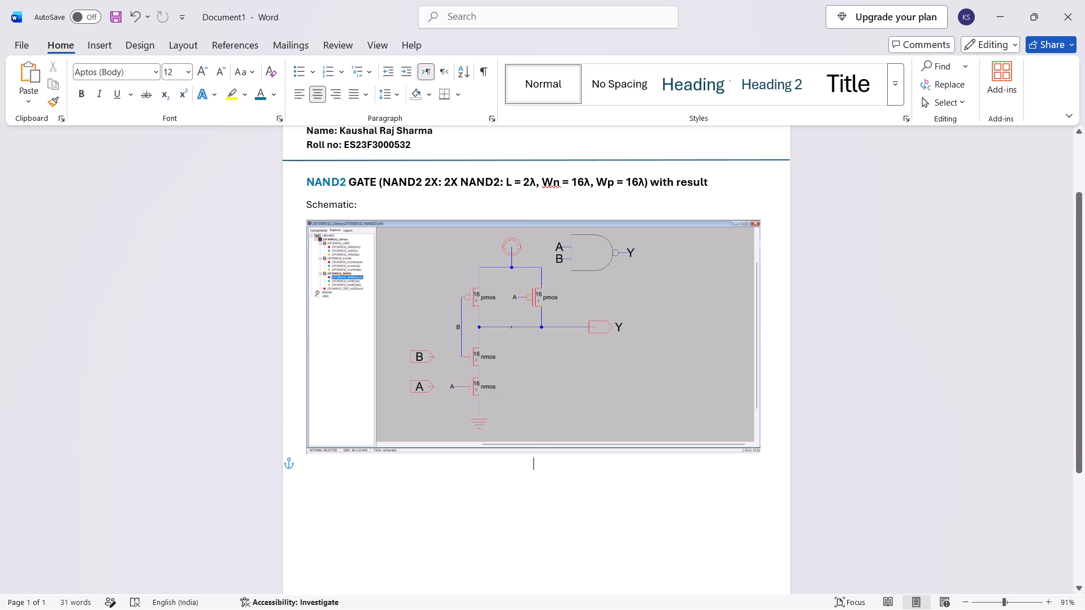
pyautogui.moveTo(762, 456); pyautogui.dragTo(770, 459)
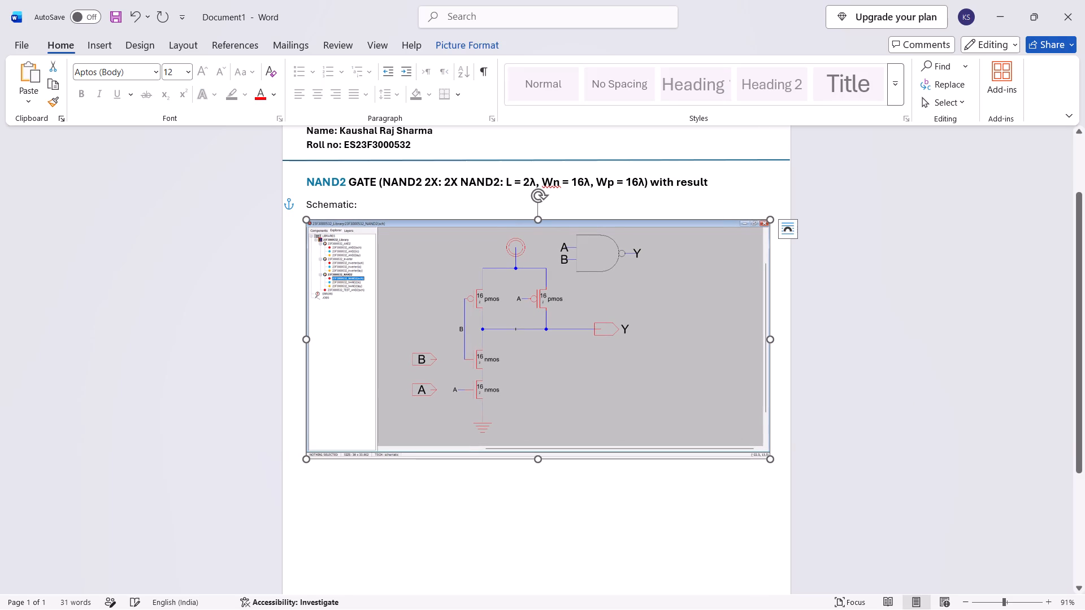
pyautogui.moveTo(678, 420); pyautogui.dragTo(670, 419)
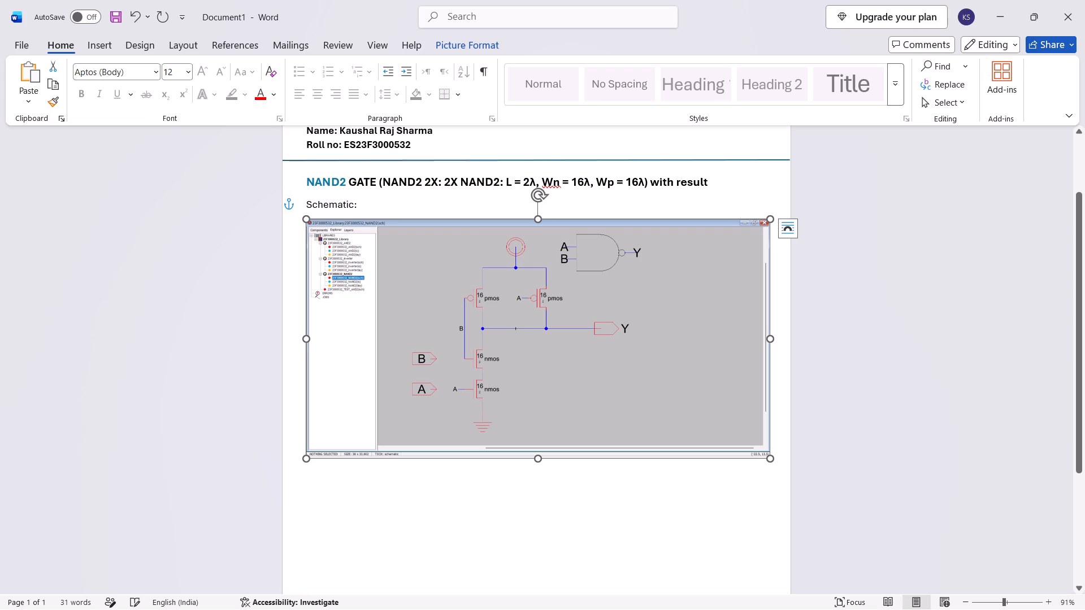
pyautogui.click(905, 342)
pyautogui.click(565, 398)
# Begin a label with the word "Icon" on the blank line below the schematic screenshot.
pyautogui.click(530, 504)
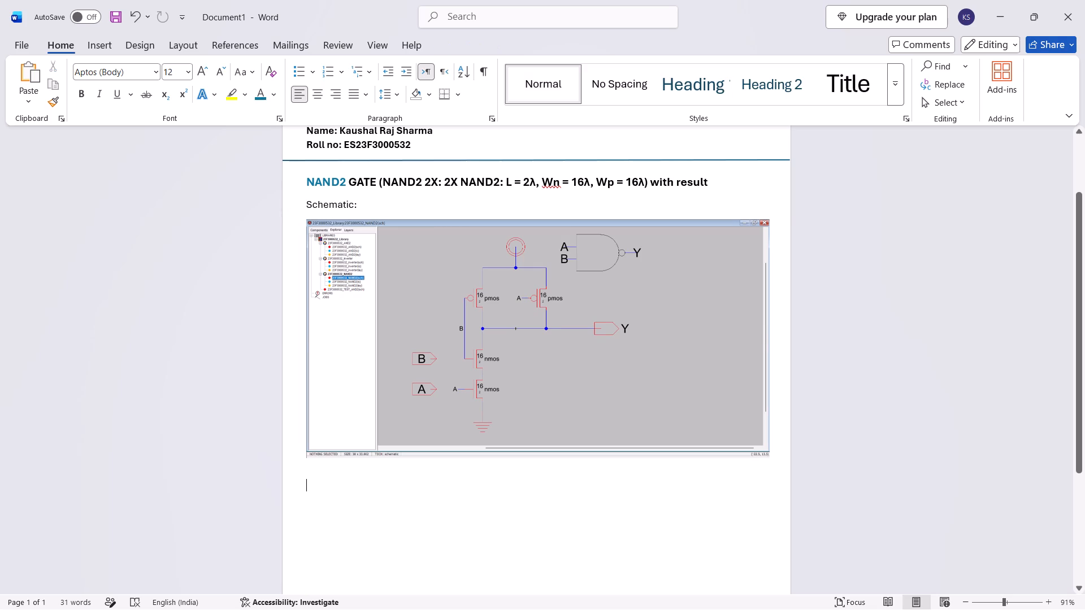
pyautogui.scroll(1, 506, 381)
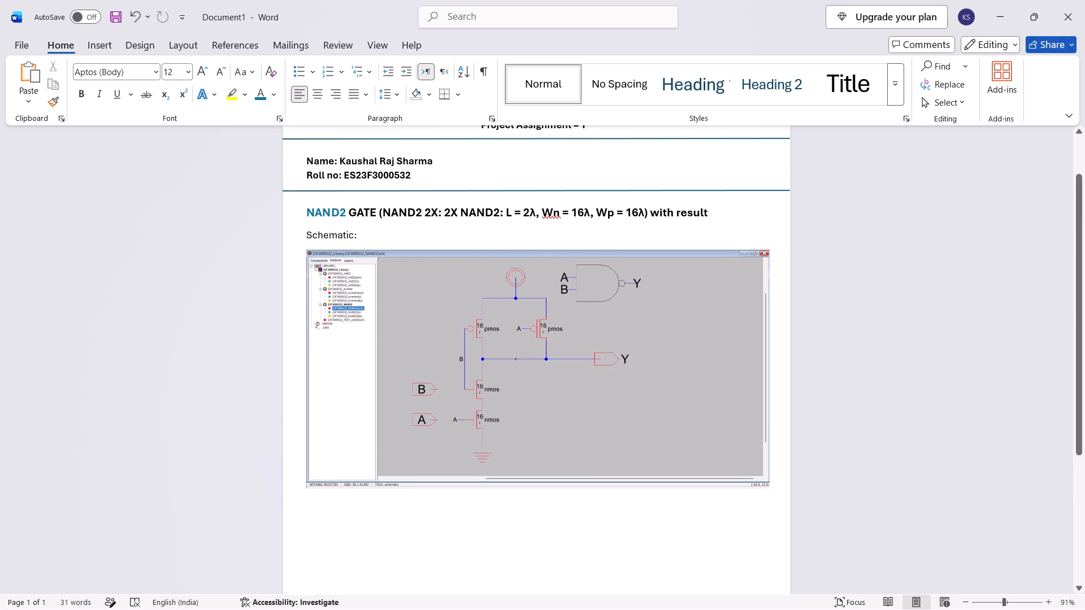
pyautogui.scroll(-2, 450, 356)
pyautogui.scroll(-1, 340, 448)
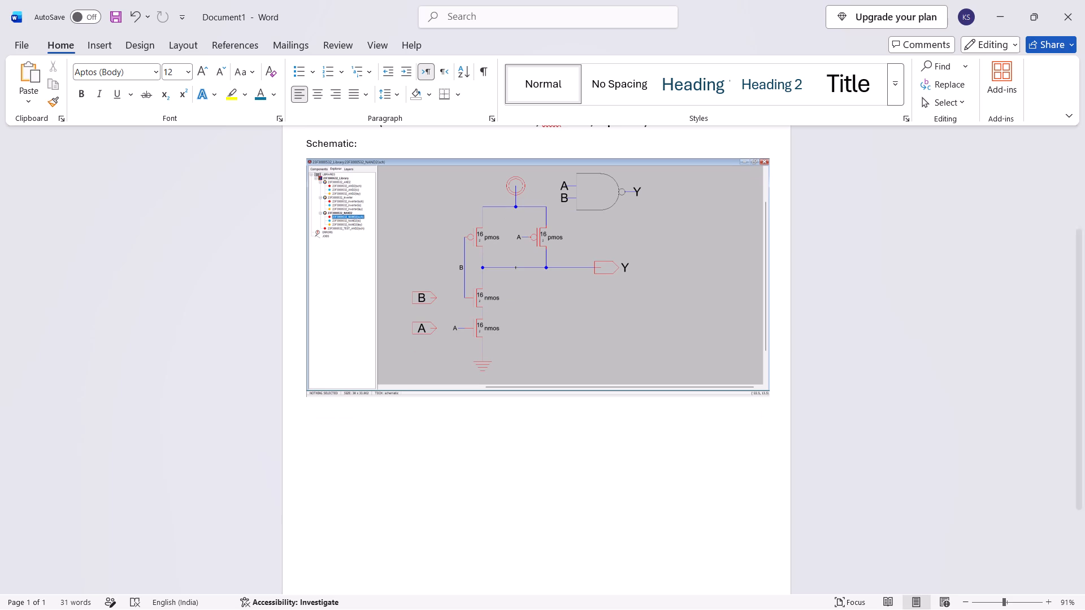
pyautogui.hotkey('shift', 's')
pyautogui.press('BackSpace')
pyautogui.write('Icon')
pyautogui.press('space')
# Switch to Electric and open the icon view of the NAND2 cell.
pyautogui.hotkey('alt', 'Tab')
pyautogui.hotkey('alt', 'Tab')
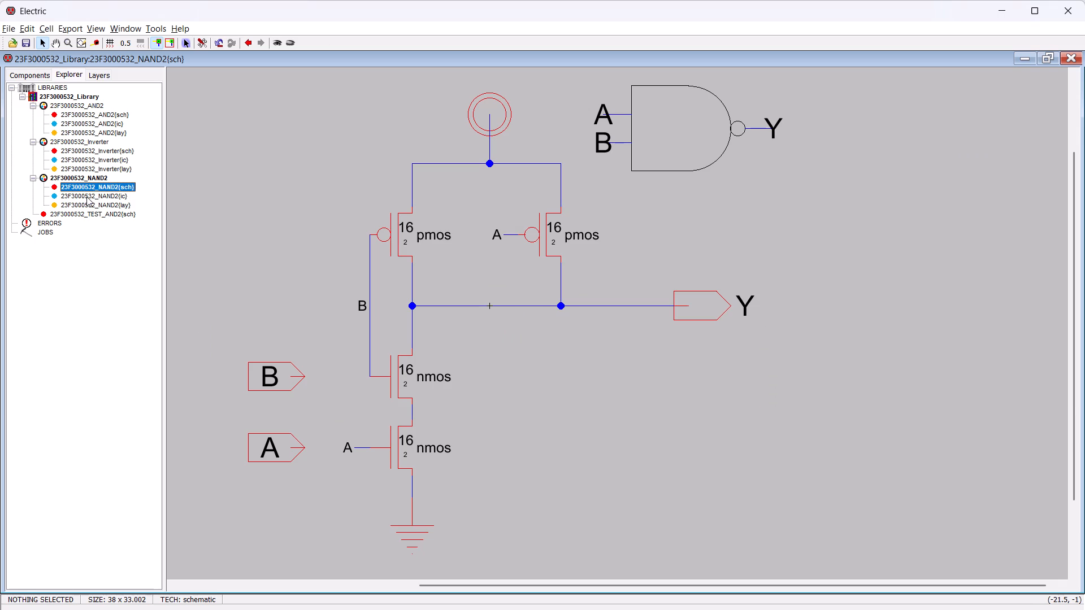
pyautogui.doubleClick(86, 197)
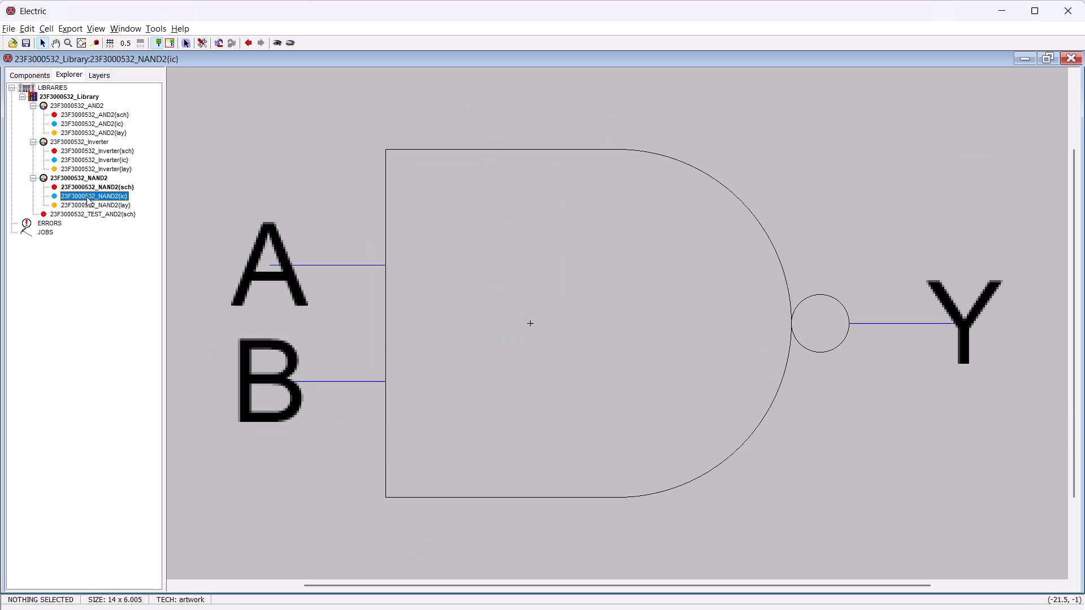
# Return to the Word document and complete the label below the screenshot as "Icon of NAND2".
pyautogui.hotkey('alt', 'Tab')
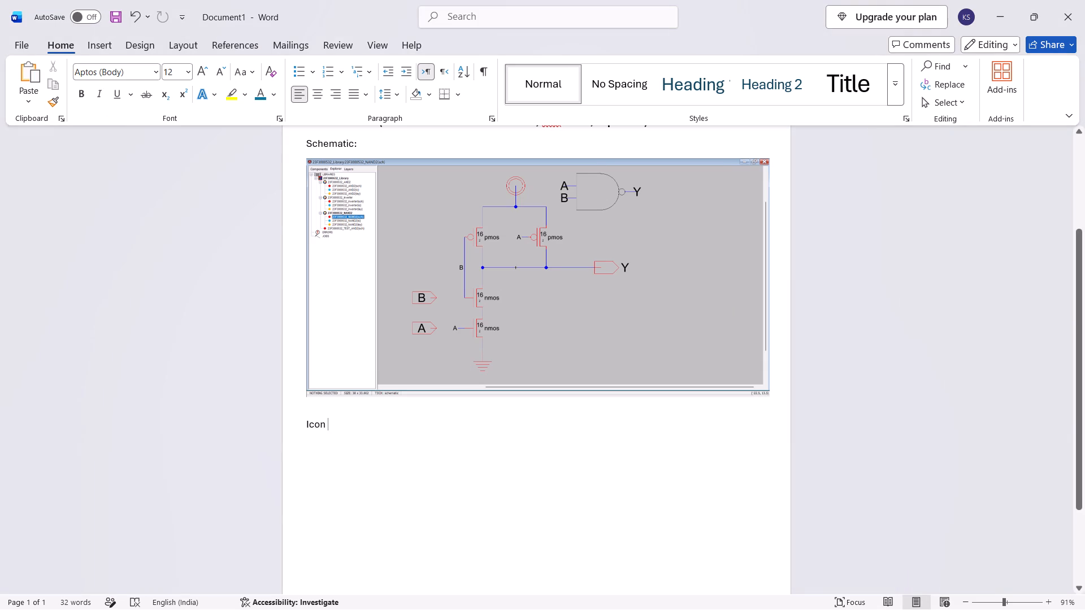
pyautogui.write('of')
pyautogui.press('space')
pyautogui.write('Nan')
pyautogui.press('BackSpace')
pyautogui.press('BackSpace')
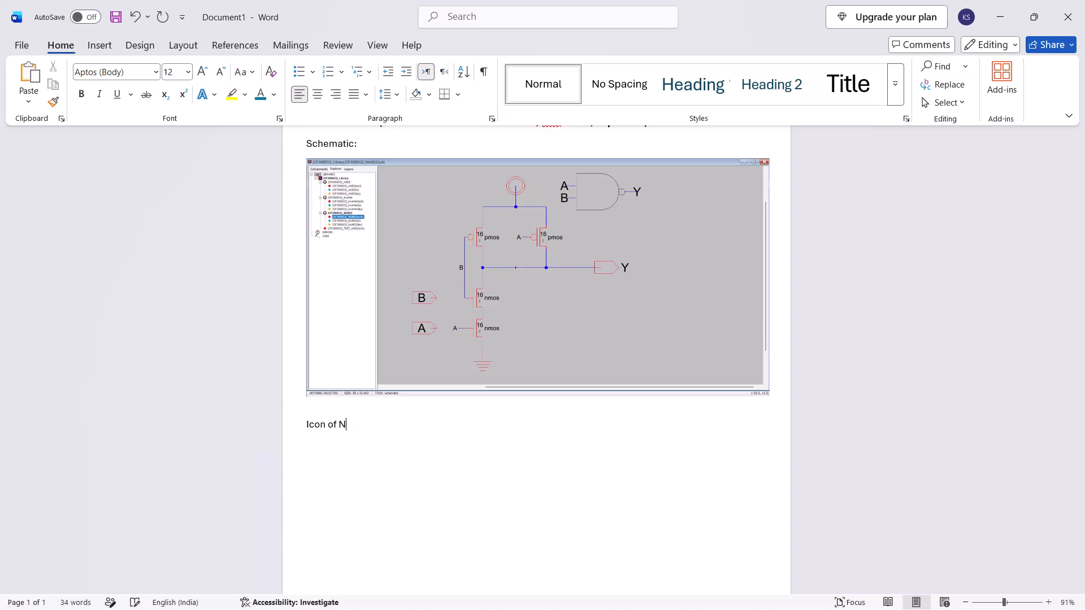
pyautogui.write('AND')
pyautogui.press('2')
# Extend the label above the schematic screenshot to read "Schematic of NAND2:".
pyautogui.scroll(1, 390, 324)
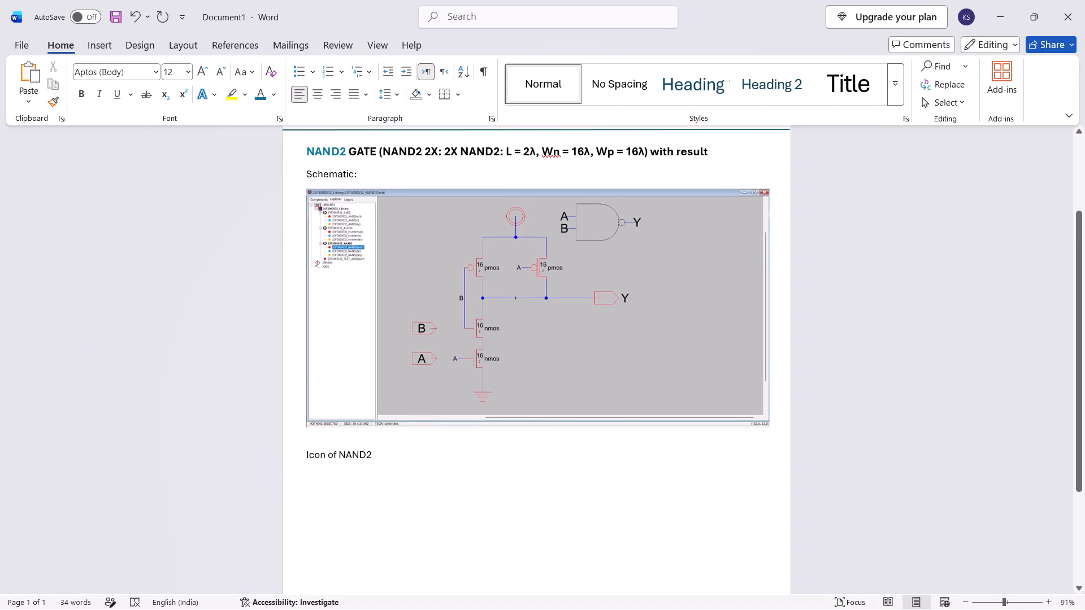
pyautogui.click(353, 178)
pyautogui.press('space')
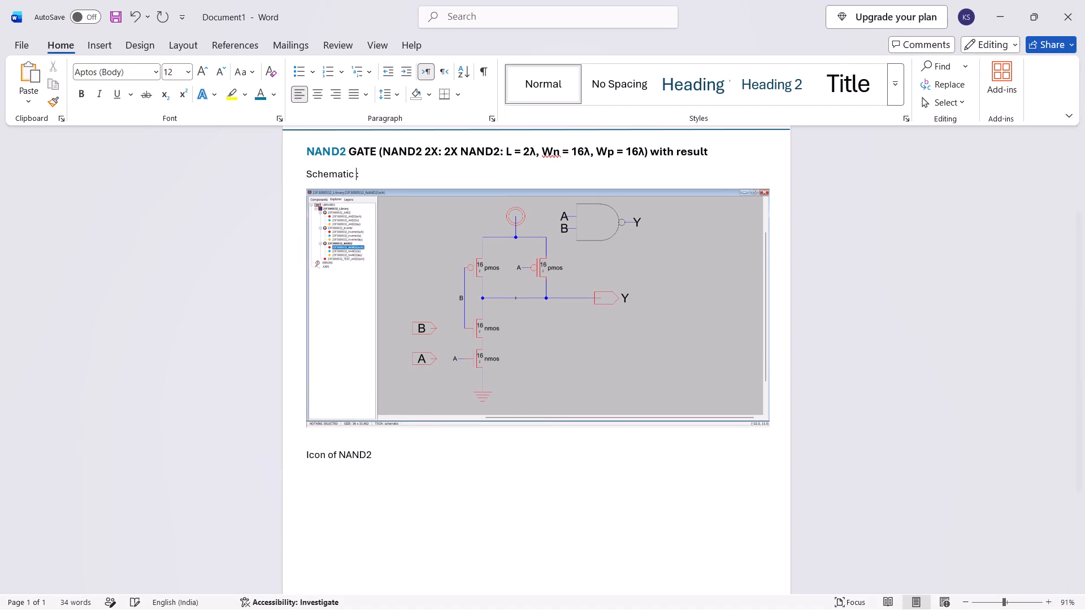
pyautogui.write('of')
pyautogui.press('space')
pyautogui.write('NAND')
pyautogui.press('2')
# Add a colon after "Icon of NAND2" and start a new line below it.
pyautogui.click(432, 451)
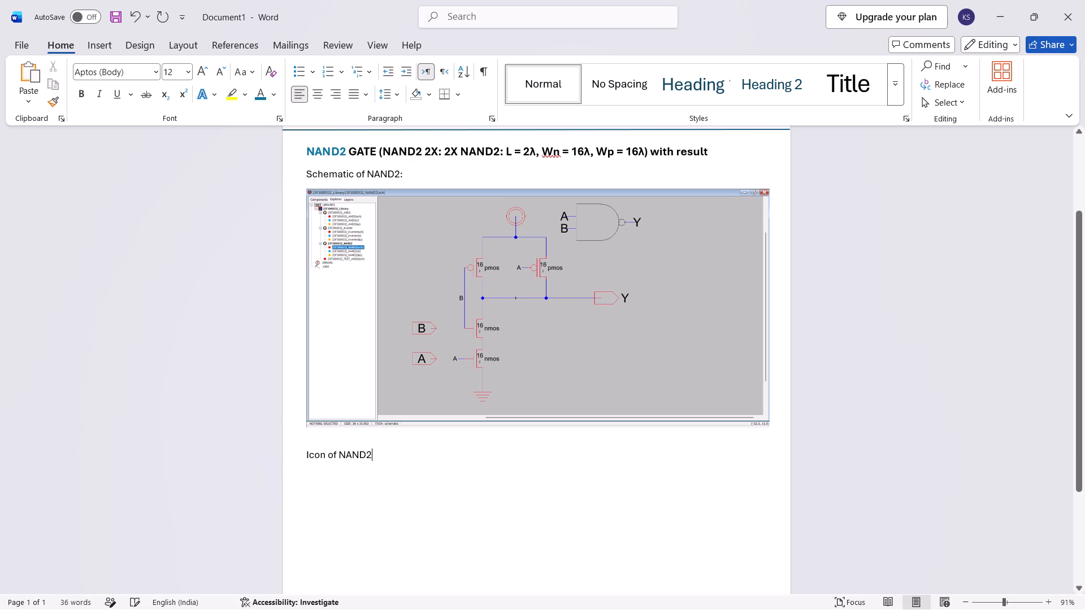
pyautogui.hotkey('shift', ':')
pyautogui.click(337, 503)
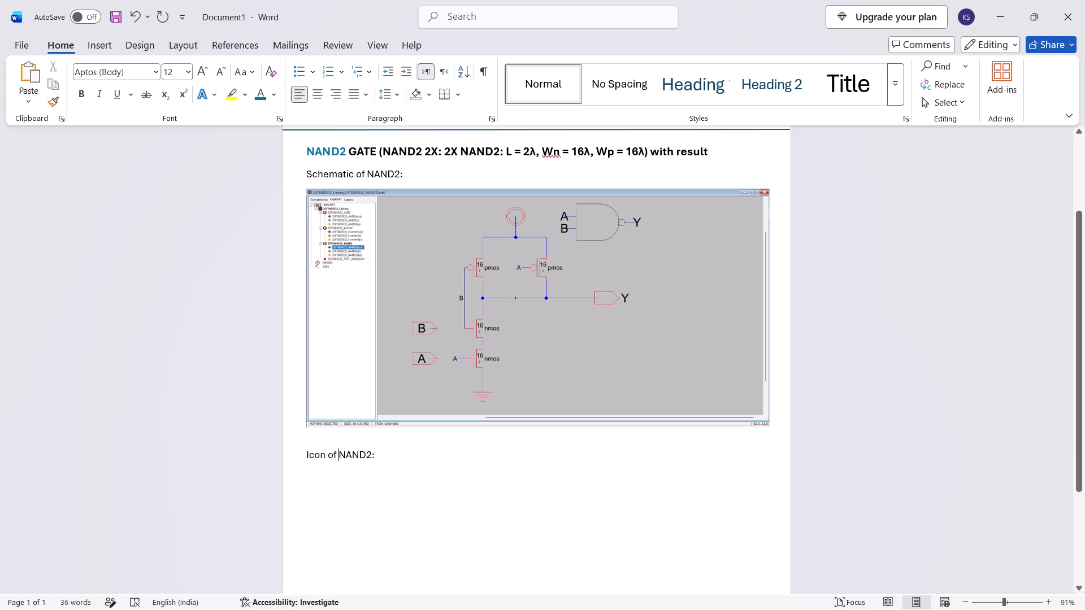
pyautogui.click(387, 463)
pyautogui.press('Return')
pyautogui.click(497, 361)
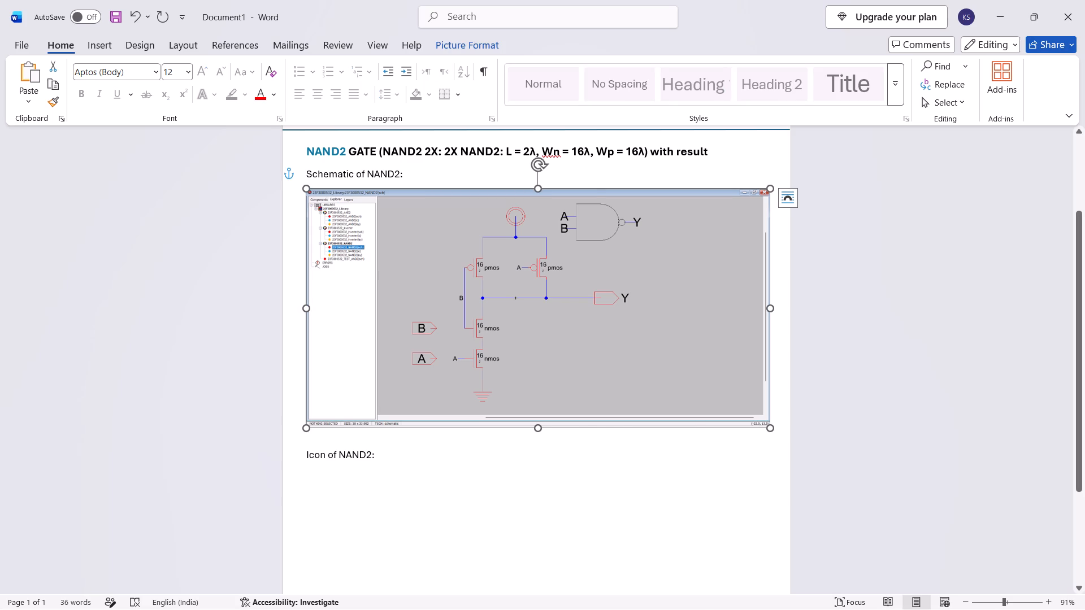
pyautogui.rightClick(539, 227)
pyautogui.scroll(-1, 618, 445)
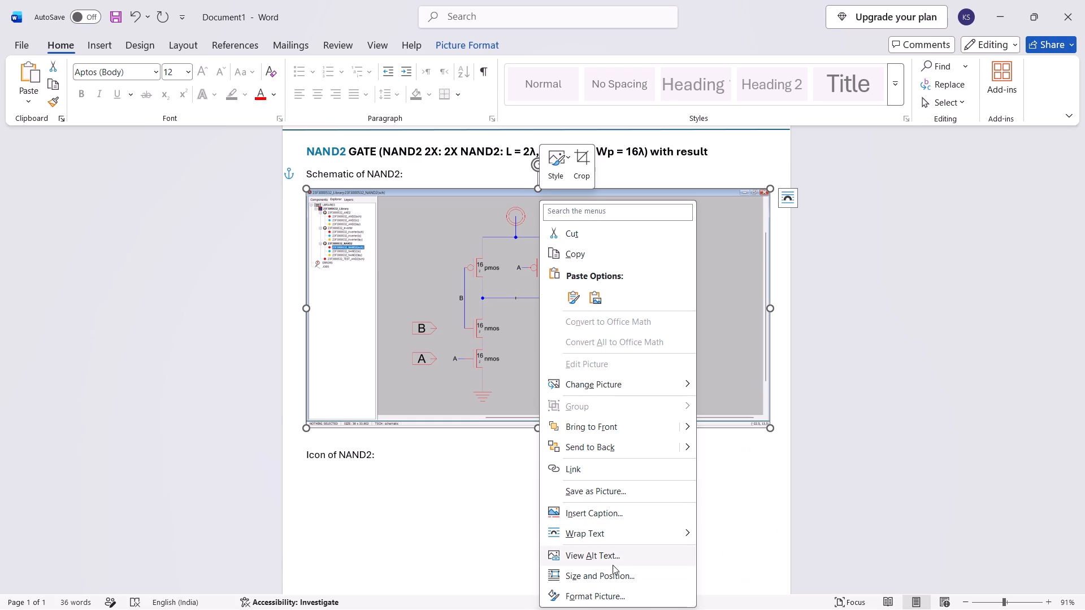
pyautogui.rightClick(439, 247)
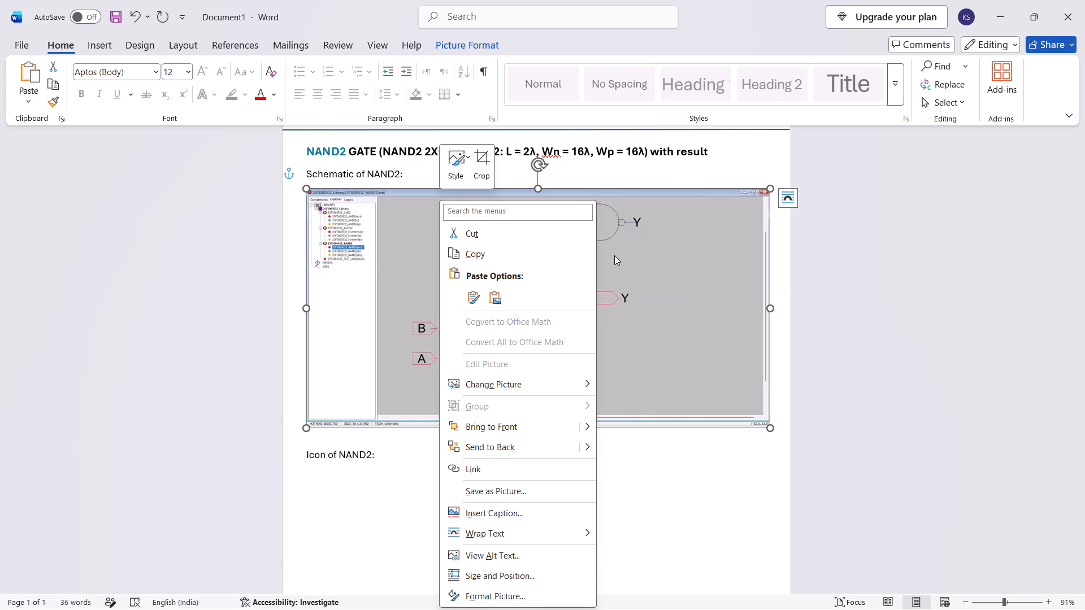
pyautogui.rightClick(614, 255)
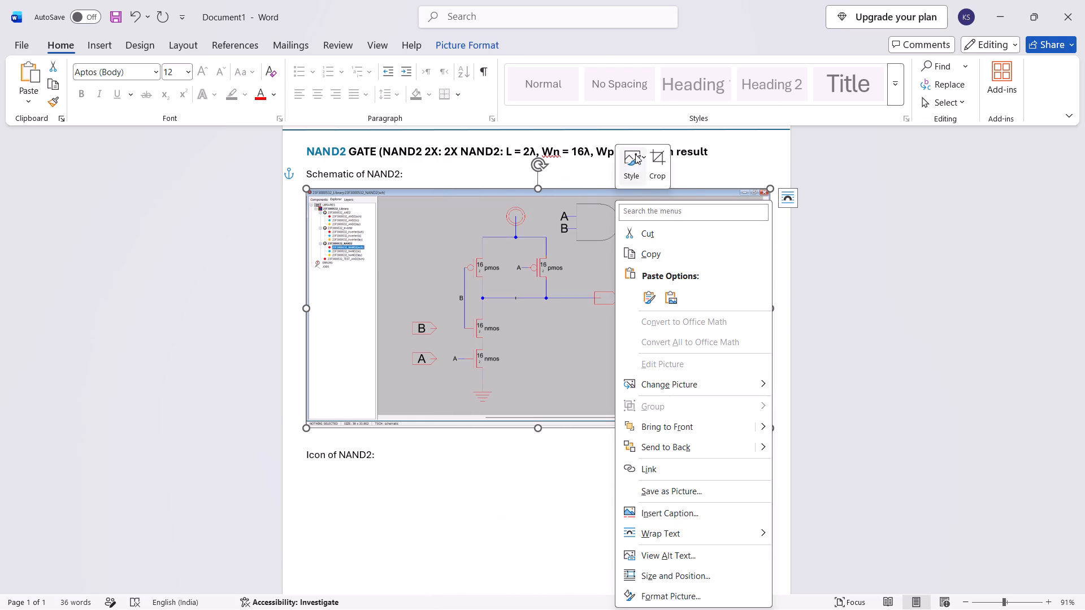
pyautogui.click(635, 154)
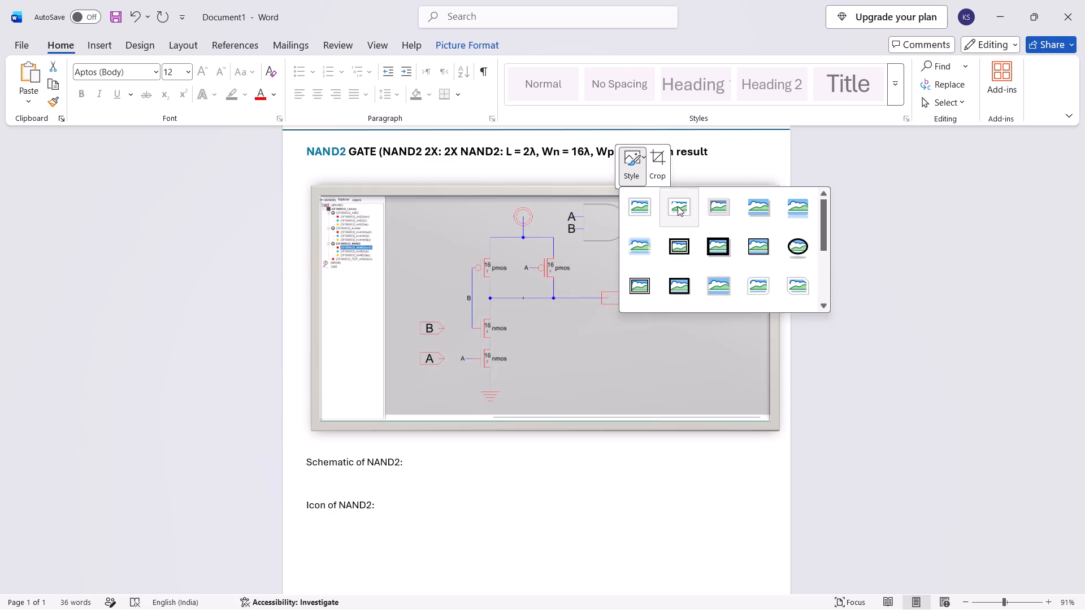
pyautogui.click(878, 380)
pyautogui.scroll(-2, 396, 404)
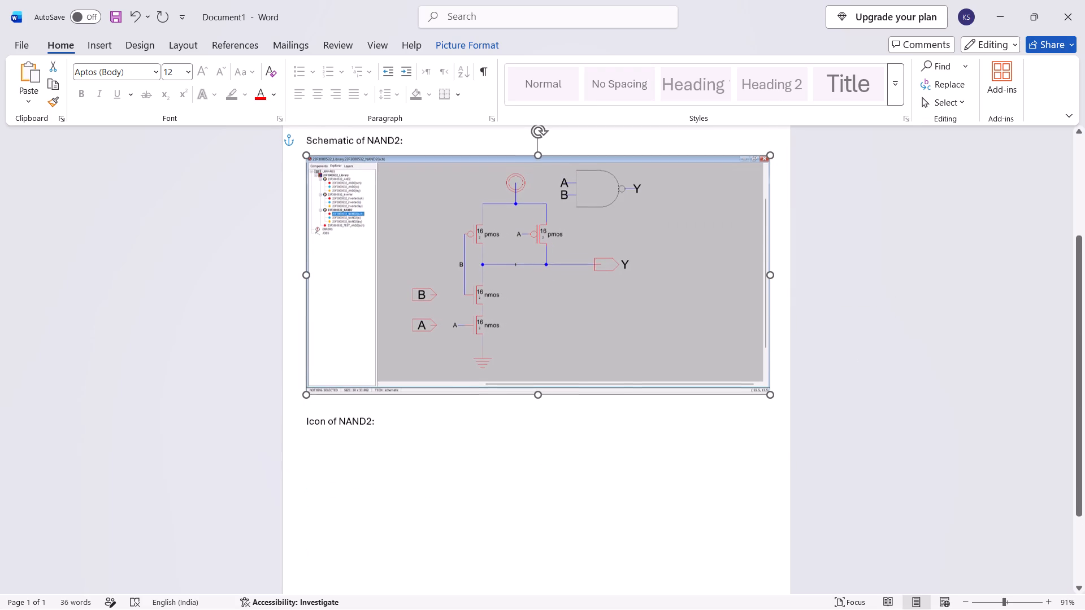
# Switch to Electric and capture a screen snip of the NAND2 icon view, including the cell explorer.
pyautogui.click(342, 444)
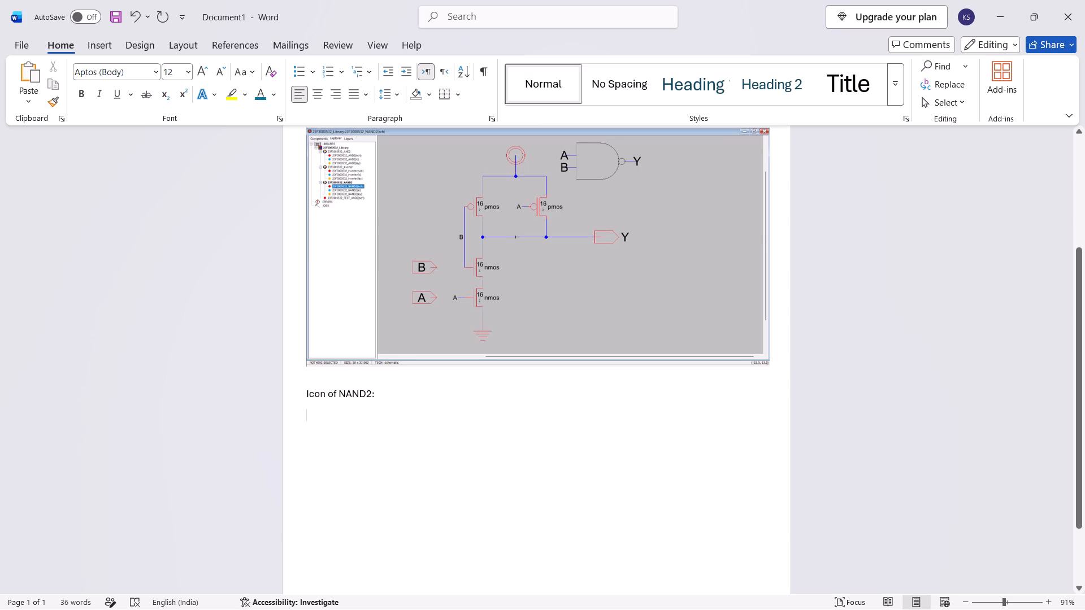
pyautogui.hotkey('alt', 'Tab')
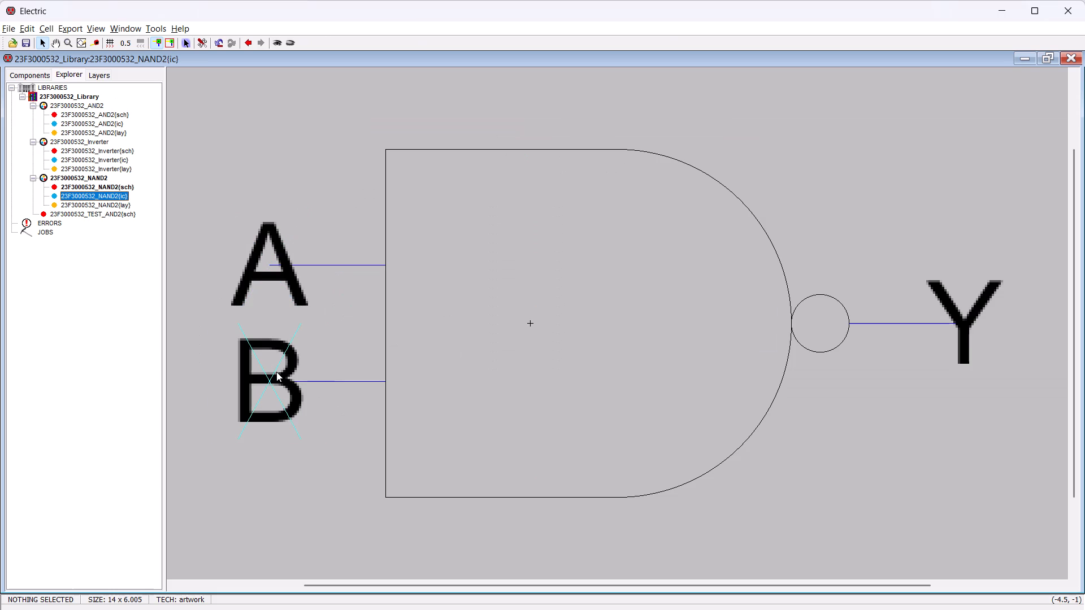
pyautogui.press('shift+super+s')
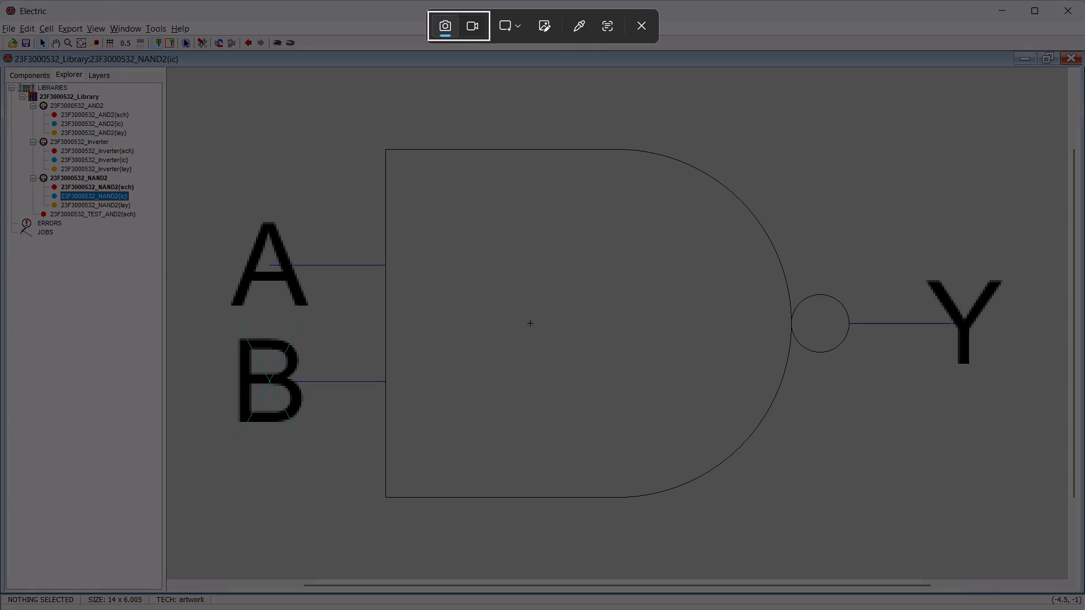
pyautogui.moveTo(0, 48); pyautogui.dragTo(147, 211)
pyautogui.press('Escape')
pyautogui.press('shift+super+s')
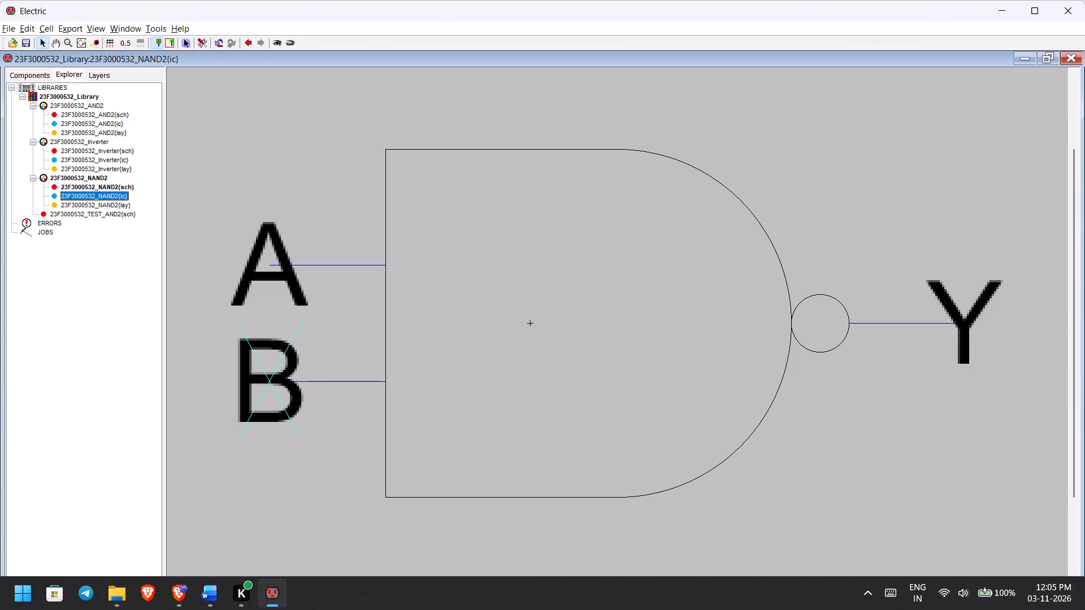
# Paste the icon snip into the Word document and place it on its own line directly below "Icon of NAND2:".
pyautogui.hotkey('alt', 'Tab')
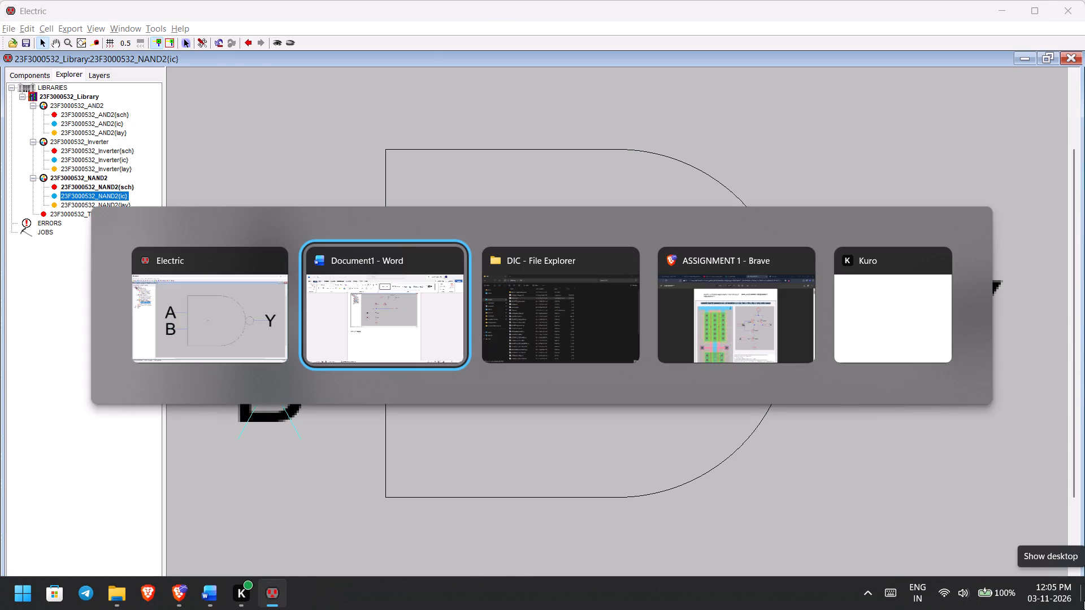
pyautogui.hotkey('ctrl', 'v')
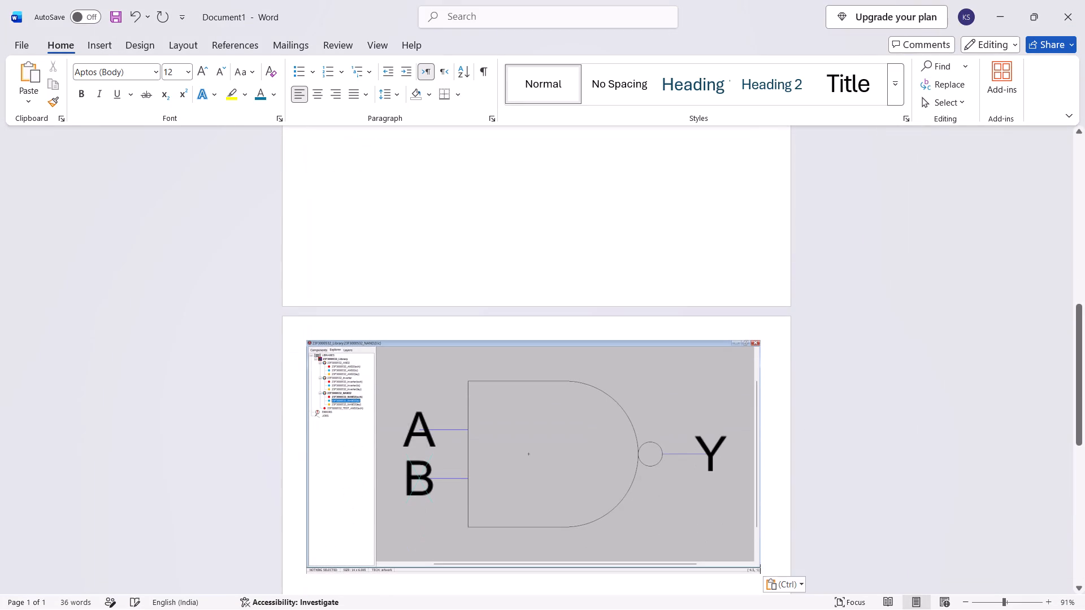
pyautogui.moveTo(520, 399); pyautogui.dragTo(511, 263)
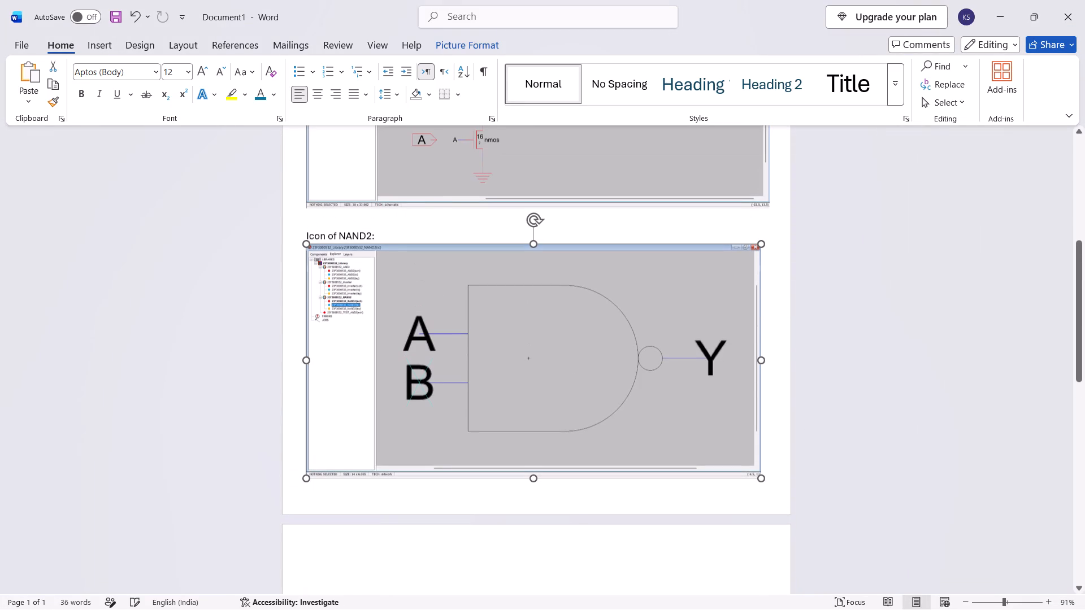
pyautogui.click(395, 229)
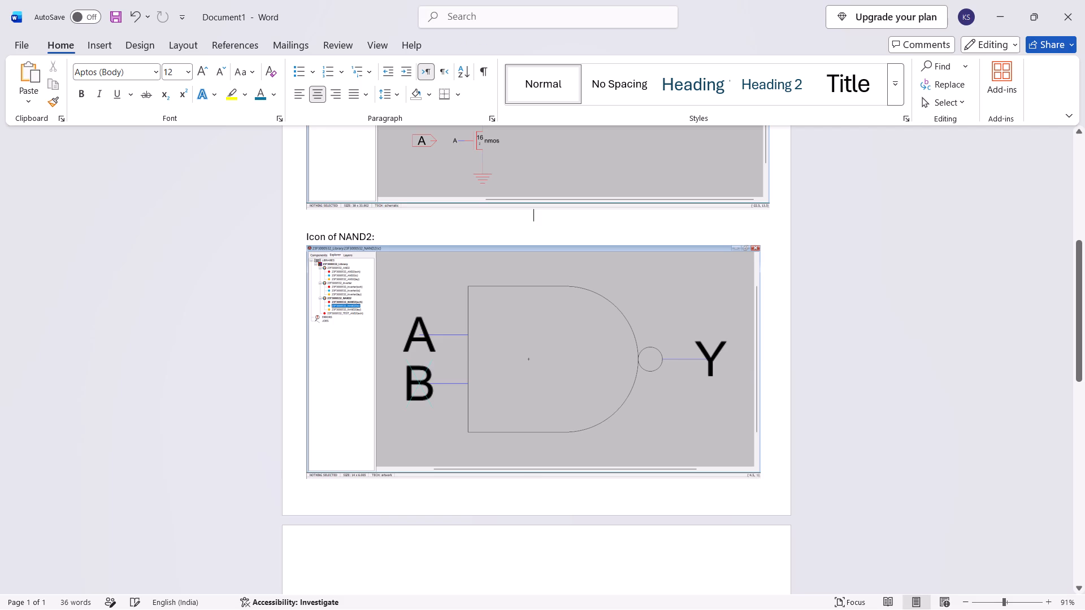
pyautogui.click(389, 237)
pyautogui.press('Return')
pyautogui.press('BackSpace')
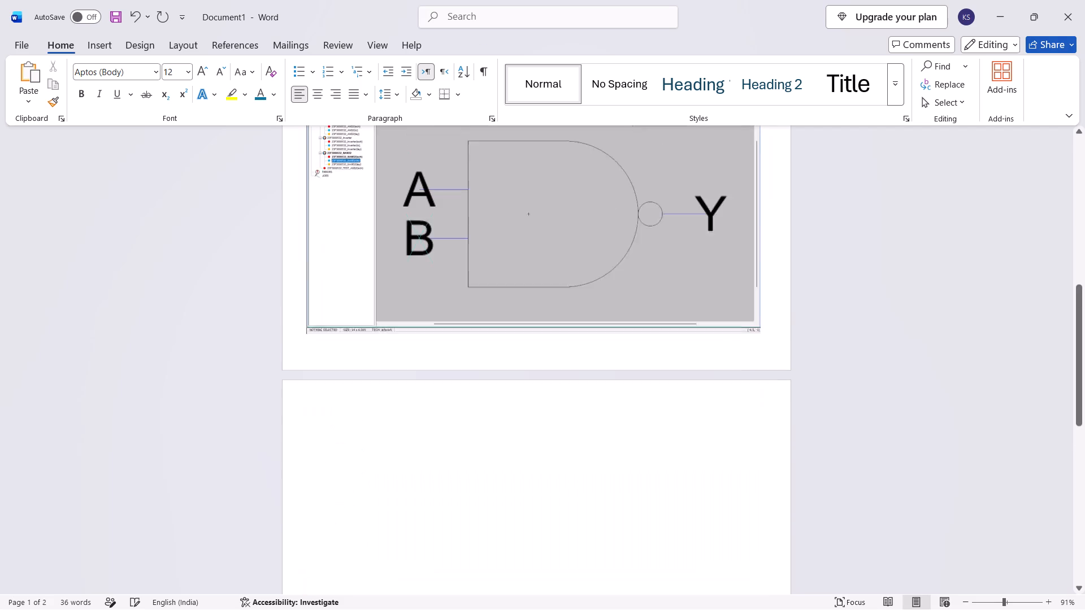
pyautogui.hotkey('shift', 'Return')
# Shrink the NAND2 schematic screenshot proportionally to about half its width, keeping it below its label.
pyautogui.scroll(2, 390, 247)
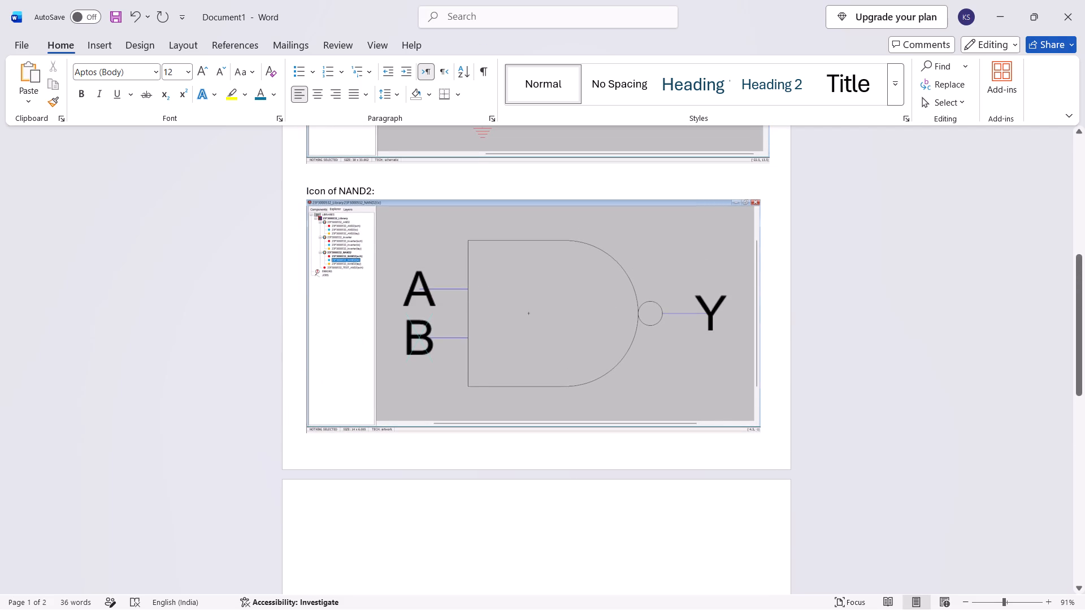
pyautogui.click(930, 384)
pyautogui.scroll(7, 501, 333)
pyautogui.scroll(2, 444, 335)
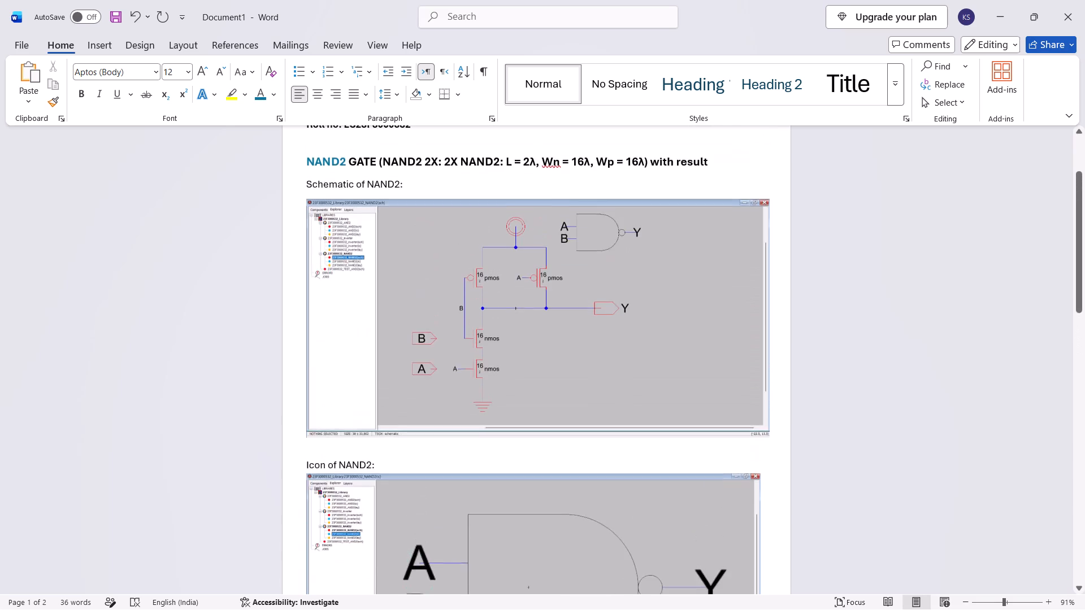
pyautogui.scroll(7, 444, 334)
pyautogui.scroll(-5, 433, 320)
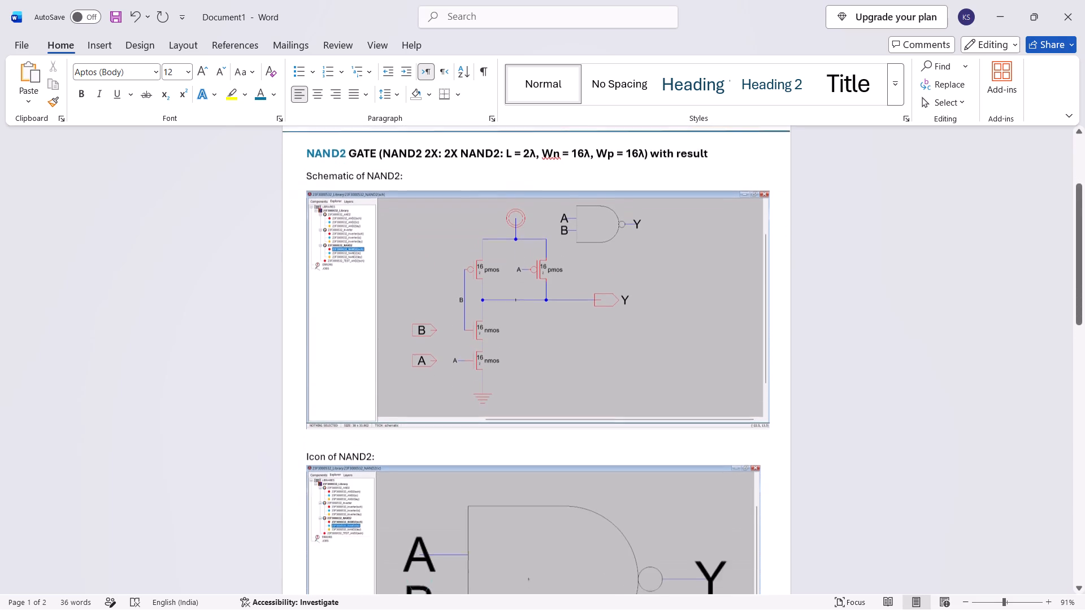
pyautogui.scroll(-3, 433, 320)
pyautogui.click(538, 485)
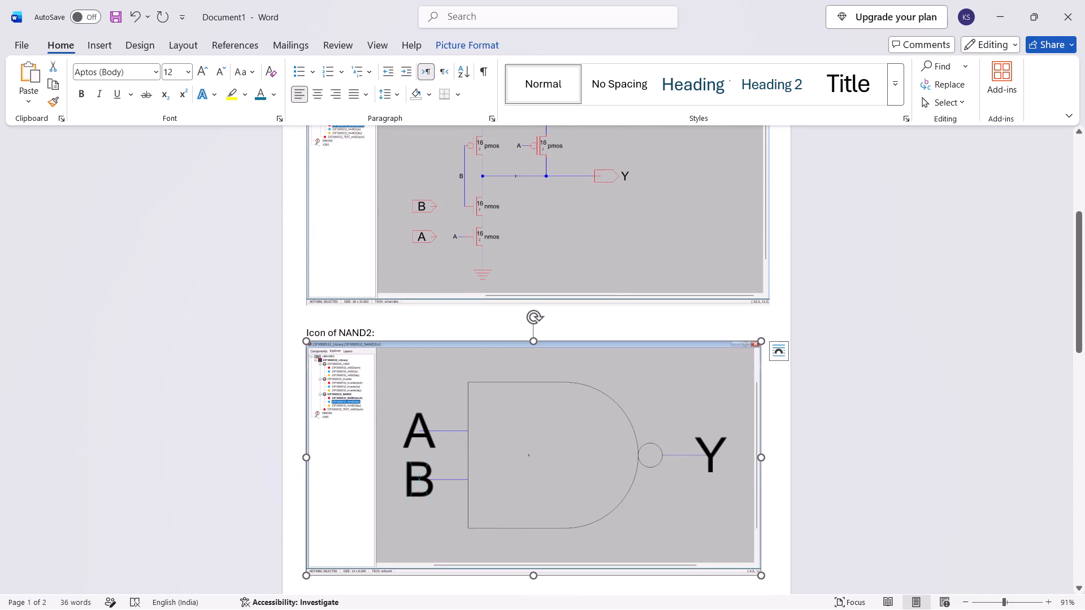
pyautogui.scroll(3, 605, 451)
pyautogui.click(557, 325)
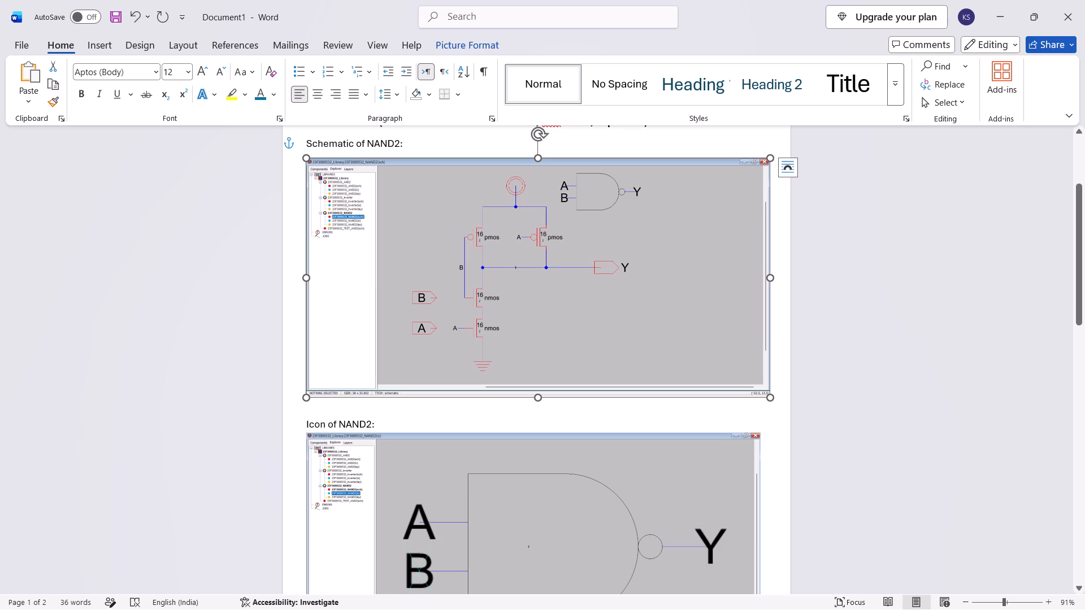
pyautogui.moveTo(769, 395); pyautogui.dragTo(591, 378)
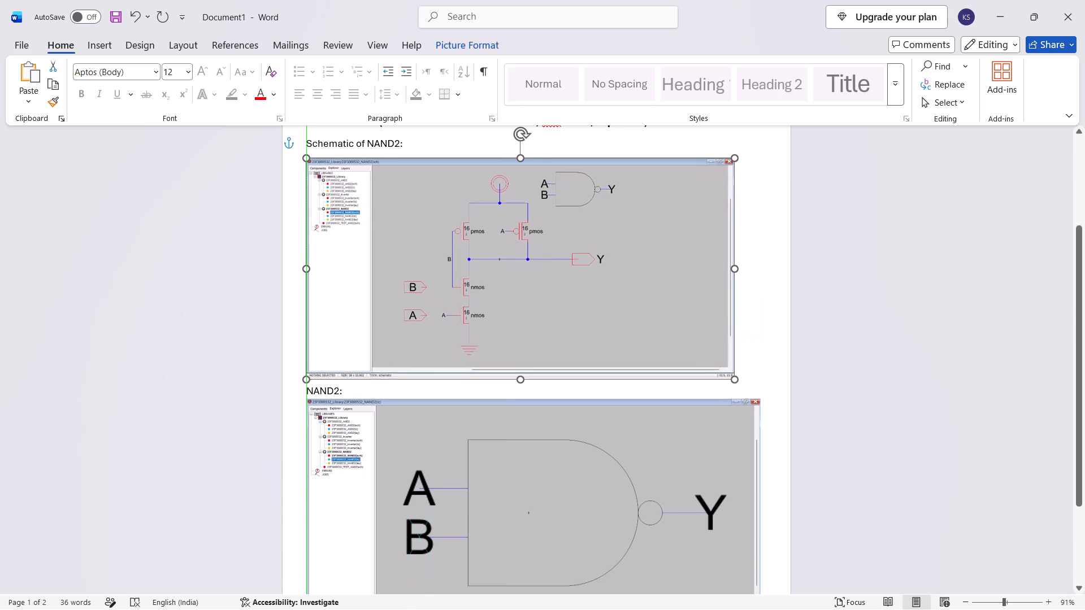
pyautogui.moveTo(591, 378); pyautogui.dragTo(440, 287)
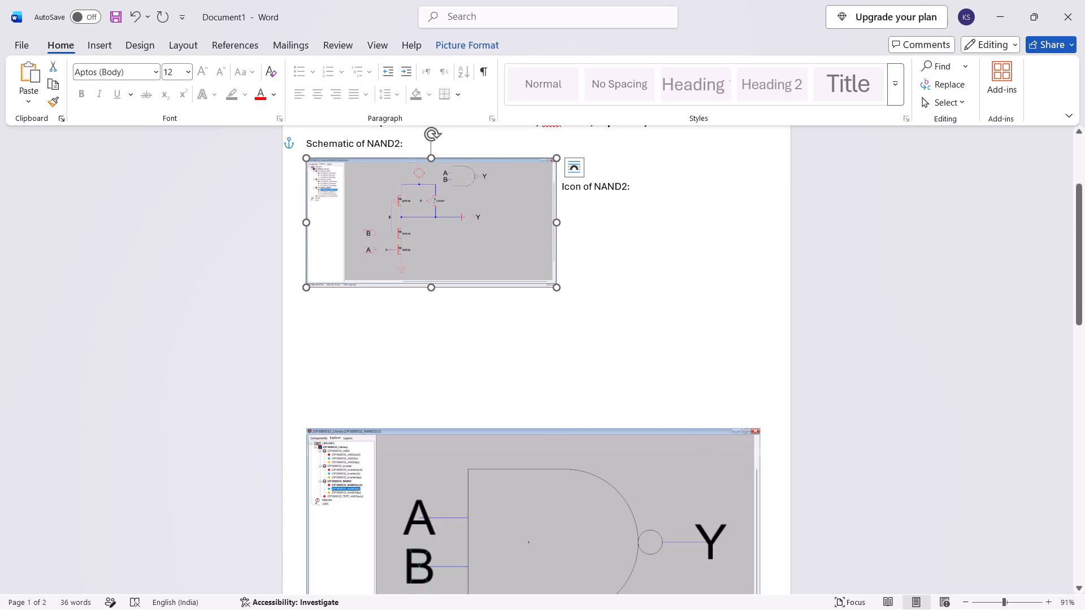
# Change the text wrapping of the NAND2 icon screenshot to Tight.
pyautogui.scroll(1, 513, 364)
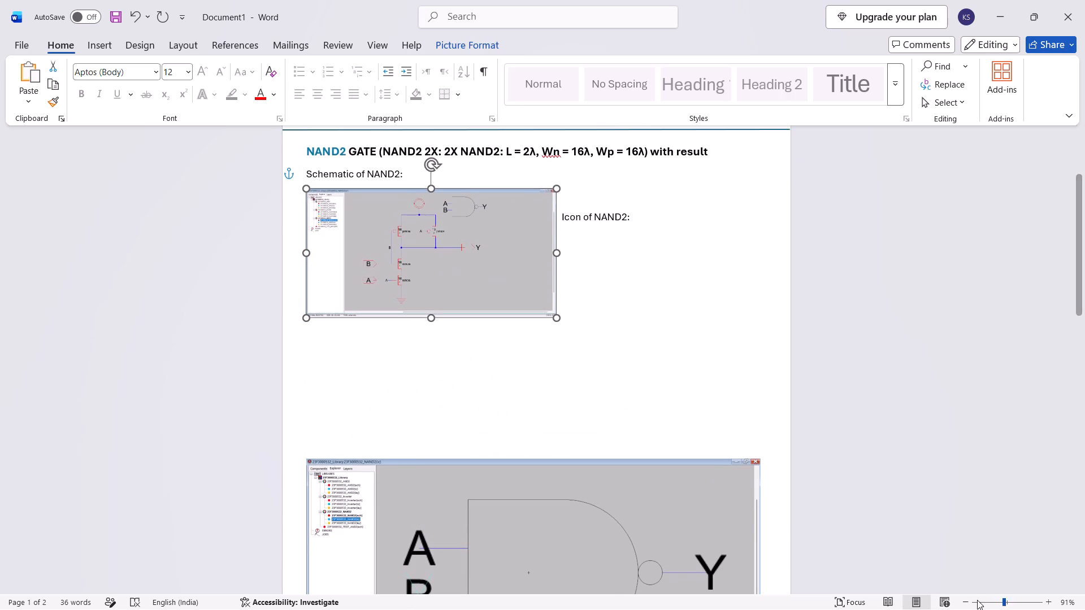
pyautogui.click(996, 602)
pyautogui.moveTo(987, 600); pyautogui.dragTo(1027, 602)
pyautogui.click(1027, 602)
pyautogui.click(1017, 603)
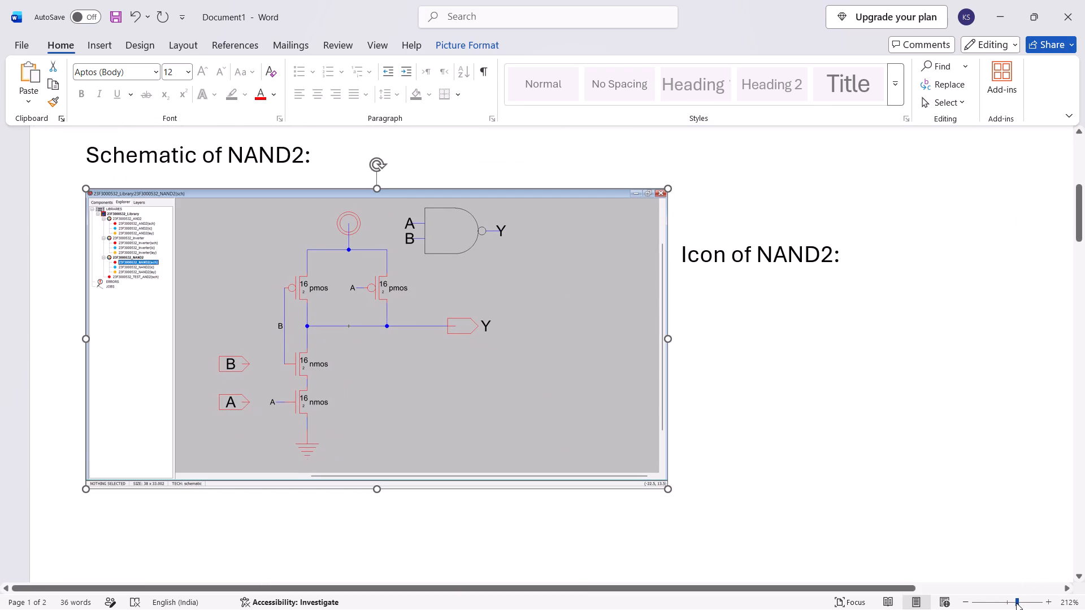
pyautogui.scroll(3, 667, 495)
pyautogui.scroll(-2, 667, 494)
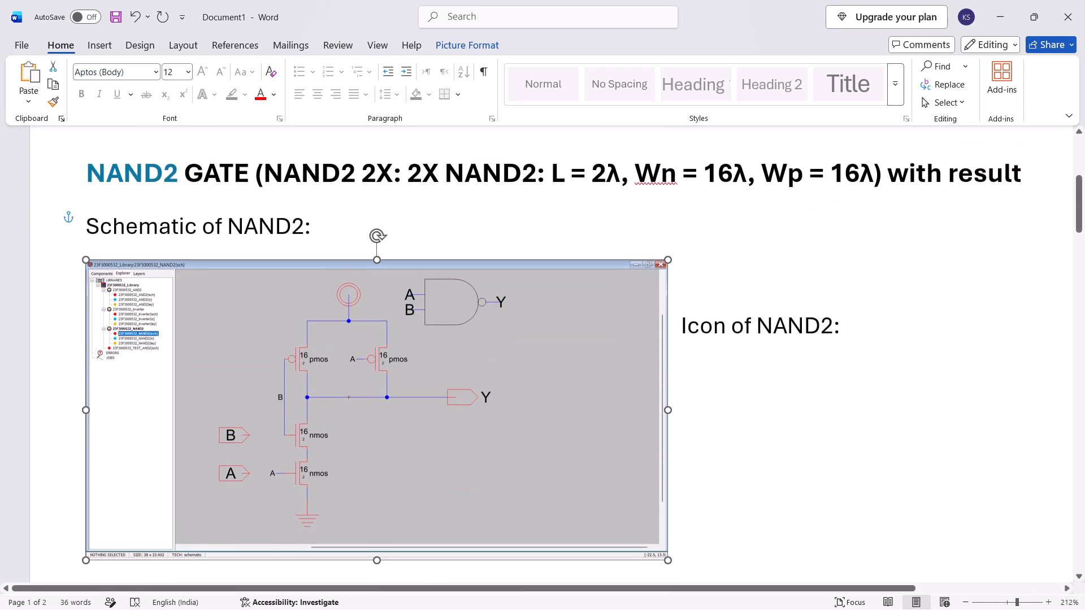
pyautogui.scroll(-4, 680, 358)
pyautogui.scroll(-5, 671, 407)
pyautogui.click(650, 438)
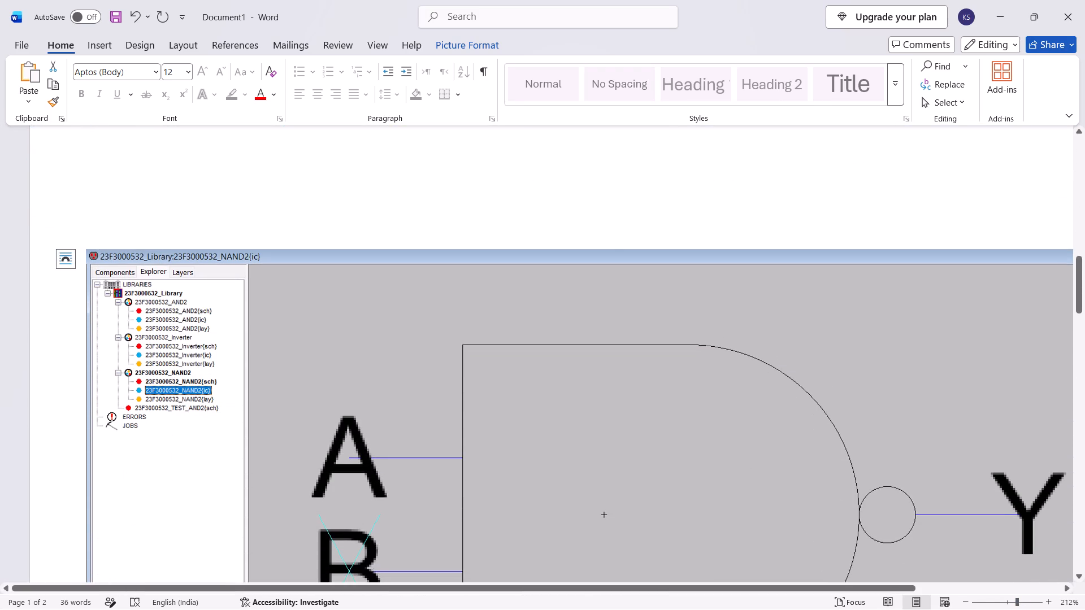
pyautogui.scroll(-2, 492, 398)
pyautogui.scroll(2, 134, 288)
pyautogui.click(154, 294)
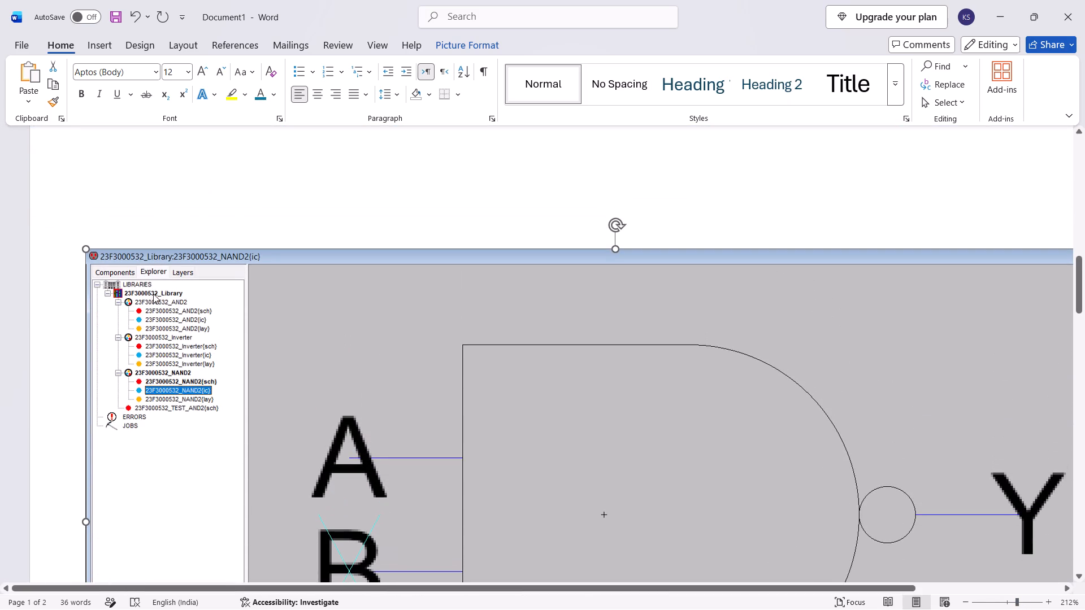
pyautogui.click(70, 256)
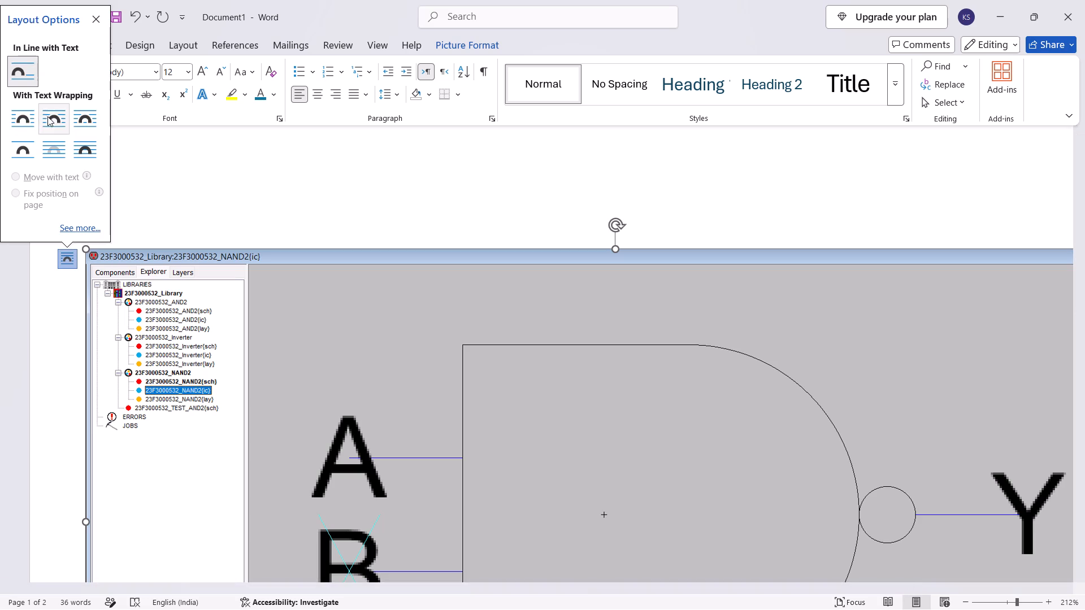
pyautogui.click(47, 116)
# Shrink the NAND2 icon screenshot proportionally to roughly the same size as the schematic screenshot.
pyautogui.moveTo(88, 248); pyautogui.dragTo(89, 248)
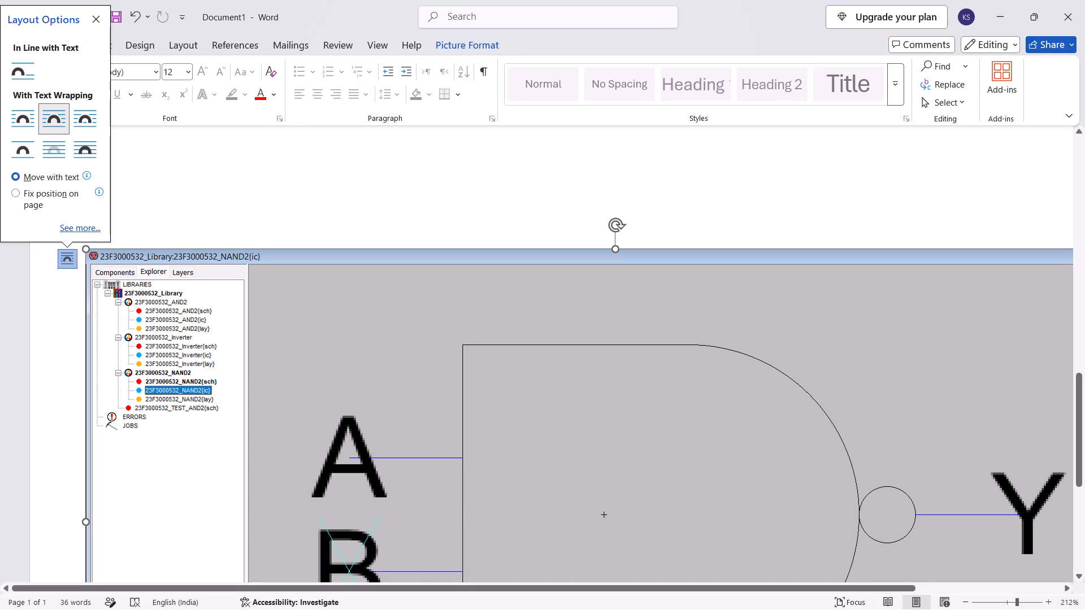
pyautogui.moveTo(89, 248); pyautogui.dragTo(861, 489)
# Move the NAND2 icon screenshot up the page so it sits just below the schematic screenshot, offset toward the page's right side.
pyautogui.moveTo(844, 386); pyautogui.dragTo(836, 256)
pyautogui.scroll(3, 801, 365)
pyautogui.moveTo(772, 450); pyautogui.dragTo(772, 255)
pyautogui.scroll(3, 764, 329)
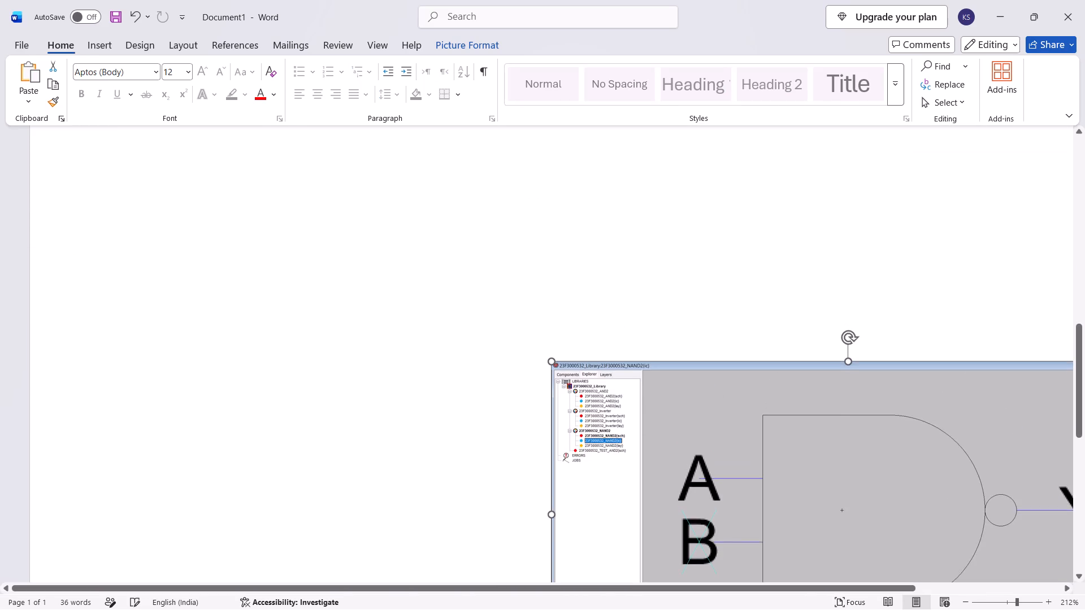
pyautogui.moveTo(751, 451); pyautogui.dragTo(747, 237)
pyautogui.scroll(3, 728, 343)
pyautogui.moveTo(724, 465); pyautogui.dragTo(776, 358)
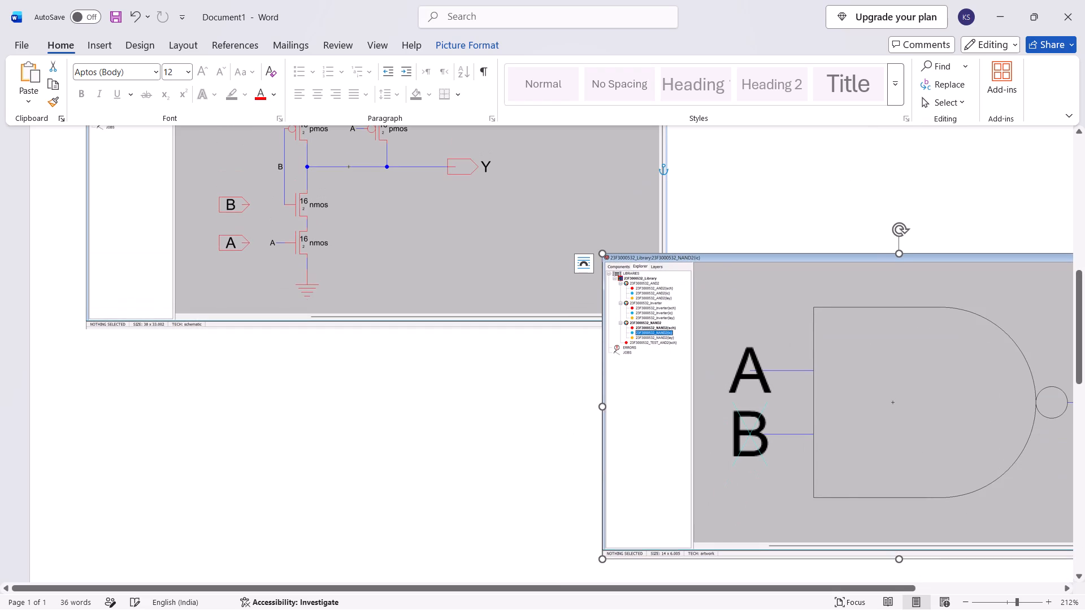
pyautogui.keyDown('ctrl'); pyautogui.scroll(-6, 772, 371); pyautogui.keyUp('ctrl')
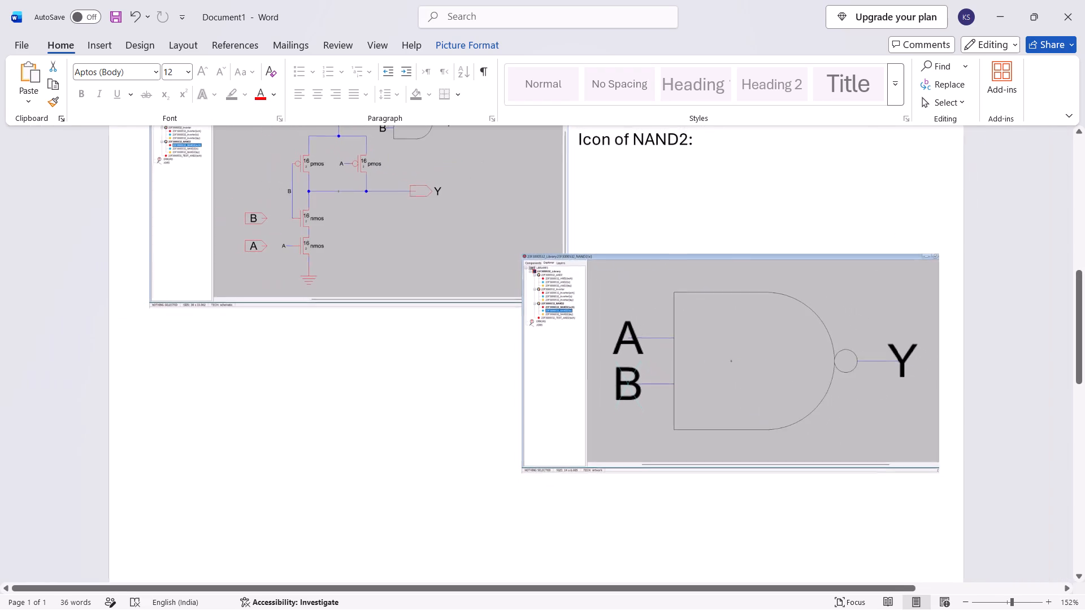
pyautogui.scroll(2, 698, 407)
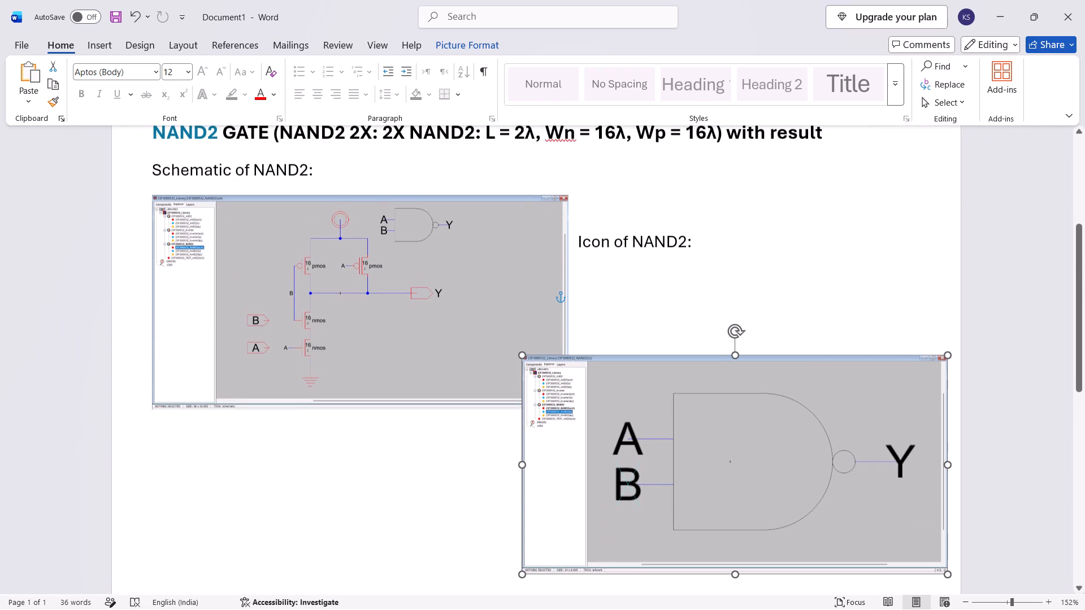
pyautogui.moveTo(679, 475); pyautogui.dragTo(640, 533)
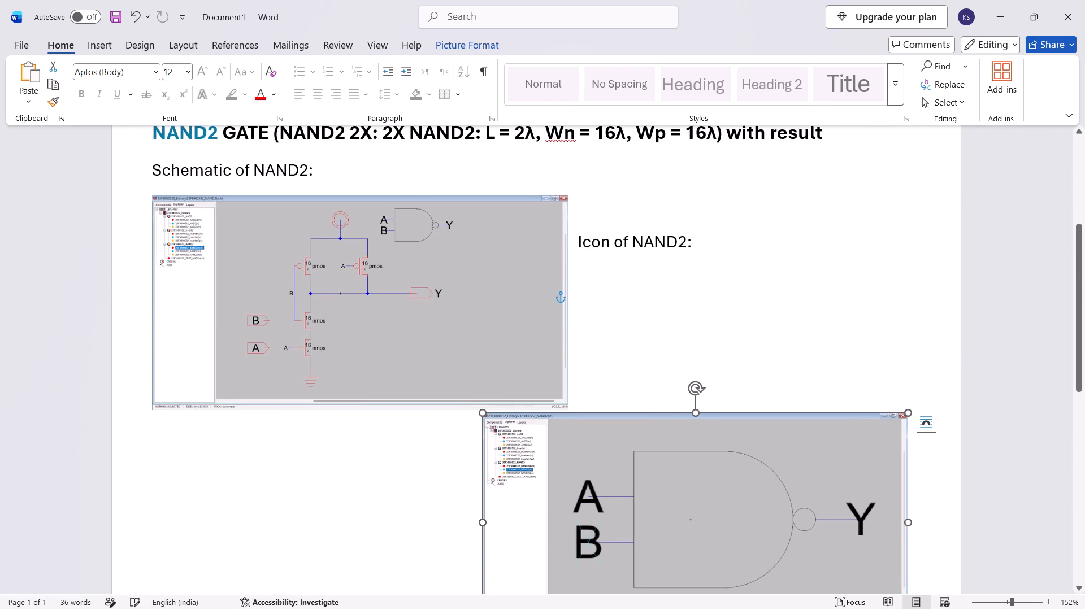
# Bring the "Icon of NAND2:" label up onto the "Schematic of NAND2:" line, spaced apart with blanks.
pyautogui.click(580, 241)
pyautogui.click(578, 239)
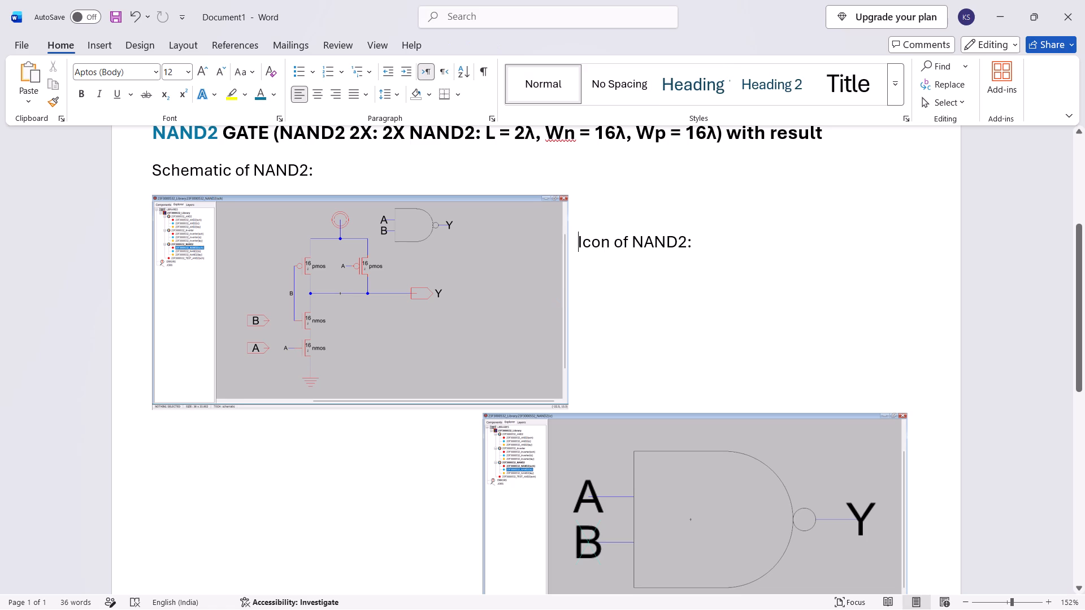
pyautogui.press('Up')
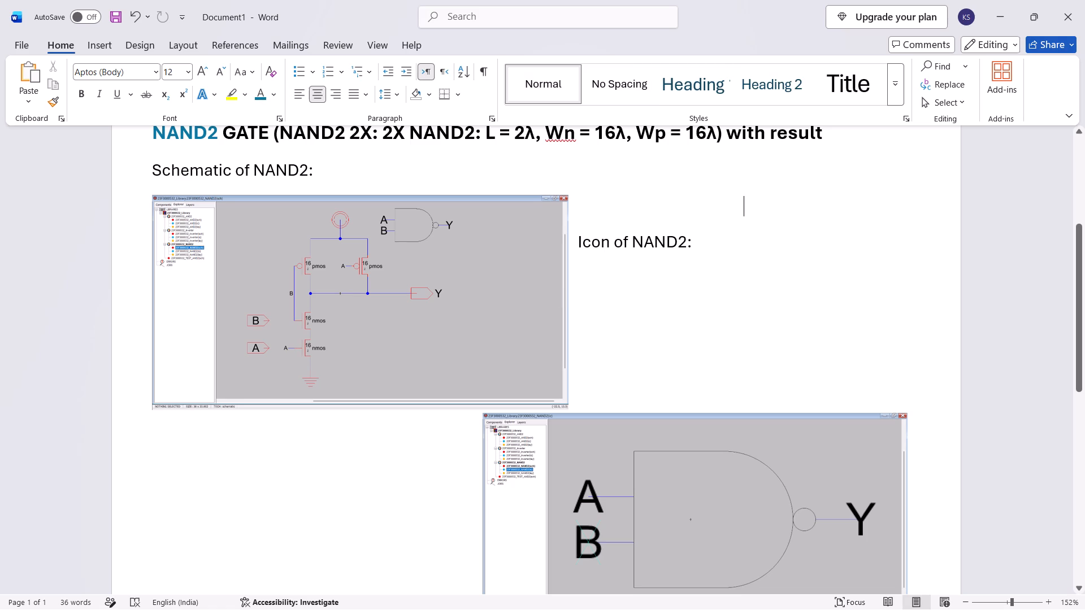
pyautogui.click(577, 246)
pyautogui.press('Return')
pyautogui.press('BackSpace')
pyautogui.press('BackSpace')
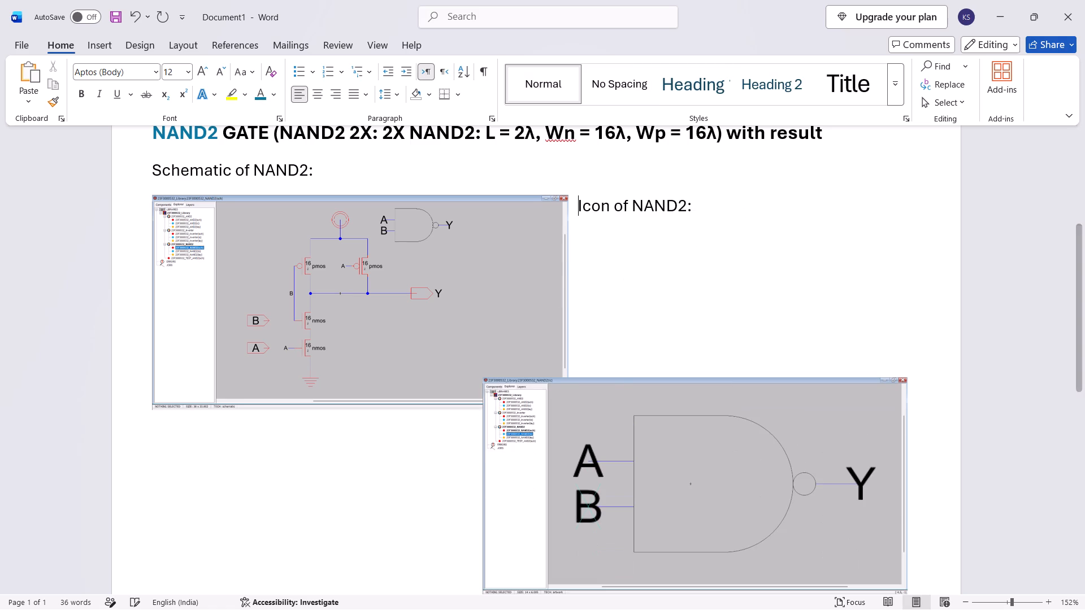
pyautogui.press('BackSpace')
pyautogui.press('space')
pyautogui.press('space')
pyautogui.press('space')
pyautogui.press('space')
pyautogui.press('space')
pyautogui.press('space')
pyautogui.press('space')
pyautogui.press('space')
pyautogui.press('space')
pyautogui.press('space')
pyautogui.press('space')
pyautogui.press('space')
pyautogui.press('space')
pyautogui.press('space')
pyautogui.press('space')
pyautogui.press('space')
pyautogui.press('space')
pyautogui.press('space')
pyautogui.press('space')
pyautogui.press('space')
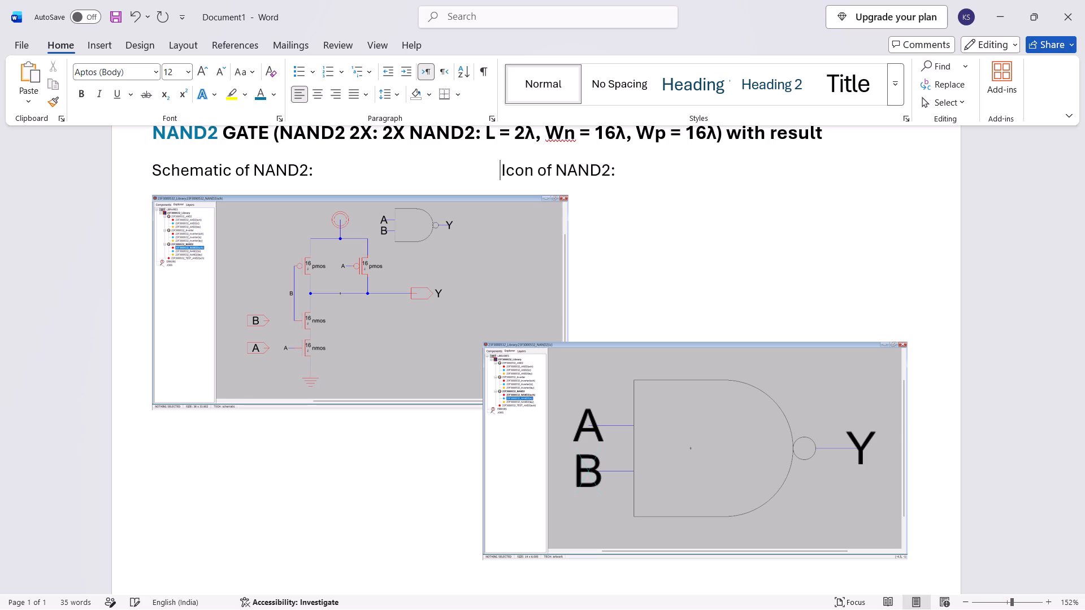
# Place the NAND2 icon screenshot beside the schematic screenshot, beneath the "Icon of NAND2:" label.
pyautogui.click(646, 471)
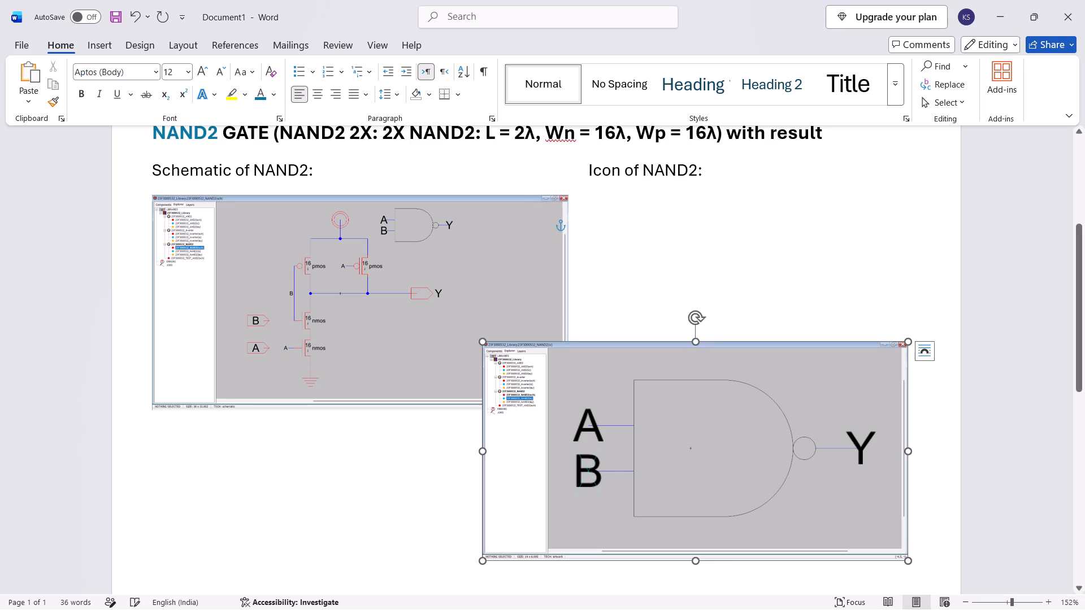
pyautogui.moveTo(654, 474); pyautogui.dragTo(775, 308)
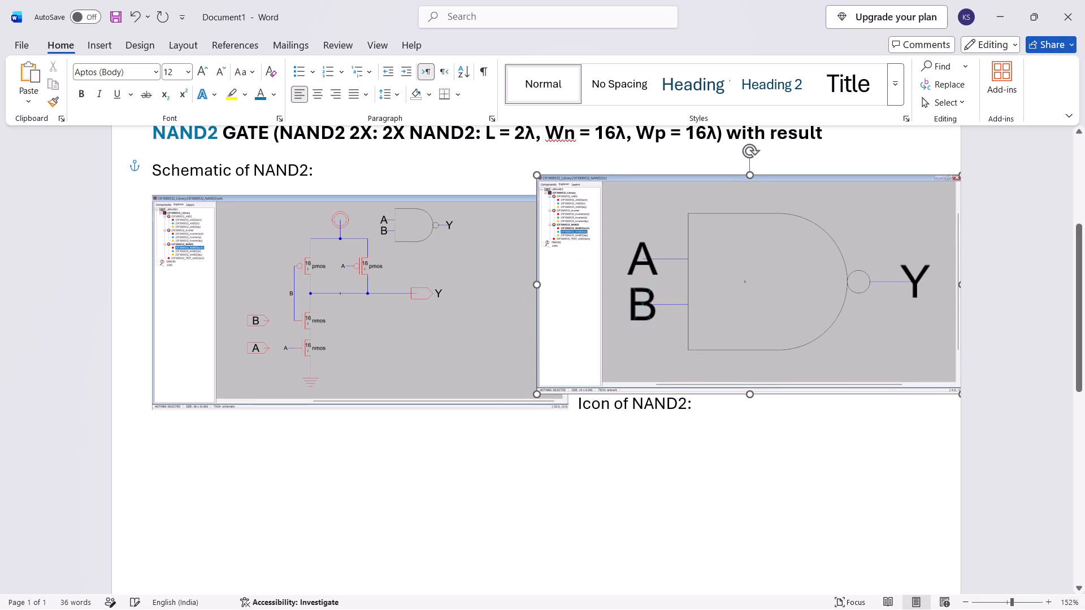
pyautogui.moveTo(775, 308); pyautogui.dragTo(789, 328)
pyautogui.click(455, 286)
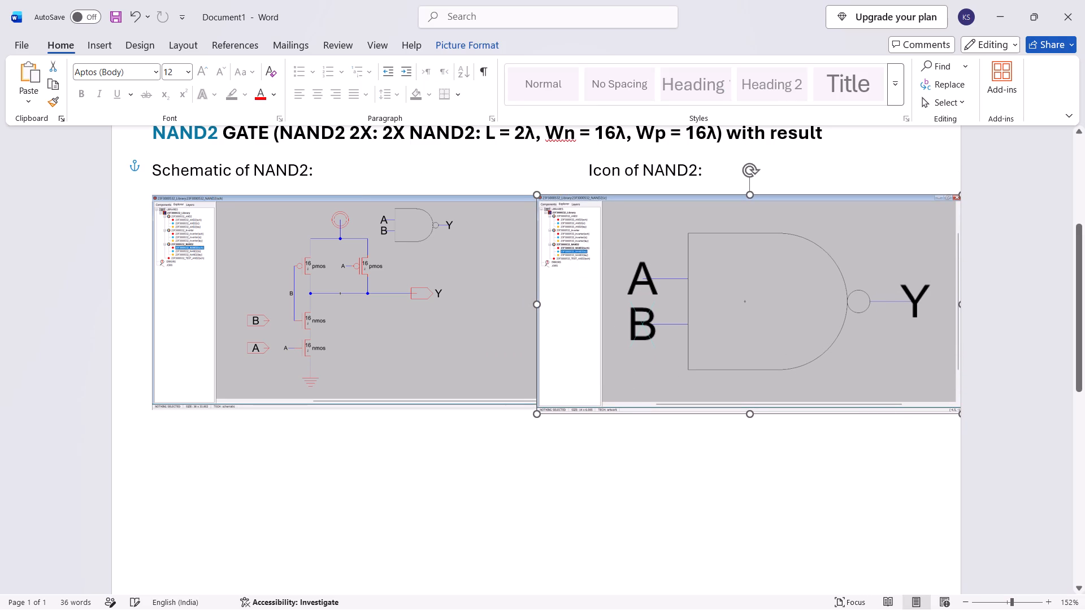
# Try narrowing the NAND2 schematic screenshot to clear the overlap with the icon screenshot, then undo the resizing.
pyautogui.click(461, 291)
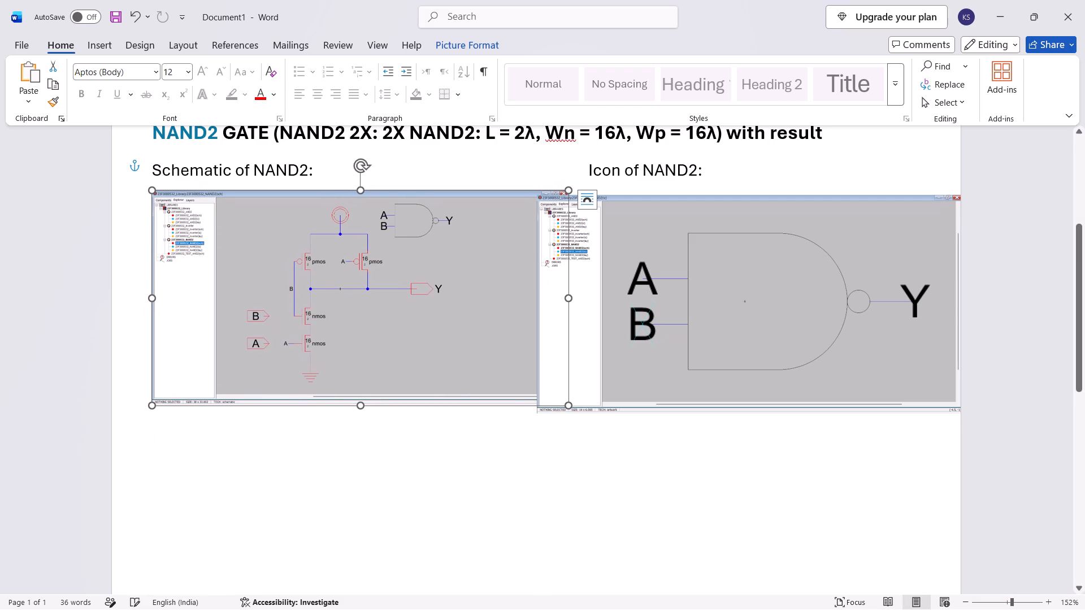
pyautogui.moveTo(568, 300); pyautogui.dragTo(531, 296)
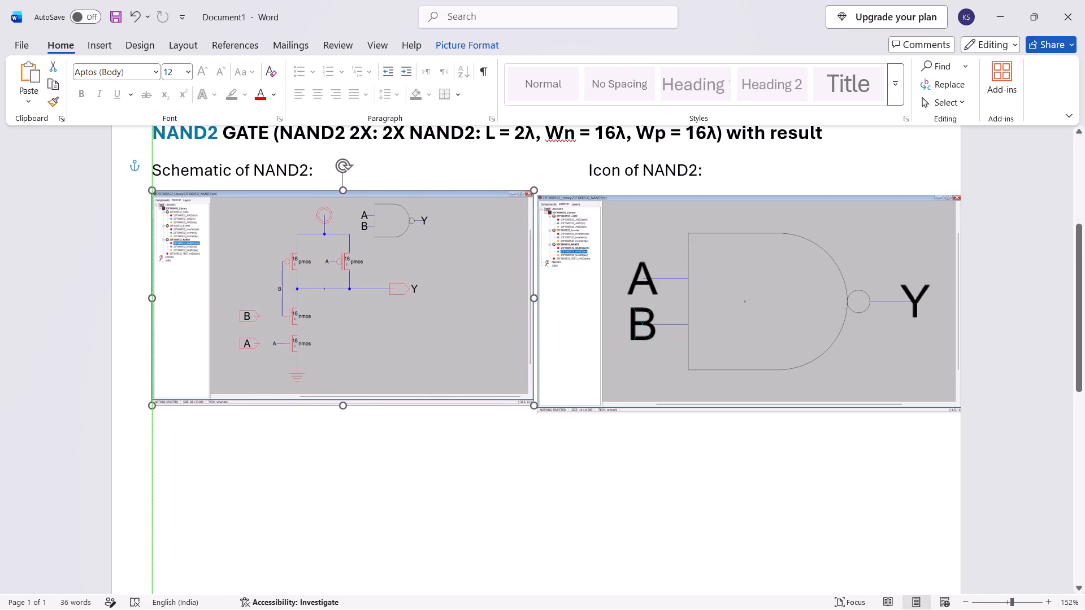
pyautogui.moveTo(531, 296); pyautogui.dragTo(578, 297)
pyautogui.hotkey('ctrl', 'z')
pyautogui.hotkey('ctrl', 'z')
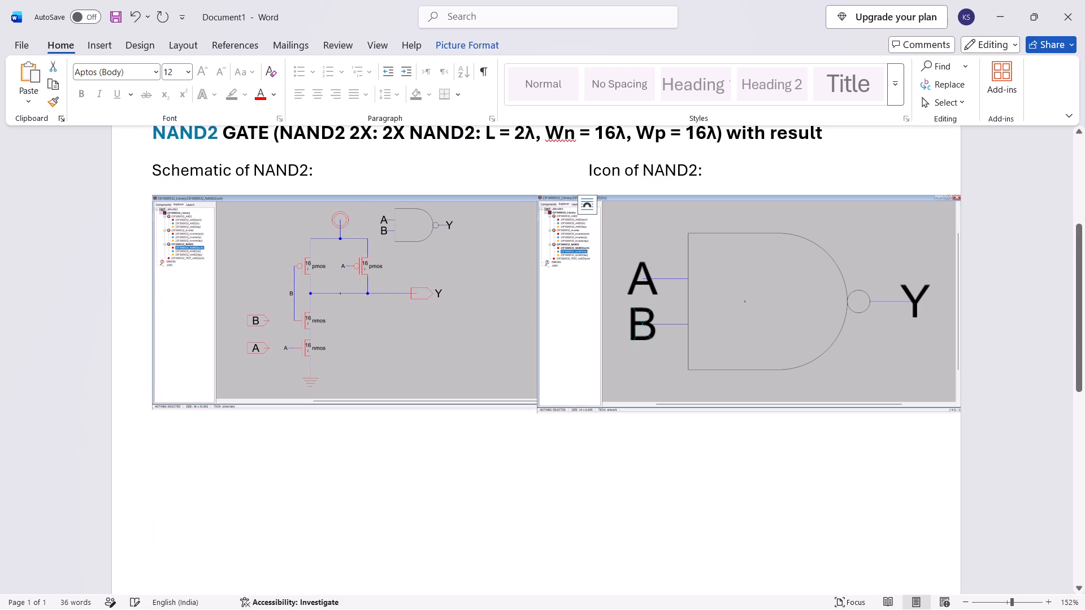
# Move the NAND2 icon screenshot below the schematic screenshot, with its left edge aligned to the text margin.
pyautogui.click(509, 493)
pyautogui.click(714, 274)
pyautogui.moveTo(732, 318); pyautogui.dragTo(429, 564)
pyautogui.scroll(9, 743, 399)
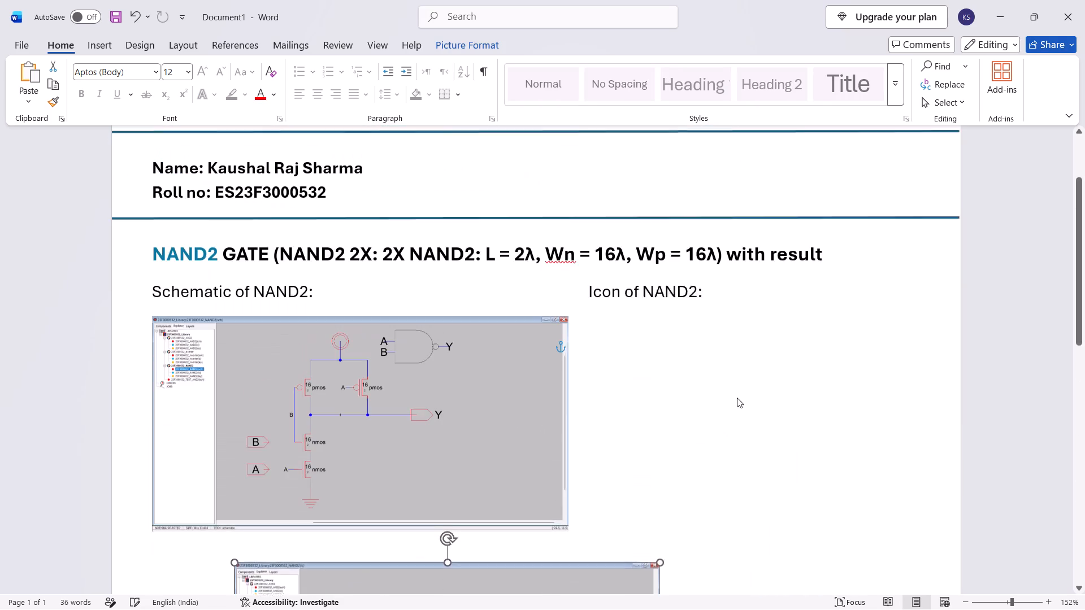
pyautogui.scroll(-3, 685, 403)
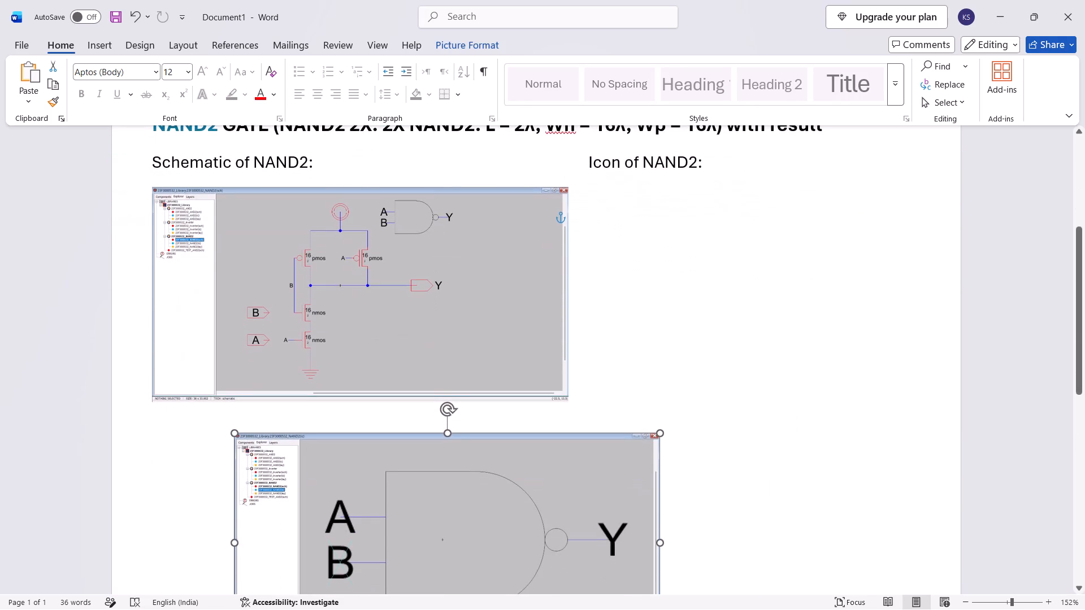
pyautogui.scroll(-1, 685, 404)
pyautogui.moveTo(375, 476); pyautogui.dragTo(298, 471)
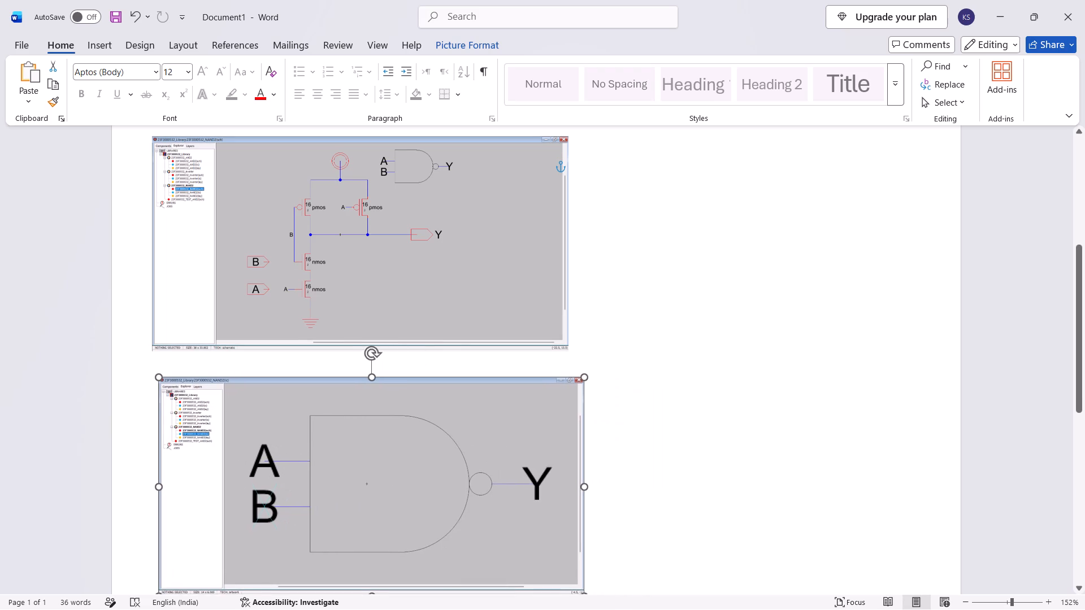
pyautogui.moveTo(298, 471); pyautogui.dragTo(292, 473)
pyautogui.click(290, 473)
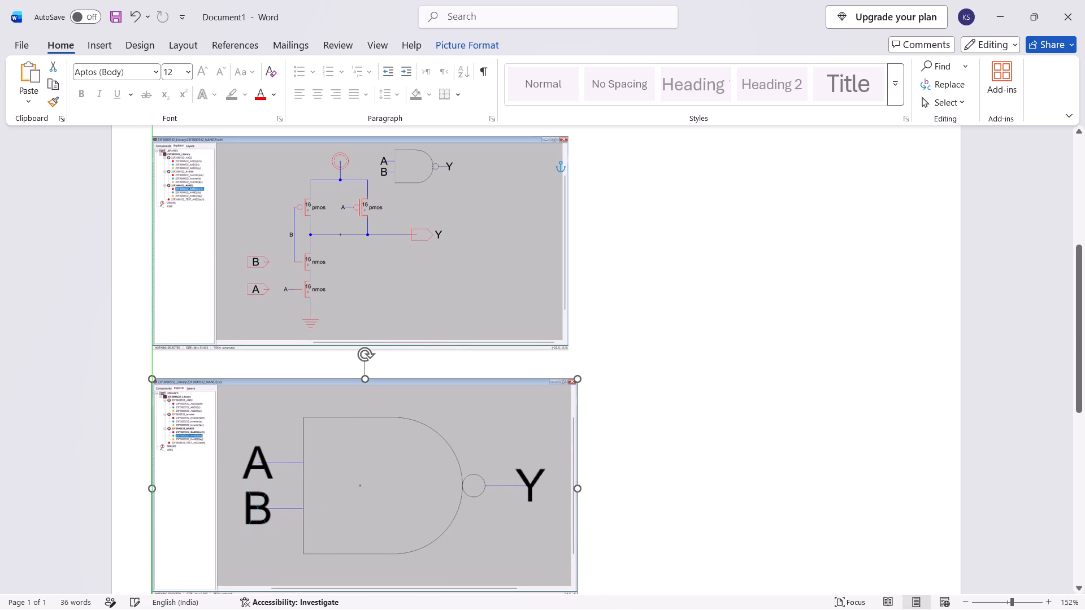
# Shrink the NAND2 icon screenshot proportionally to match the width of the schematic screenshot above it.
pyautogui.scroll(-1, 575, 504)
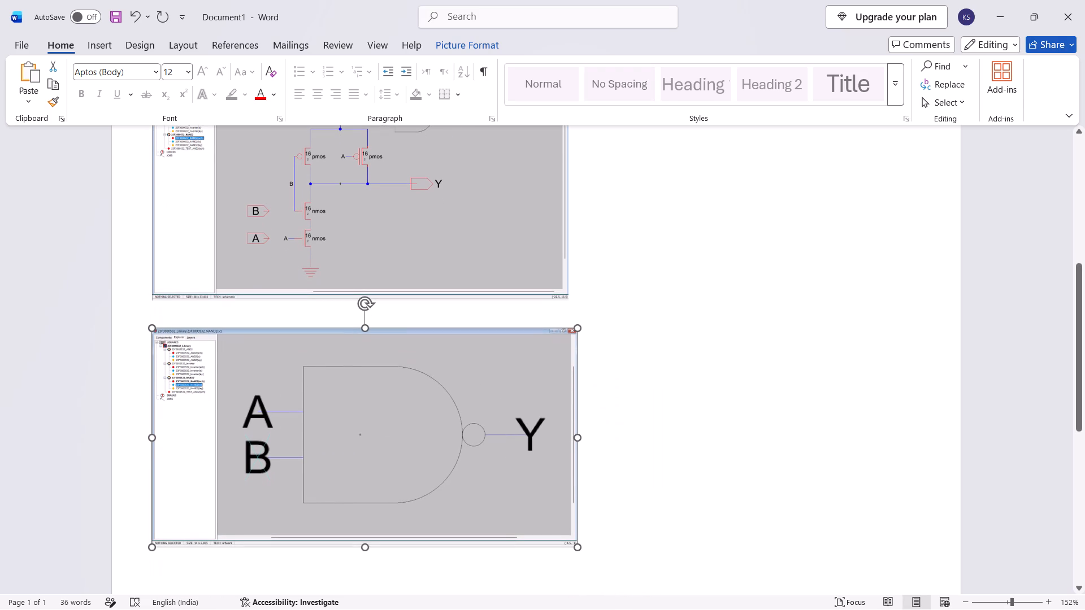
pyautogui.moveTo(577, 548); pyautogui.dragTo(564, 543)
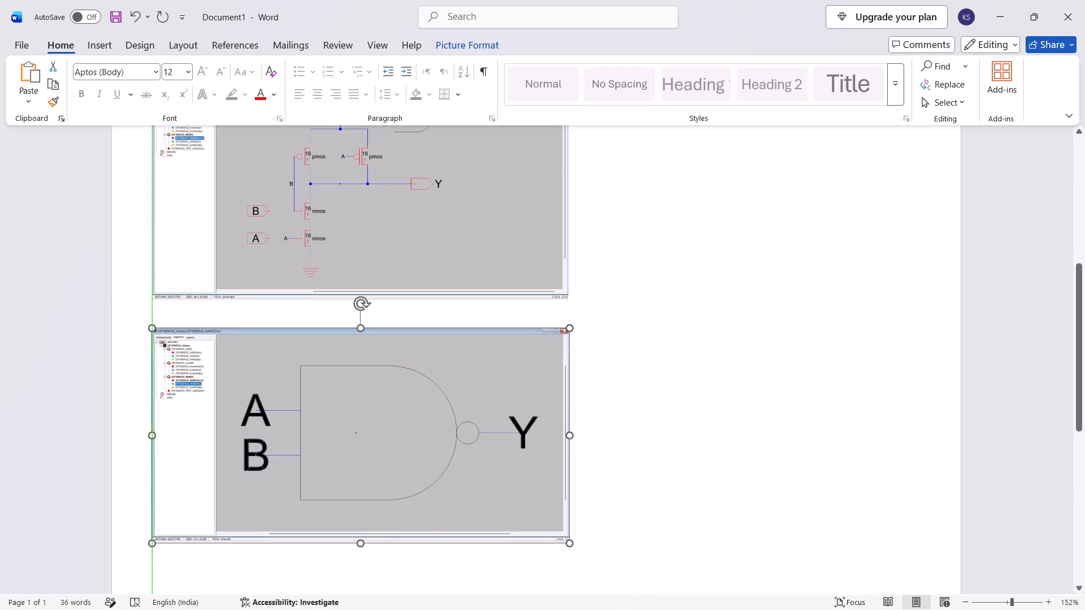
pyautogui.moveTo(564, 543); pyautogui.dragTo(568, 542)
# Cut the "Icon of NAND2:" label from the line it shares with "Schematic of NAND2:".
pyautogui.click(793, 469)
pyautogui.scroll(4, 695, 409)
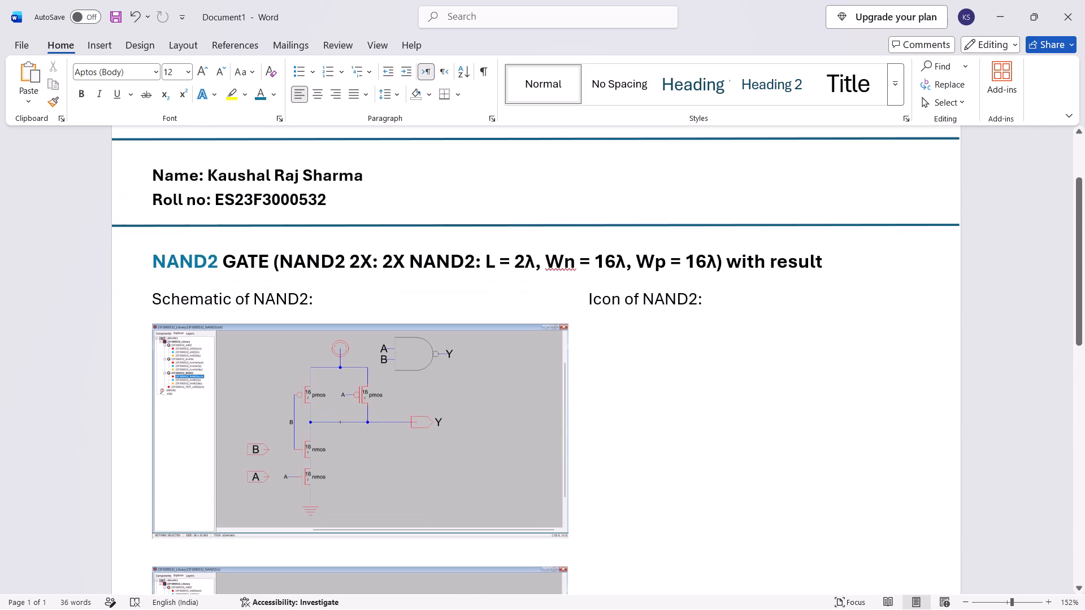
pyautogui.moveTo(584, 295); pyautogui.dragTo(718, 302)
pyautogui.click(718, 305)
pyautogui.moveTo(702, 300); pyautogui.dragTo(592, 300)
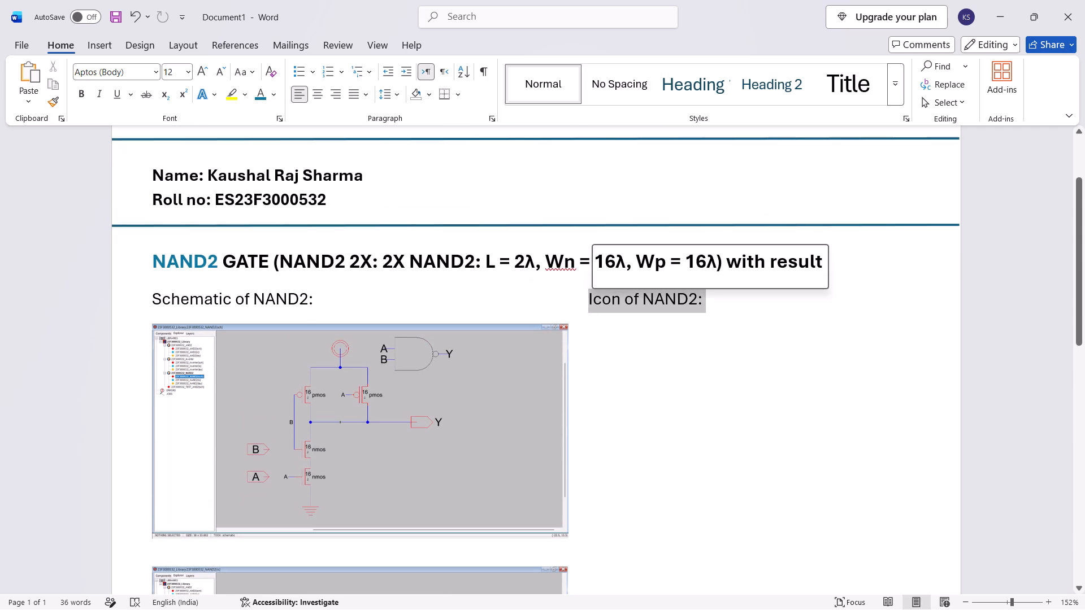
pyautogui.hotkey('ctrl', 'x')
pyautogui.scroll(-2, 560, 314)
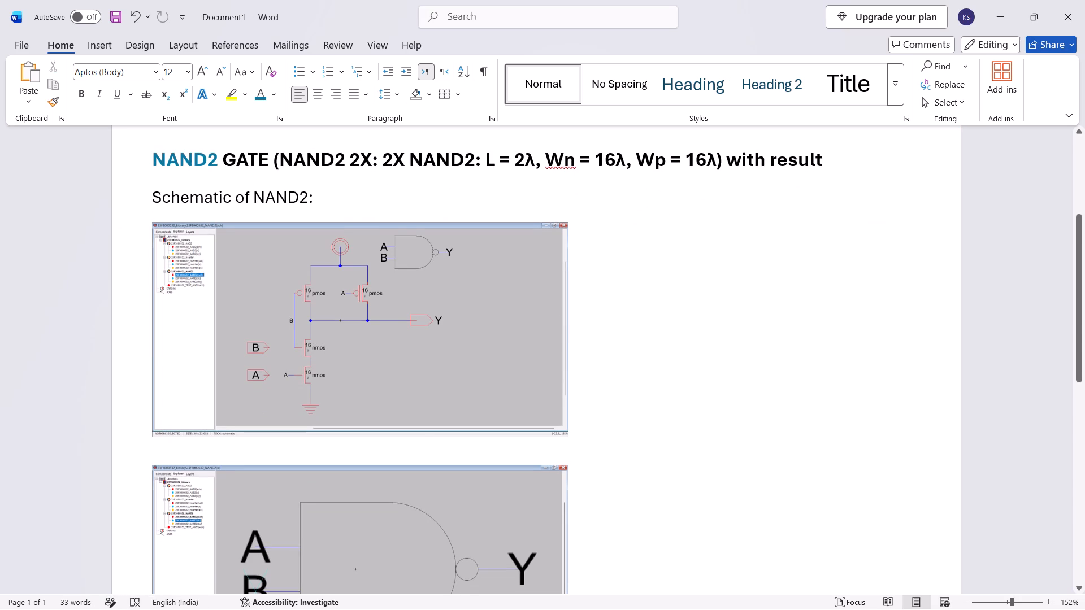
# Add blank lines beneath the NAND2 schematic screenshot for the icon label and remove the surplus ones.
pyautogui.click(183, 446)
pyautogui.click(148, 456)
pyautogui.click(144, 470)
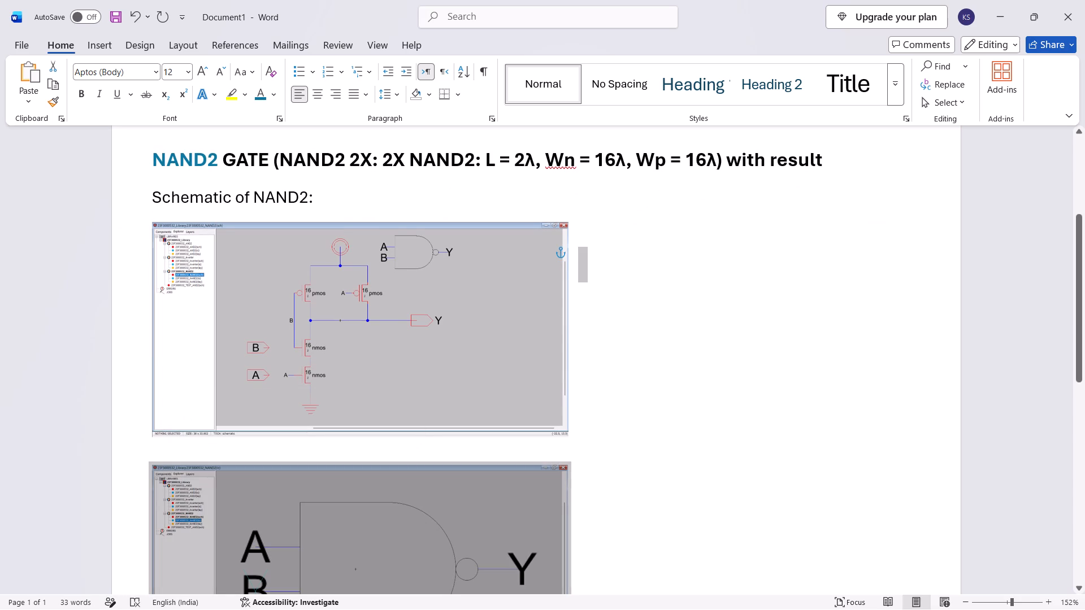
pyautogui.click(686, 453)
pyautogui.press('Return')
pyautogui.press('Return')
pyautogui.press('Return')
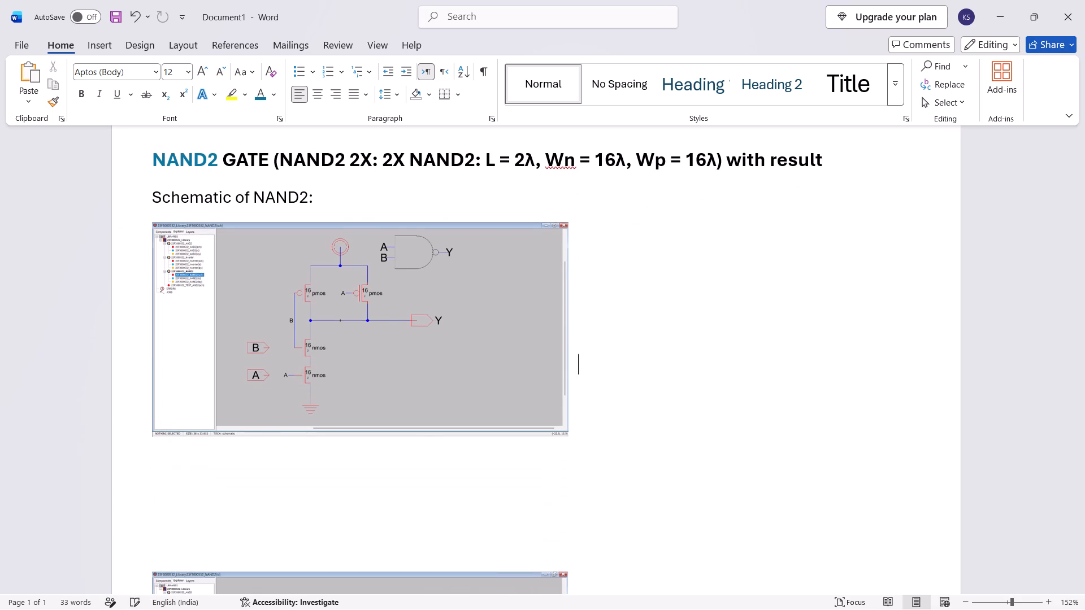
pyautogui.press('Return')
pyautogui.scroll(-2, 596, 515)
pyautogui.click(298, 460)
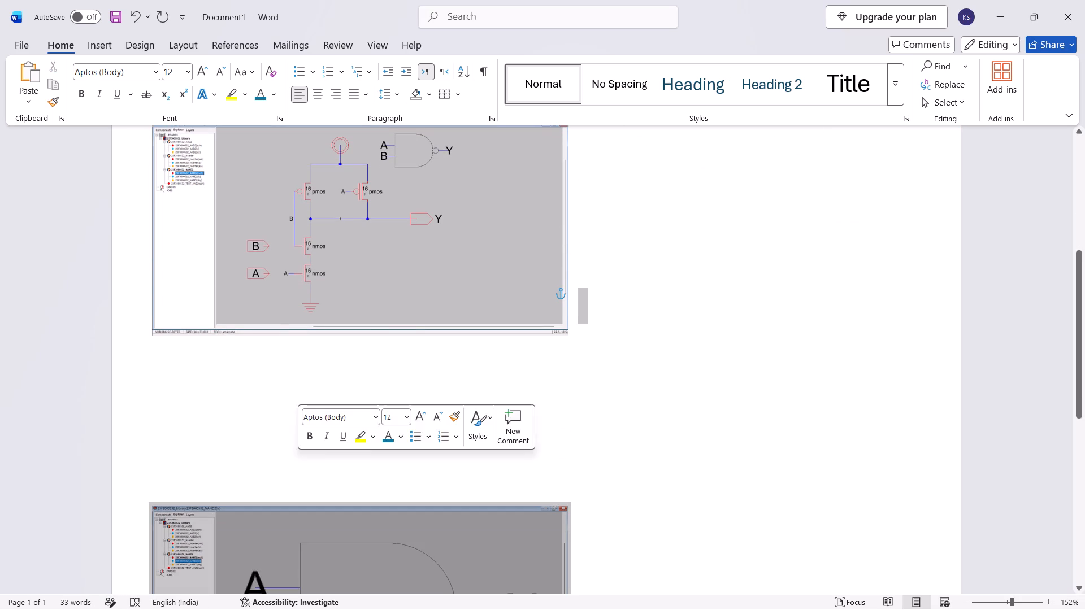
pyautogui.doubleClick(182, 415)
pyautogui.press('BackSpace')
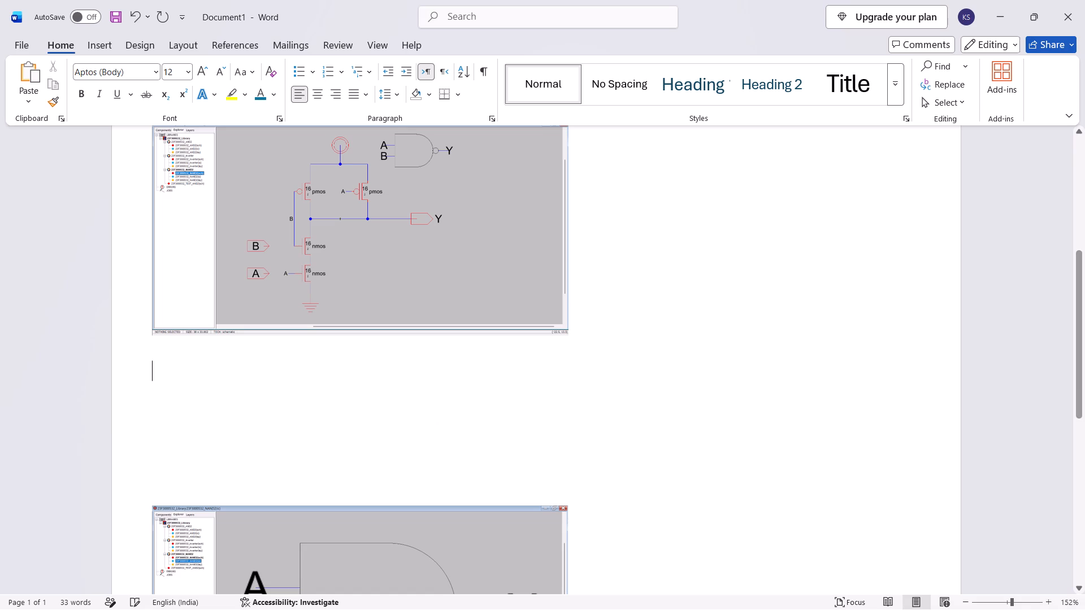
pyautogui.click(164, 470)
pyautogui.doubleClick(163, 481)
pyautogui.press('BackSpace')
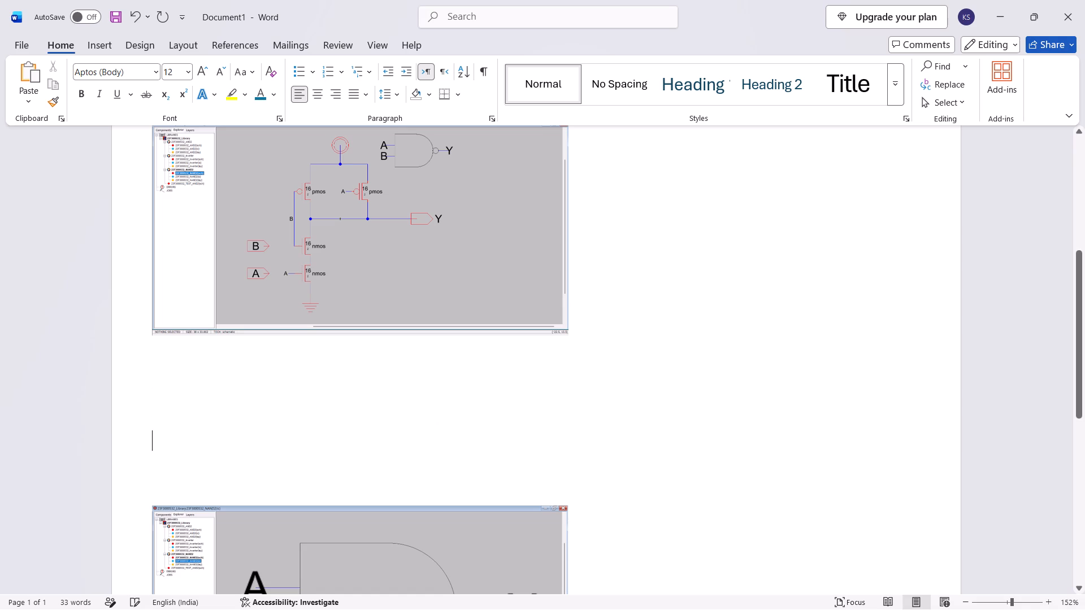
pyautogui.press('BackSpace')
pyautogui.press('BackSpace')
# Move the NAND2 icon screenshot up closer to the schematic screenshot, leaving a gap for its label.
pyautogui.click(184, 533)
pyautogui.moveTo(218, 548); pyautogui.dragTo(218, 533)
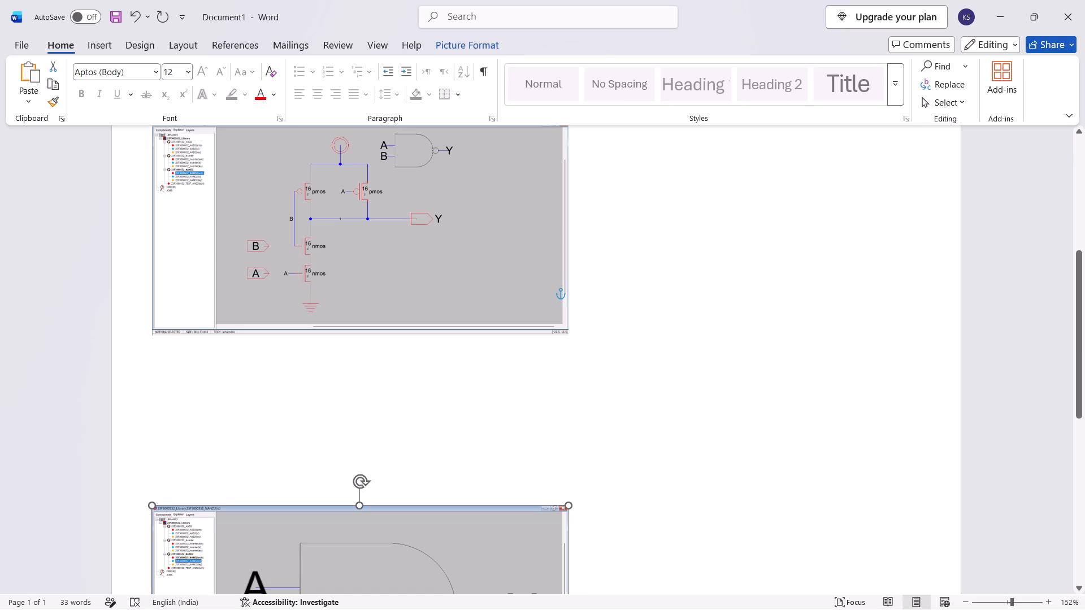
pyautogui.moveTo(218, 533); pyautogui.dragTo(215, 465)
# Paste the "Icon of NAND2:" label at the left margin between the two screenshots and remove the surplus line after it.
pyautogui.click(173, 403)
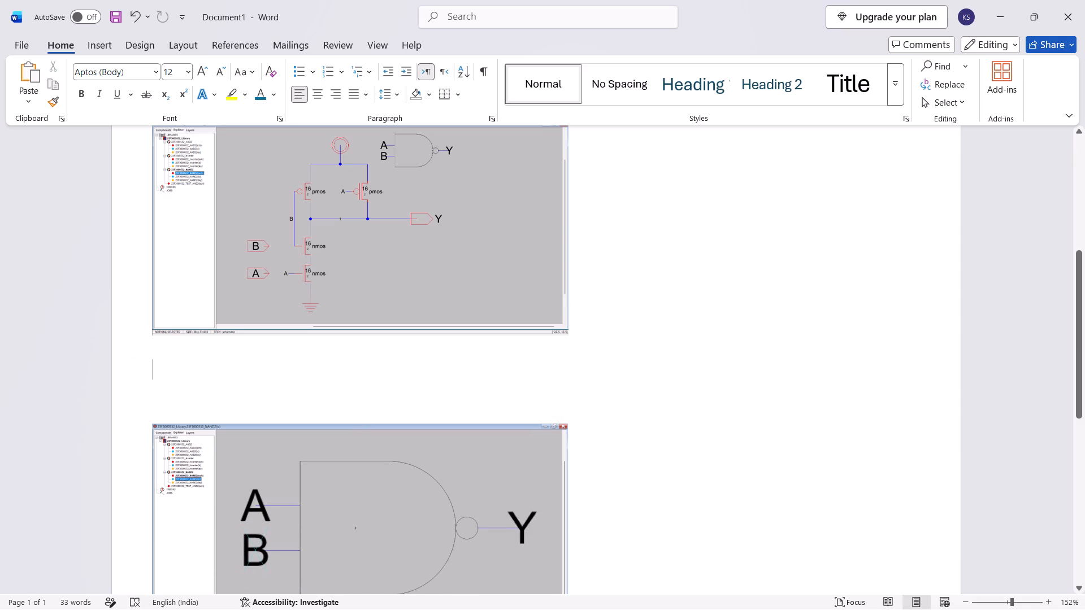
pyautogui.hotkey('ctrl', 'v')
pyautogui.click(170, 403)
pyautogui.doubleClick(168, 411)
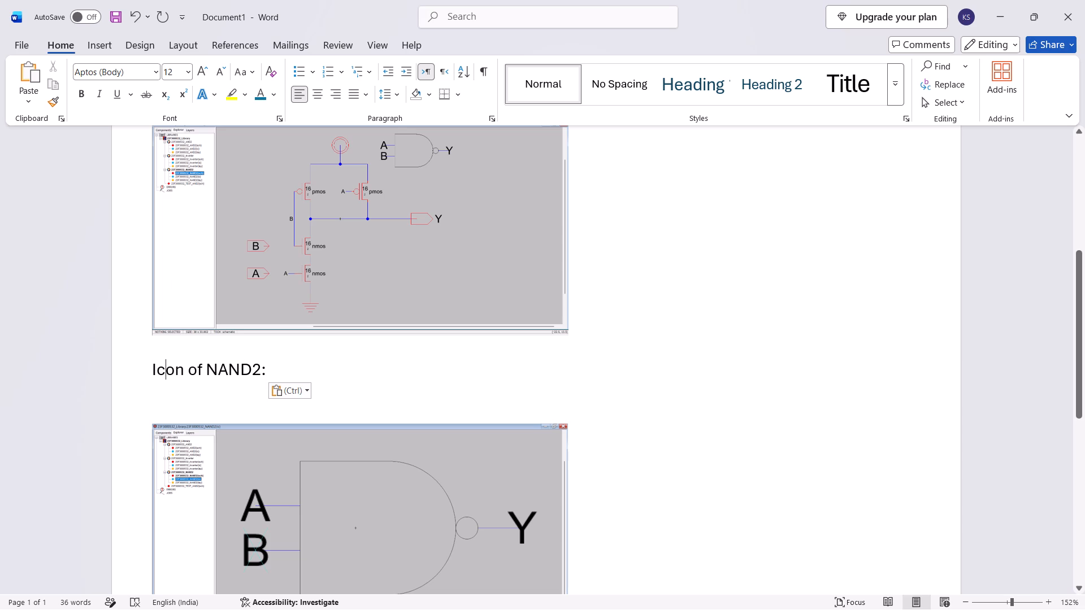
pyautogui.press('BackSpace')
pyautogui.click(175, 457)
# Move the NAND2 icon screenshot up so it sits directly below its "Icon of NAND2:" label.
pyautogui.moveTo(237, 501); pyautogui.dragTo(233, 478)
# Examine the placement and spacing of the NAND2 heading, labels and screenshots down the page.
pyautogui.click(589, 408)
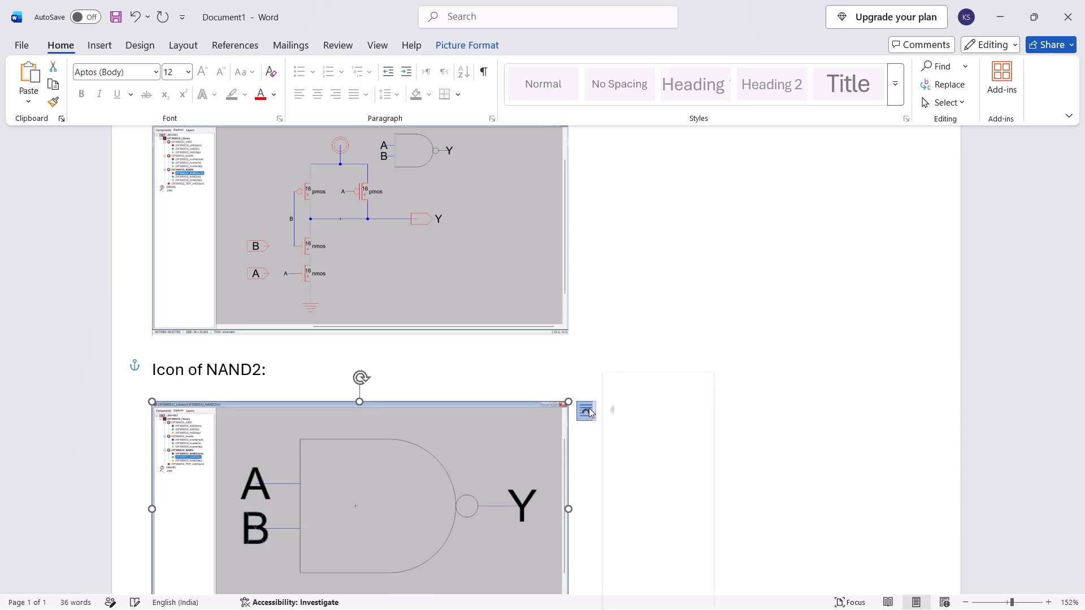
pyautogui.click(833, 460)
pyautogui.scroll(-1, 443, 469)
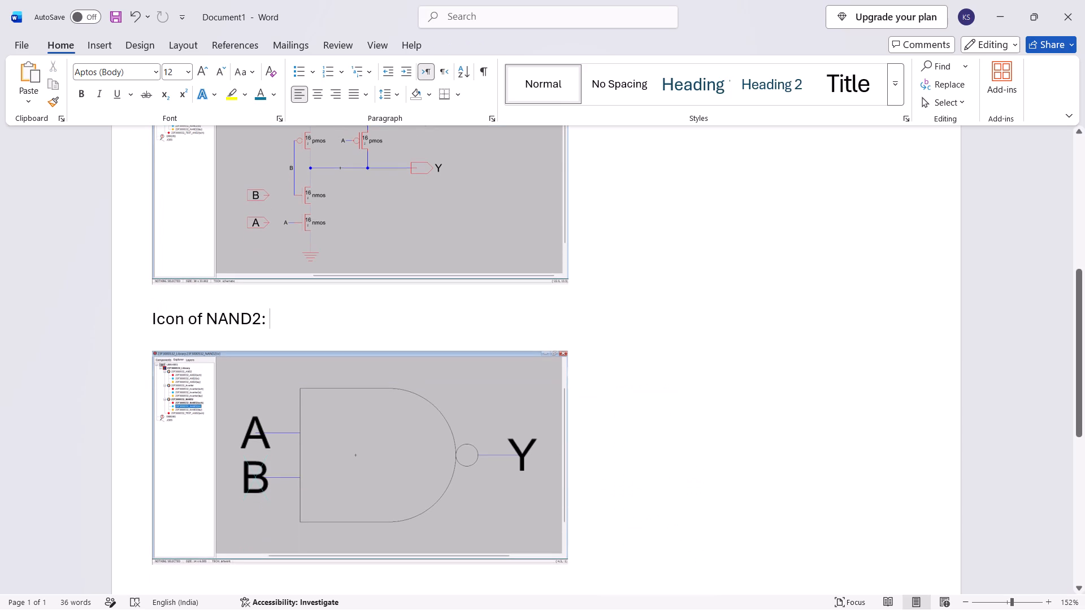
pyautogui.scroll(-2, 443, 469)
pyautogui.scroll(-1, 528, 472)
pyautogui.scroll(7, 843, 508)
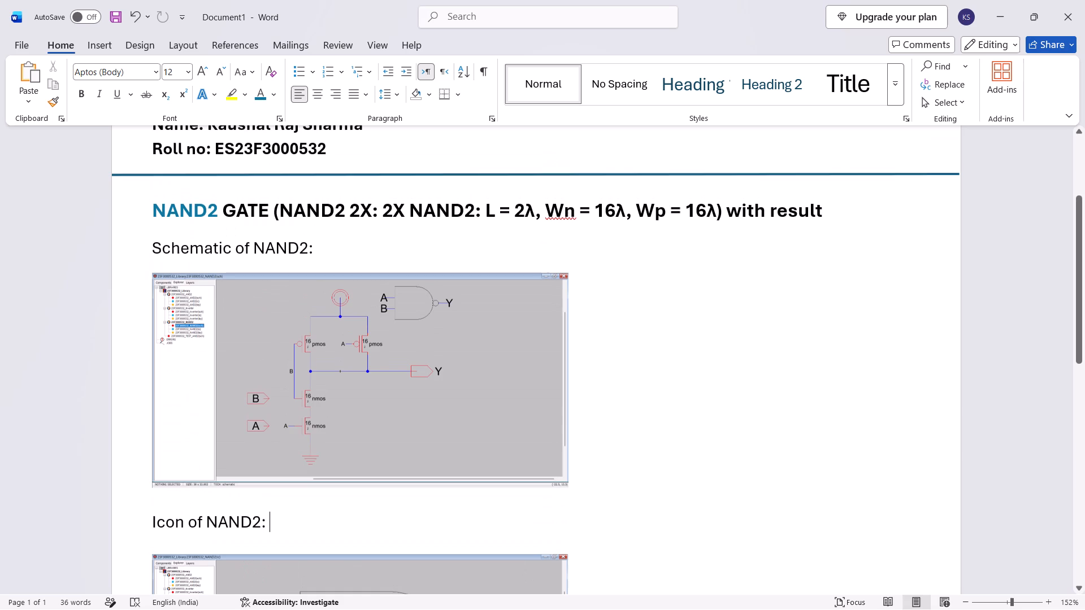
pyautogui.click(479, 330)
pyautogui.scroll(-2, 537, 386)
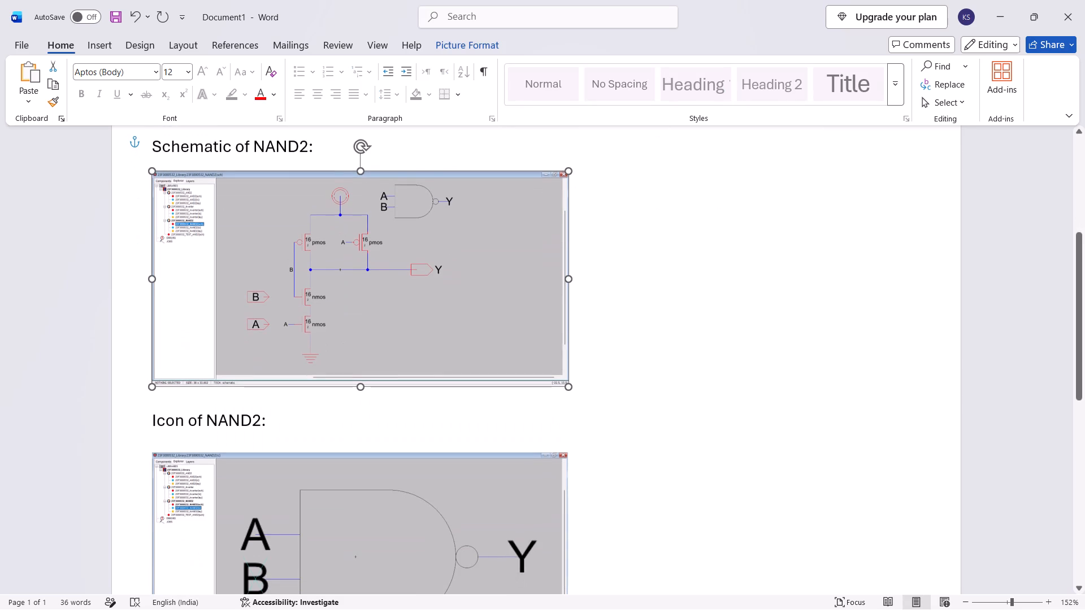
pyautogui.scroll(-4, 674, 437)
pyautogui.scroll(-4, 745, 481)
pyautogui.click(971, 453)
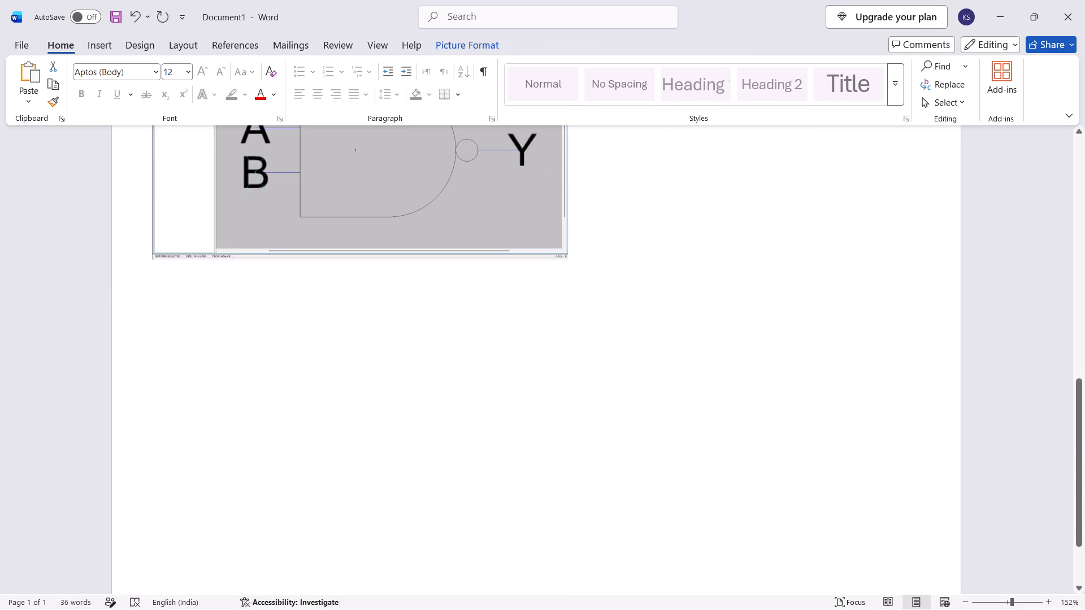
pyautogui.scroll(6, 971, 453)
pyautogui.scroll(4, 684, 402)
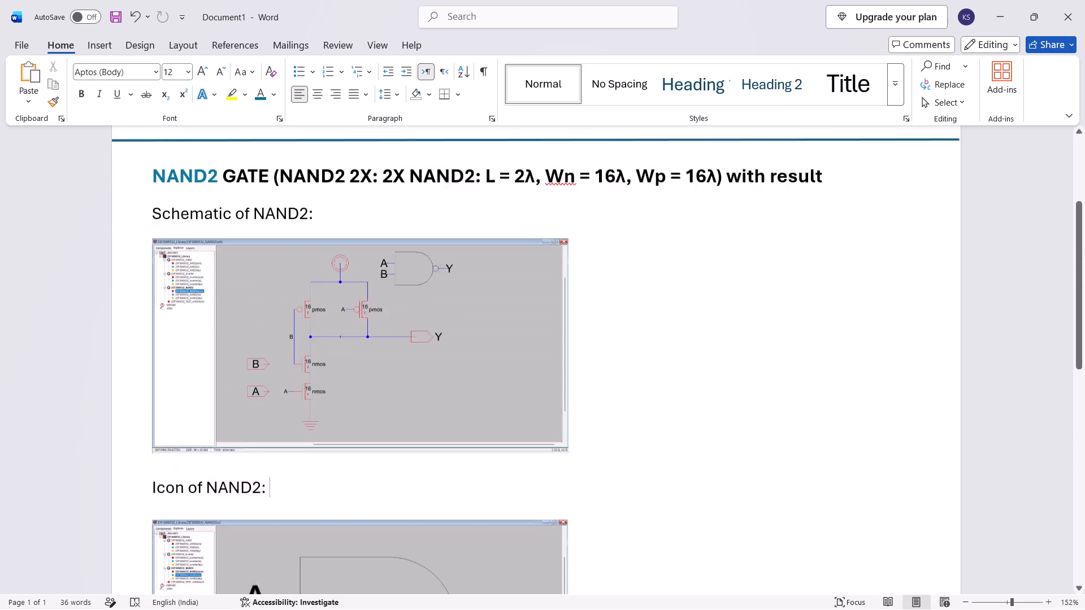
pyautogui.scroll(1, 683, 400)
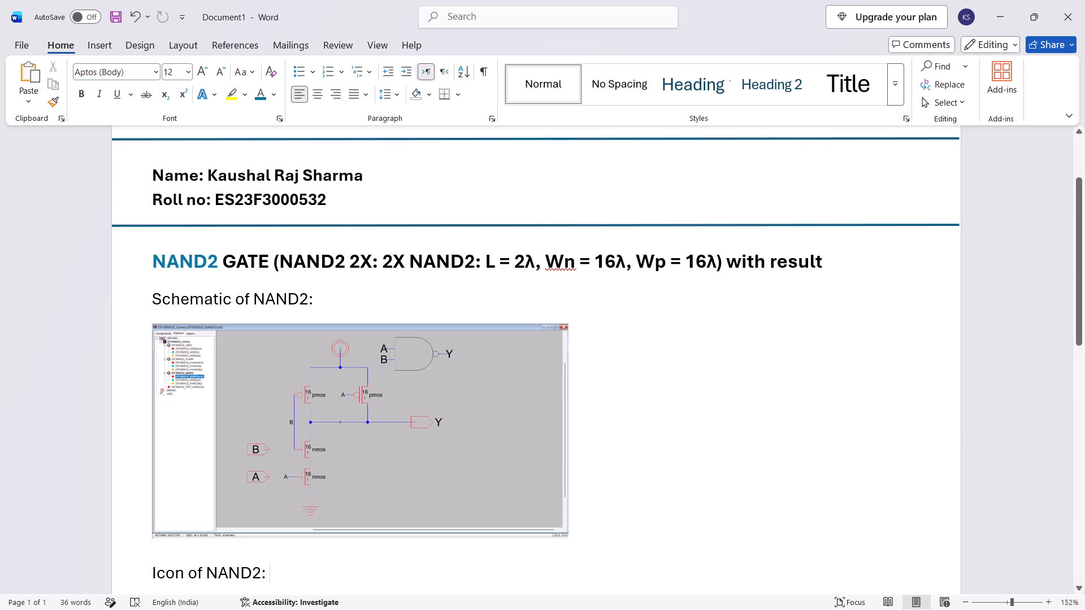
pyautogui.click(453, 399)
pyautogui.scroll(-1, 567, 403)
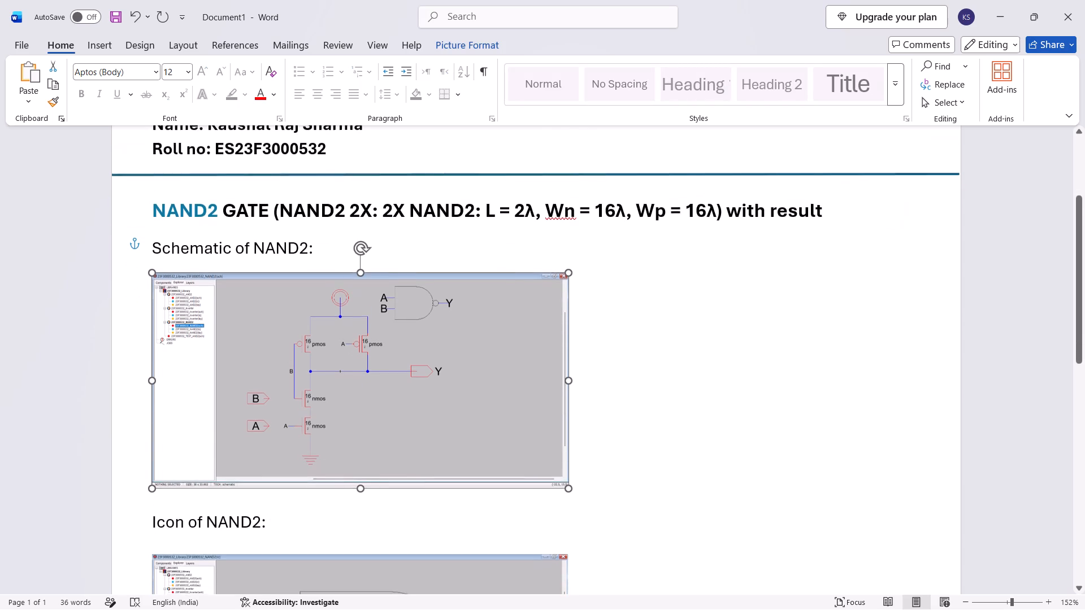
pyautogui.scroll(-4, 566, 435)
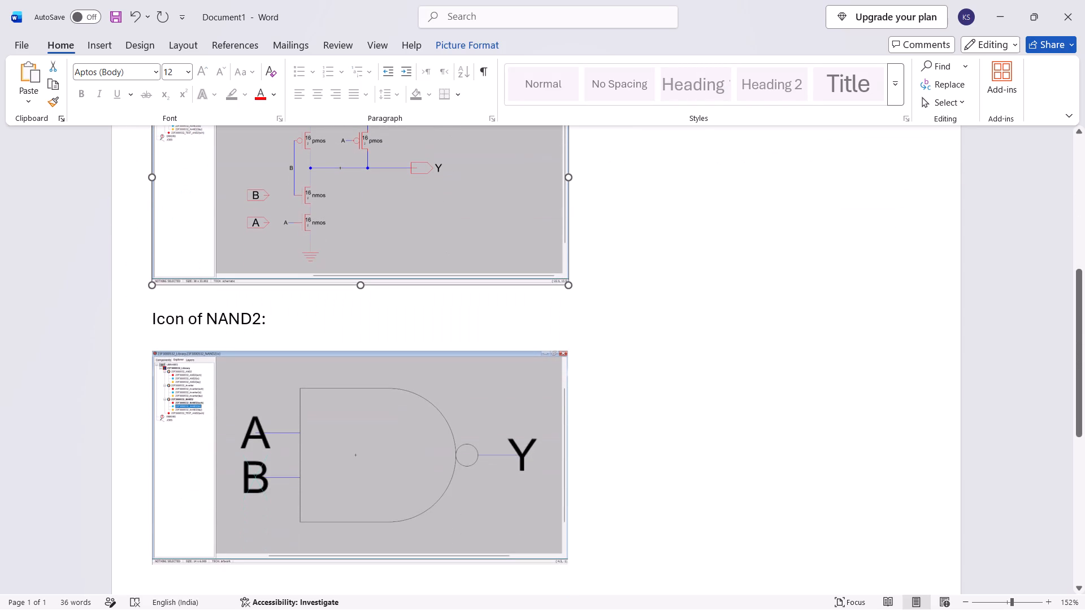
pyautogui.scroll(2, 563, 400)
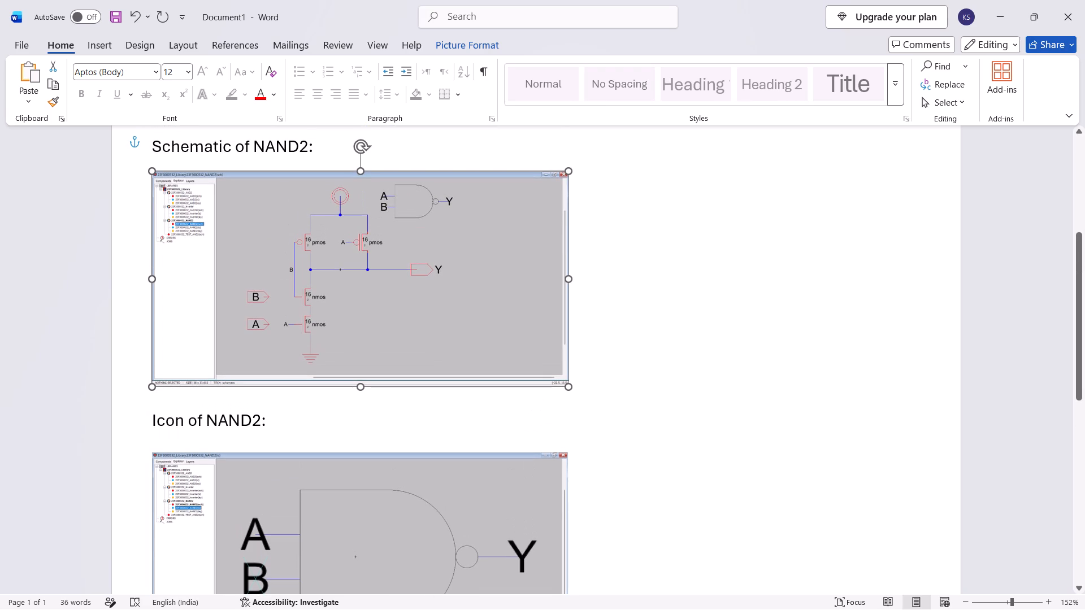
pyautogui.scroll(-2, 562, 398)
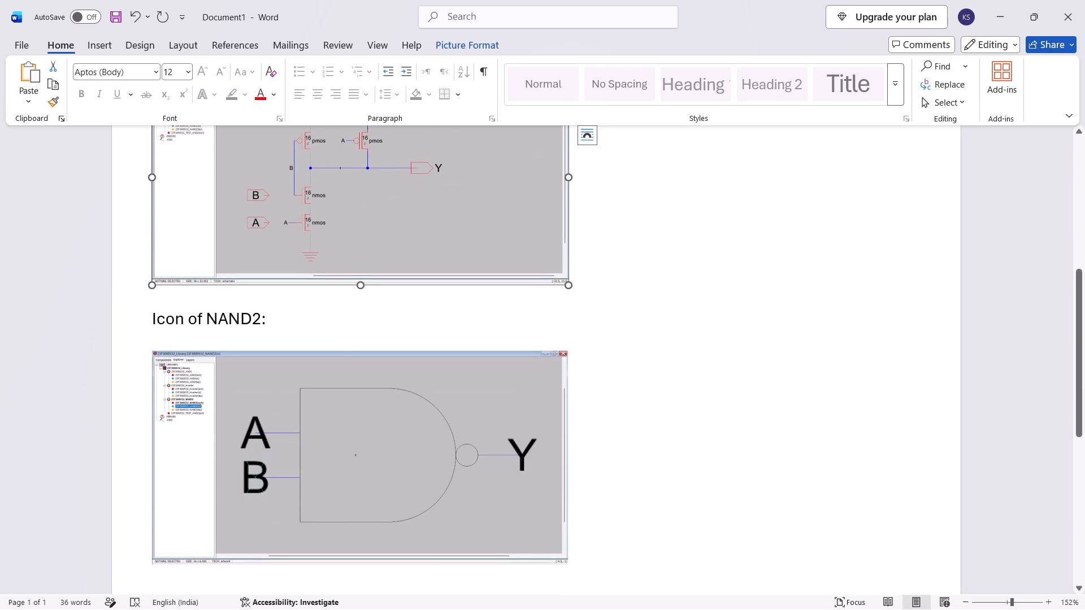
pyautogui.scroll(2, 520, 466)
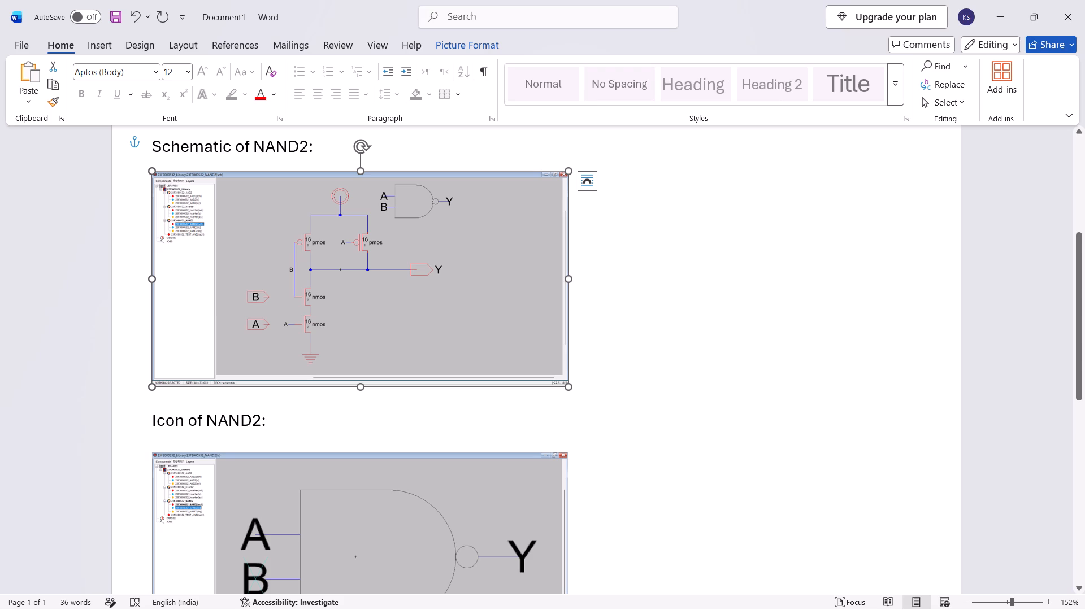
# Change the page orientation to landscape.
pyautogui.click(110, 50)
pyautogui.click(133, 49)
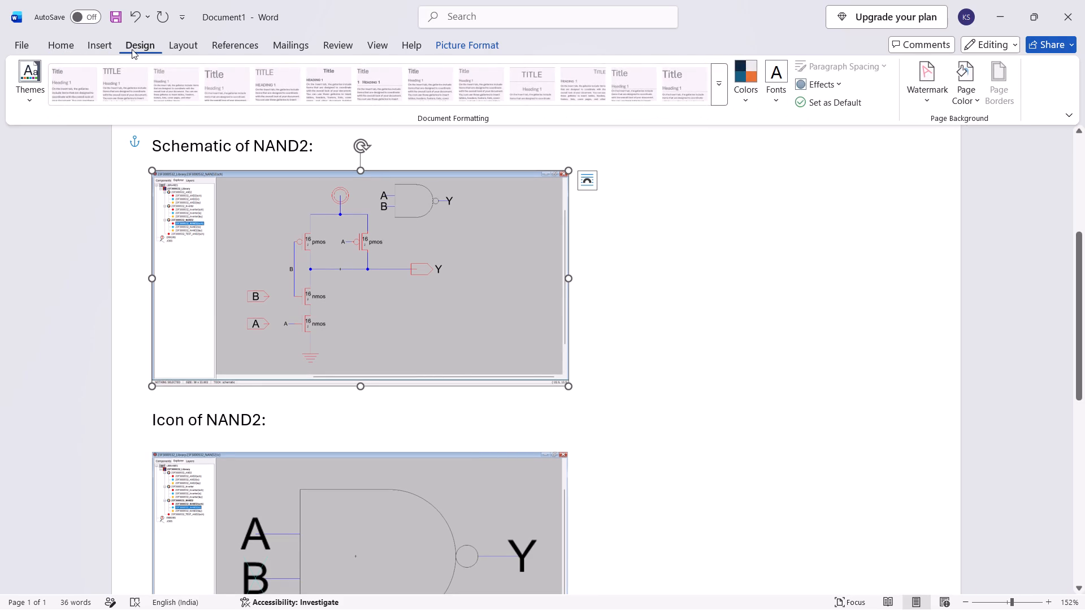
pyautogui.click(113, 48)
pyautogui.click(185, 51)
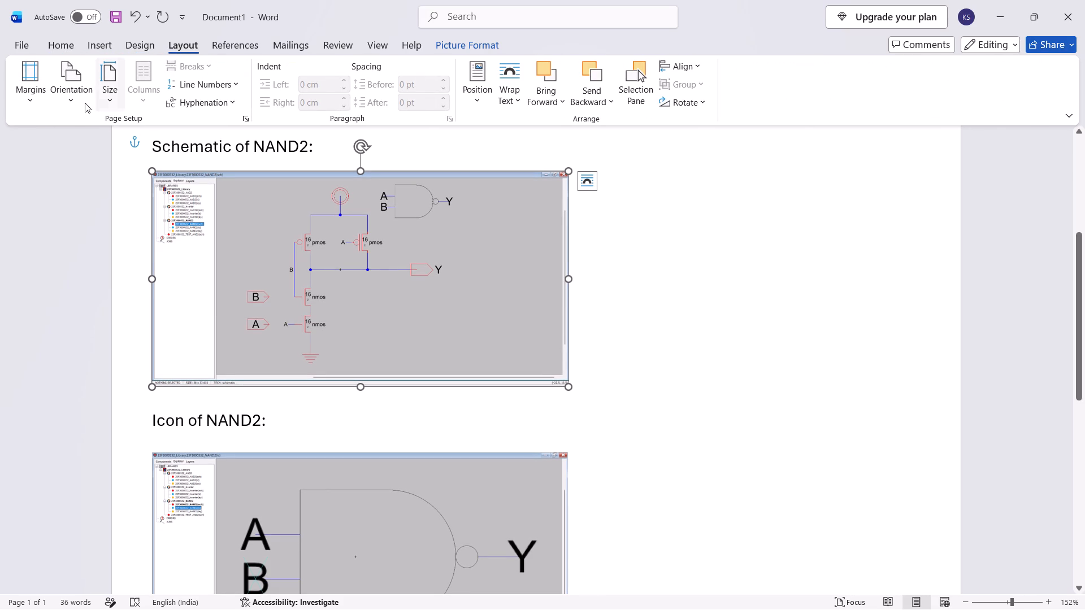
pyautogui.click(85, 103)
pyautogui.moveTo(94, 146); pyautogui.dragTo(95, 154)
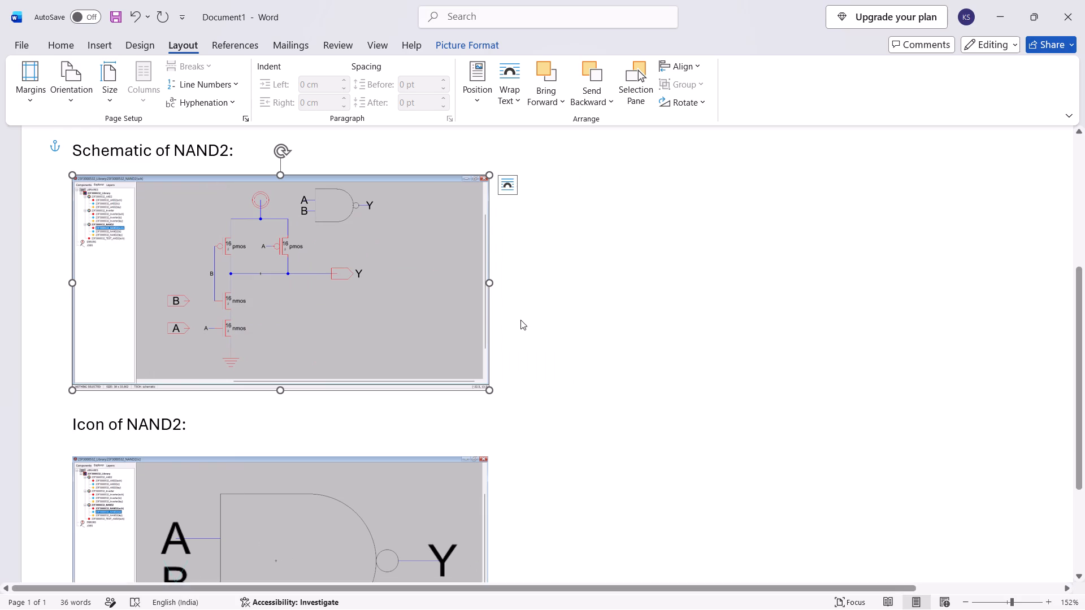
# Extend the horizontal line beneath "Project Assignment – 1" to the page's right edge and straighten it as level as possible.
pyautogui.scroll(6, 520, 320)
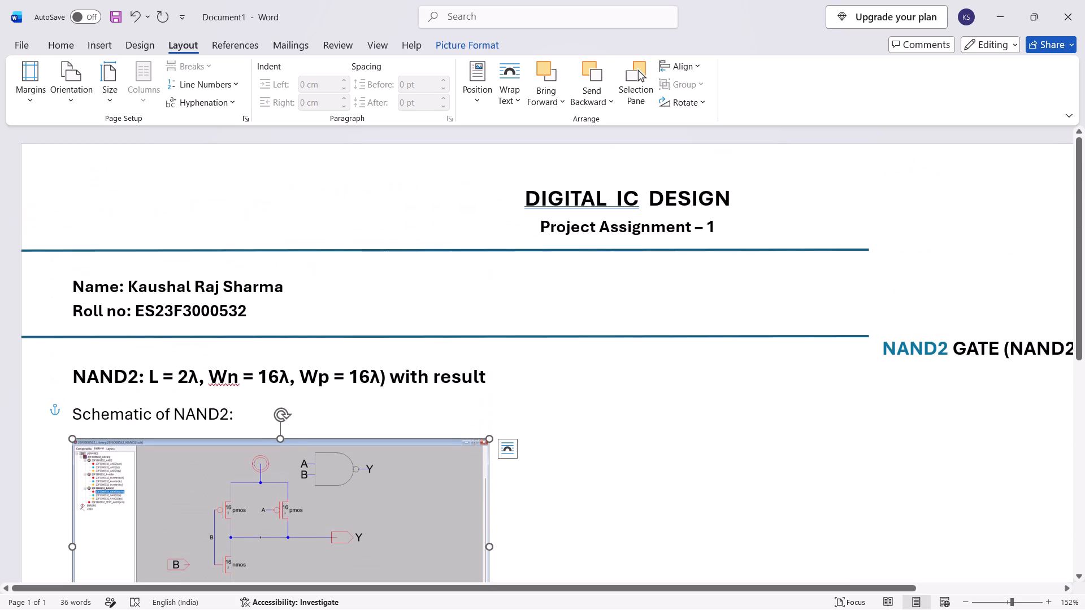
pyautogui.keyDown('ctrl'); pyautogui.scroll(-5, 602, 318); pyautogui.keyUp('ctrl')
pyautogui.scroll(-2, 602, 318)
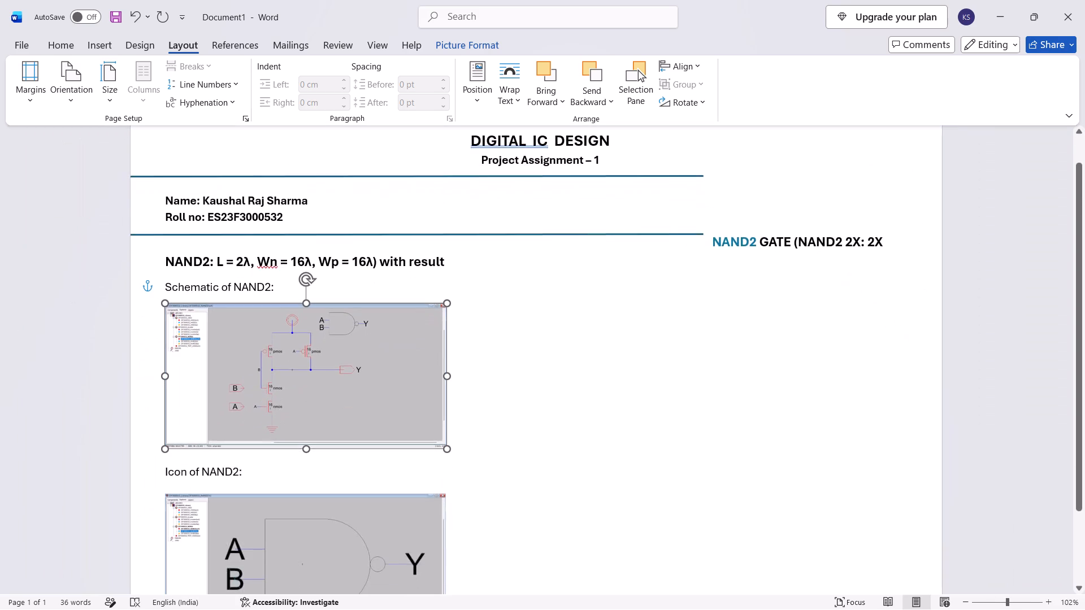
pyautogui.scroll(2, 644, 287)
pyautogui.click(684, 211)
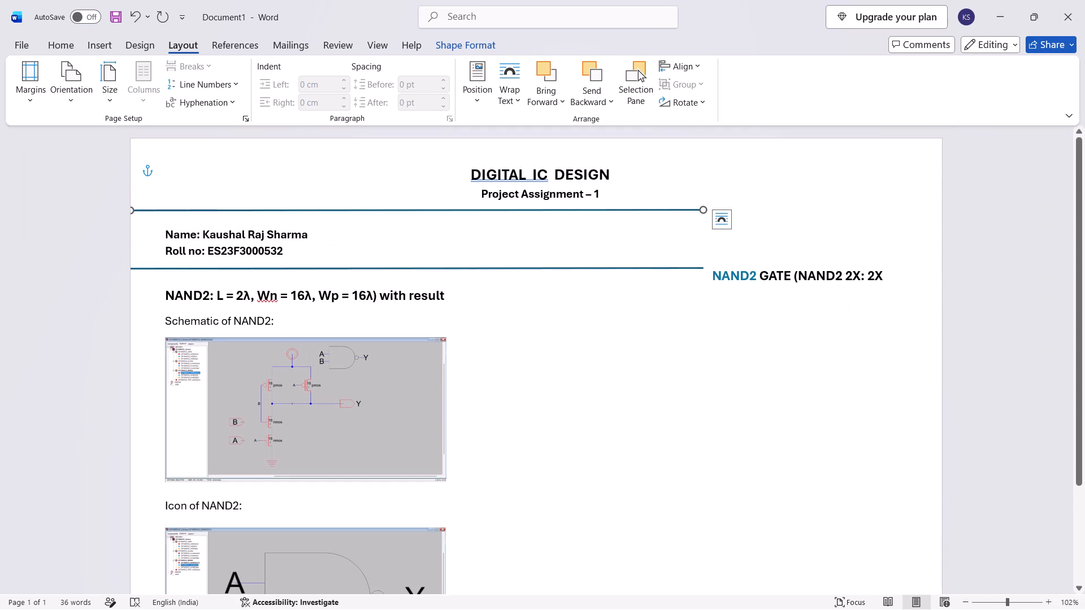
pyautogui.moveTo(706, 209); pyautogui.dragTo(943, 212)
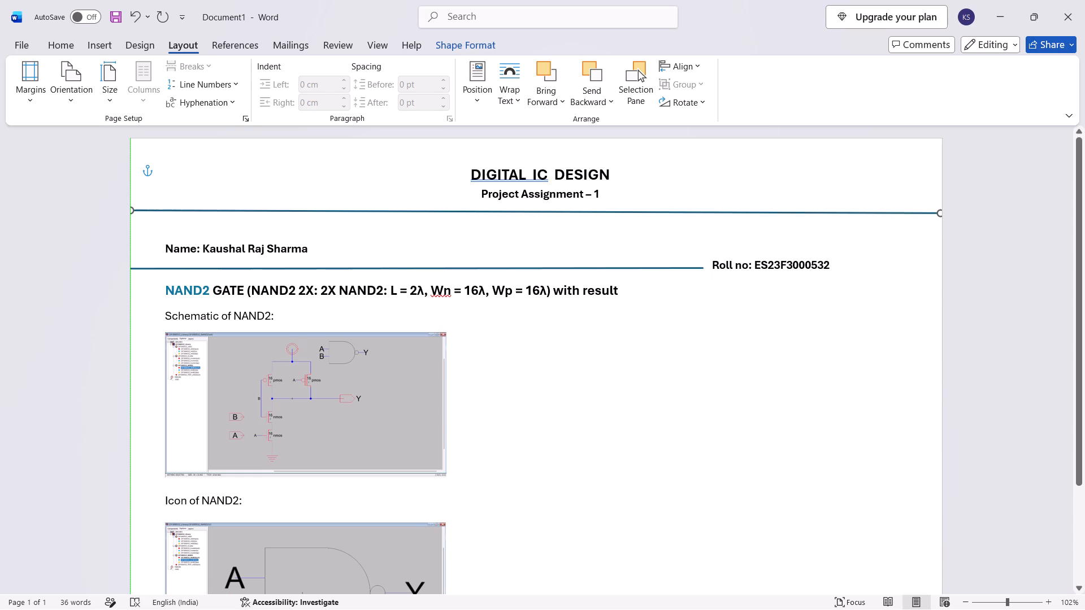
pyautogui.moveTo(943, 212); pyautogui.dragTo(944, 212)
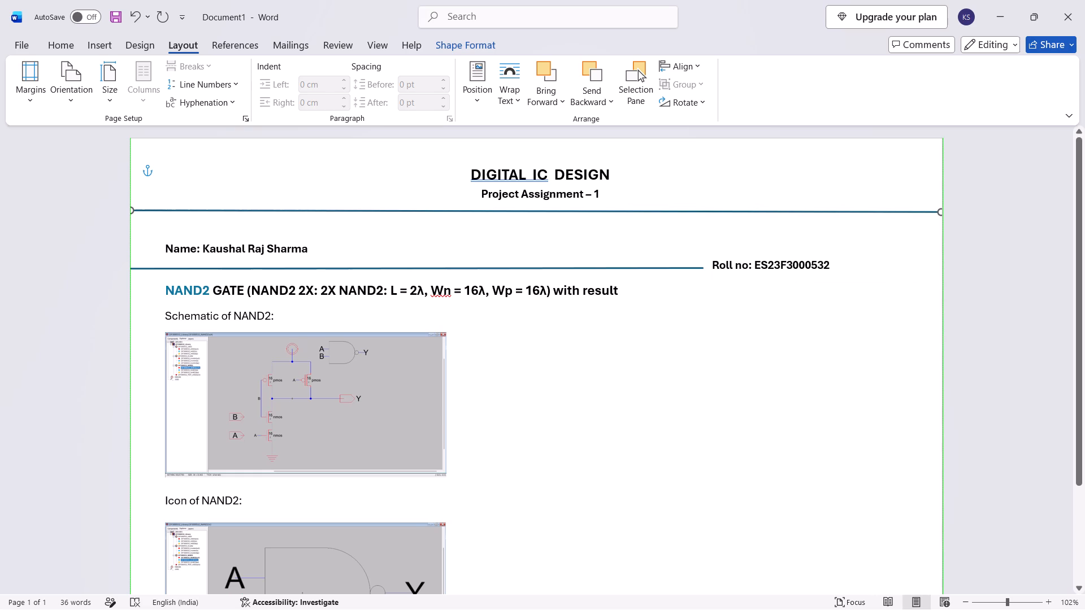
pyautogui.moveTo(944, 212); pyautogui.dragTo(944, 208)
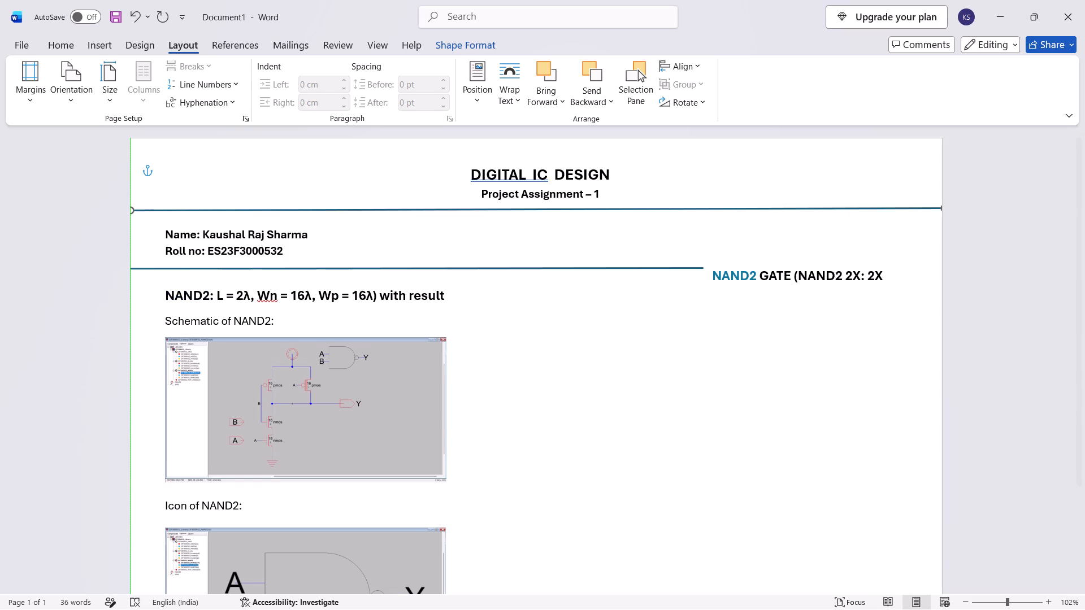
pyautogui.moveTo(944, 208); pyautogui.dragTo(944, 210)
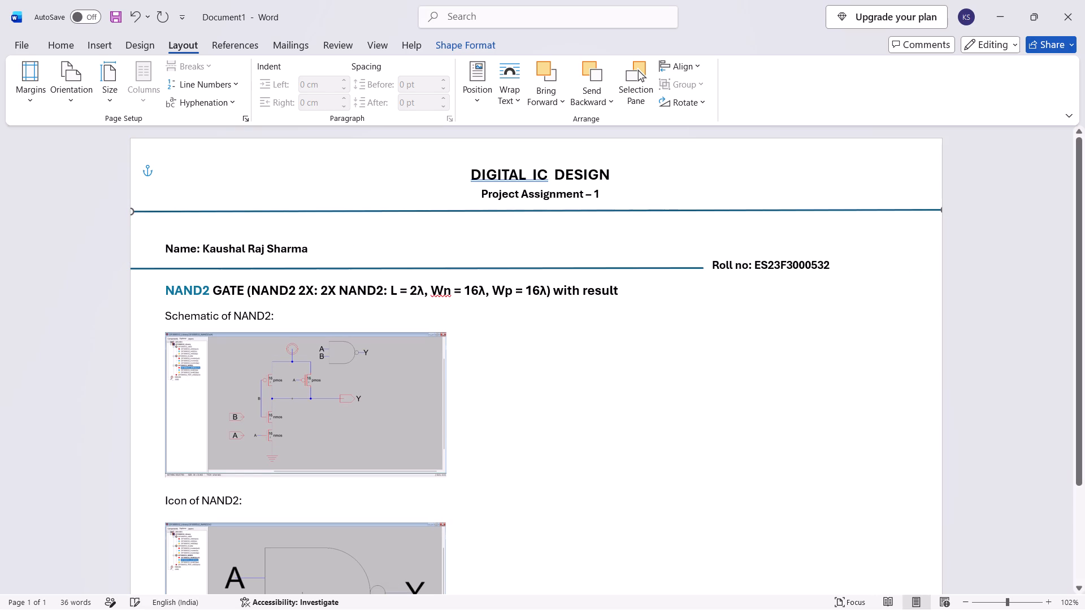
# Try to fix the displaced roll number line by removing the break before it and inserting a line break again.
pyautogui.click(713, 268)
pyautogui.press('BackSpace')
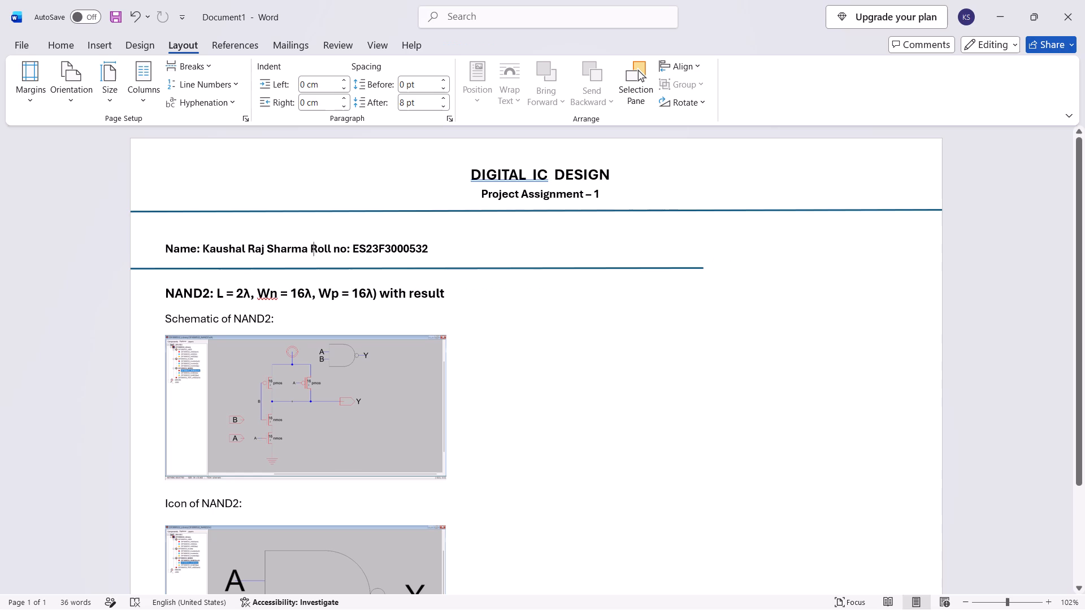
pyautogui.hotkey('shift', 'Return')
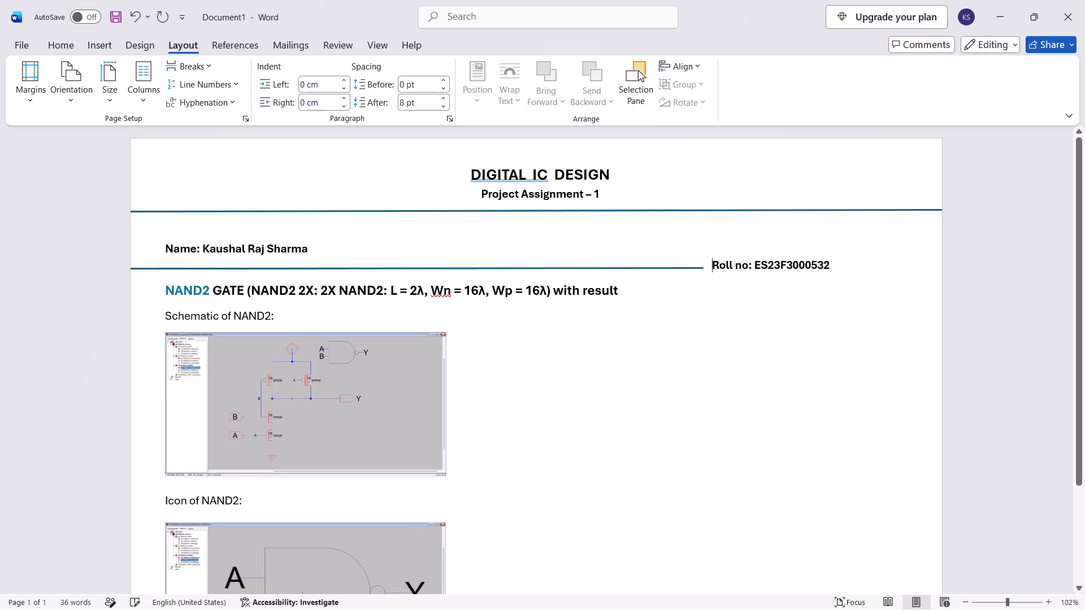
# Move the second horizontal line down below the roll number and extend it to the page's right edge.
pyautogui.click(687, 268)
pyautogui.moveTo(632, 269); pyautogui.dragTo(632, 280)
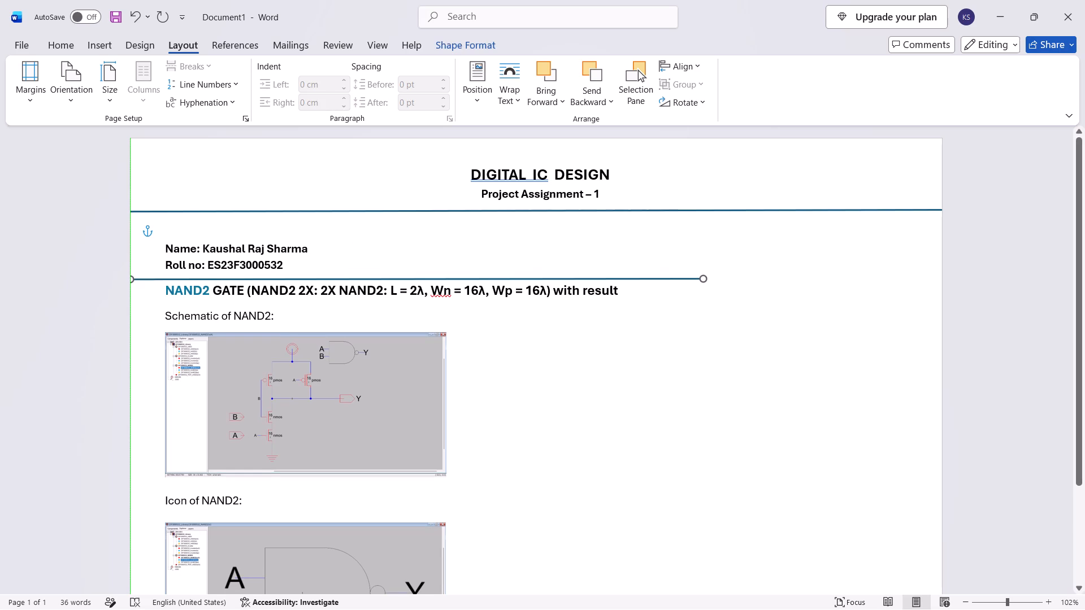
pyautogui.moveTo(632, 280); pyautogui.dragTo(633, 276)
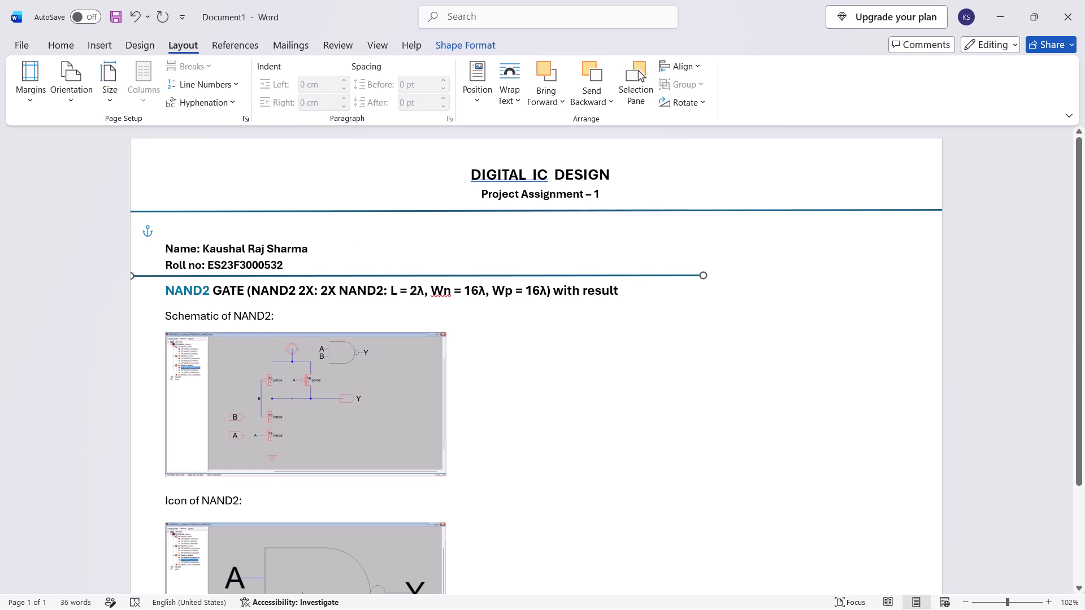
pyautogui.moveTo(705, 273); pyautogui.dragTo(915, 281)
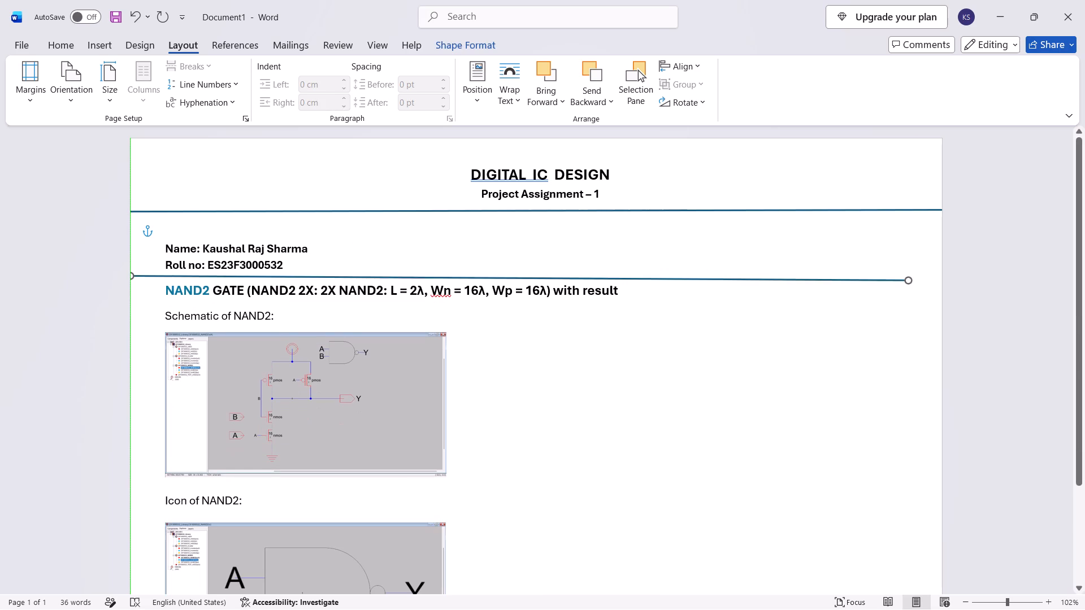
pyautogui.moveTo(915, 281); pyautogui.dragTo(939, 272)
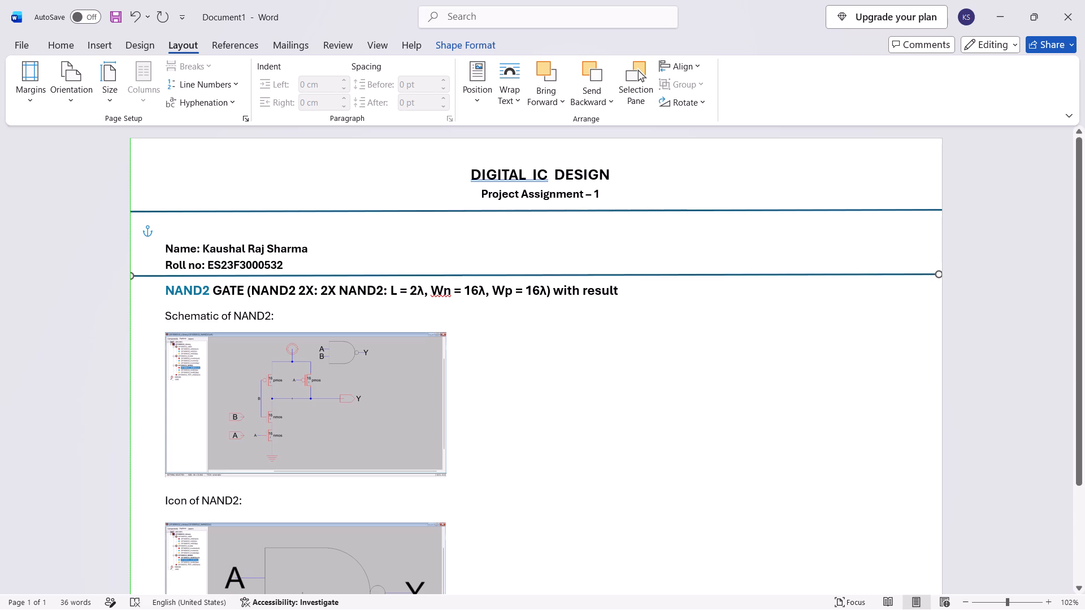
pyautogui.moveTo(939, 272); pyautogui.dragTo(947, 277)
pyautogui.click(984, 313)
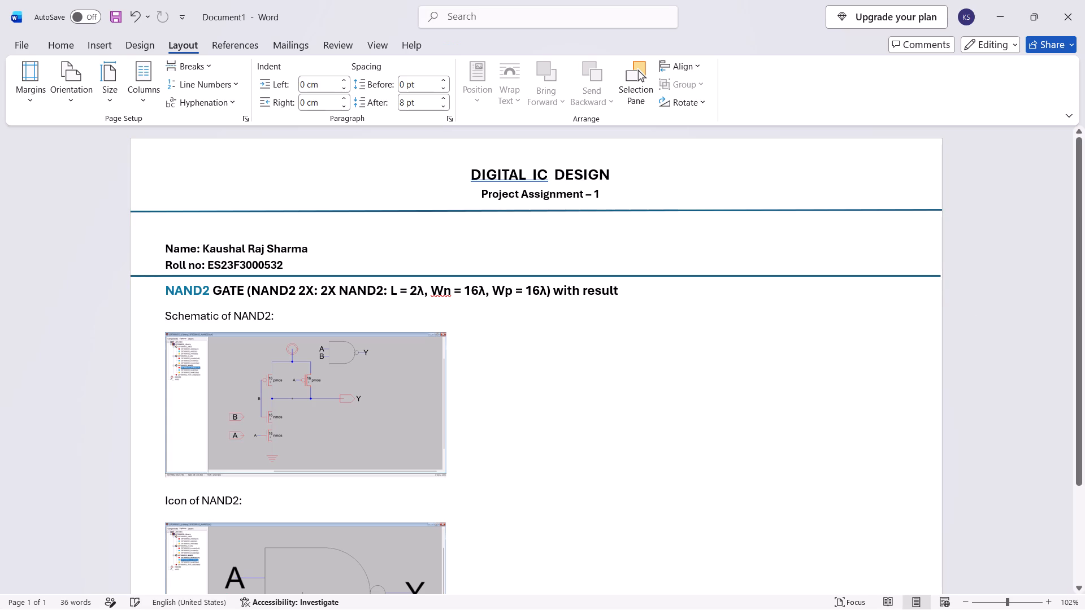
# Insert a line break before the "NAND2 GATE" heading to space it from the horizontal line above.
pyautogui.click(167, 289)
pyautogui.hotkey('shift', 'Return')
# Centre the "NAND2 GATE (NAND2 2X: 2X NAND2: L = 2λ, Wn = 16λ, Wp = 16λ) with result" heading.
pyautogui.scroll(-6, 225, 323)
pyautogui.scroll(-3, 350, 402)
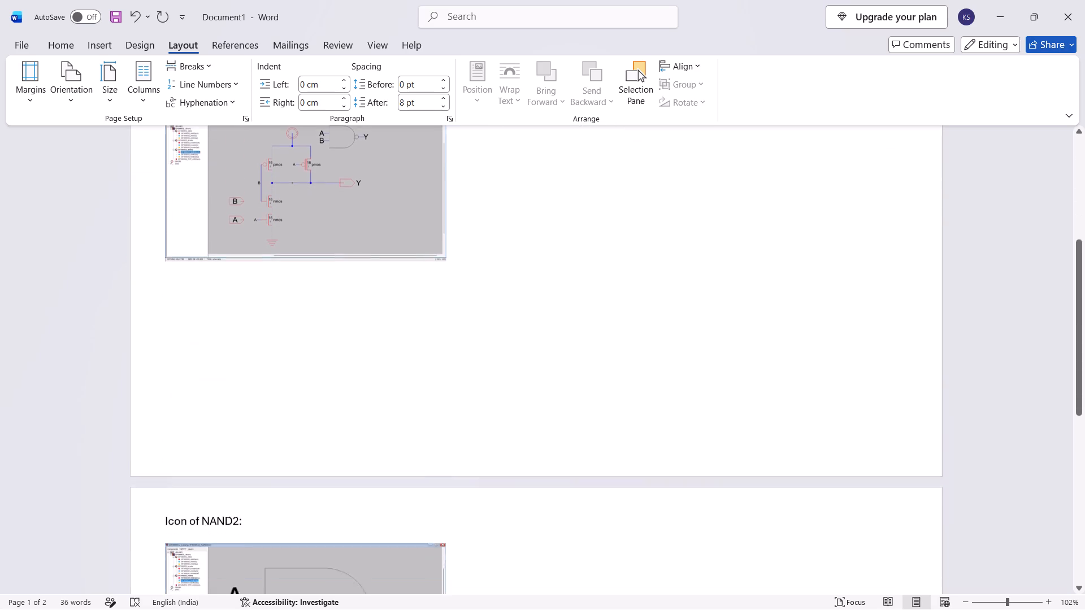
pyautogui.scroll(-2, 189, 444)
pyautogui.scroll(5, 327, 467)
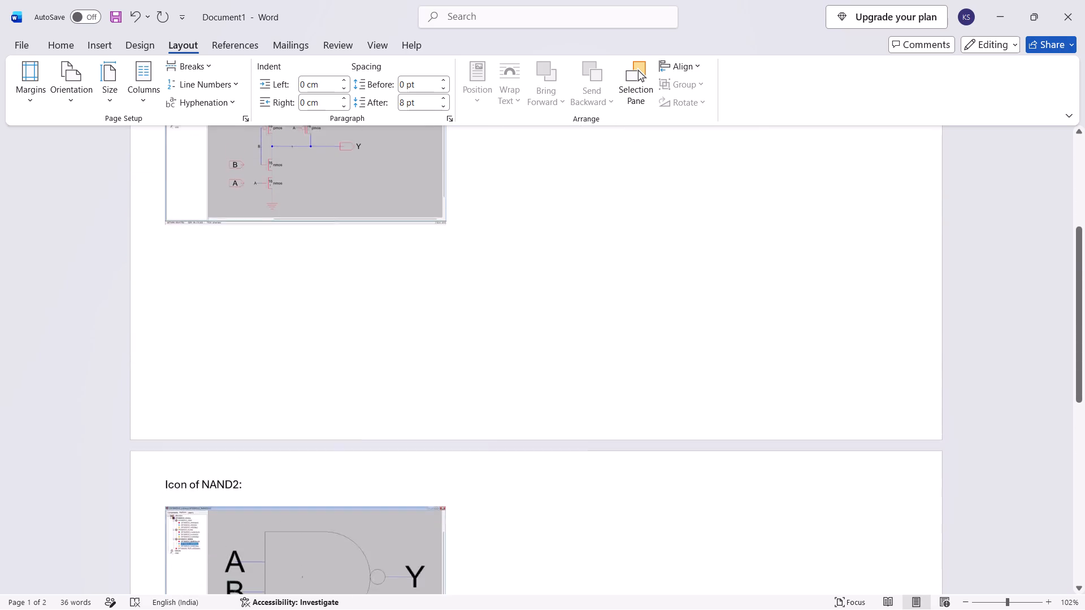
pyautogui.scroll(5, 328, 467)
pyautogui.click(510, 310)
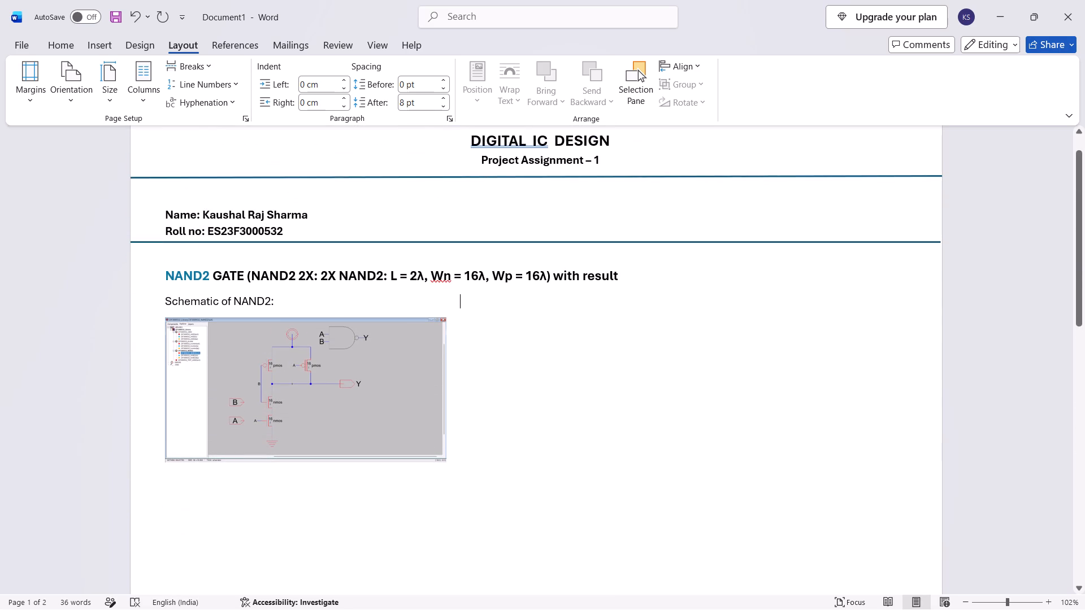
pyautogui.moveTo(171, 273); pyautogui.dragTo(584, 291)
pyautogui.click(642, 298)
pyautogui.moveTo(633, 284); pyautogui.dragTo(163, 271)
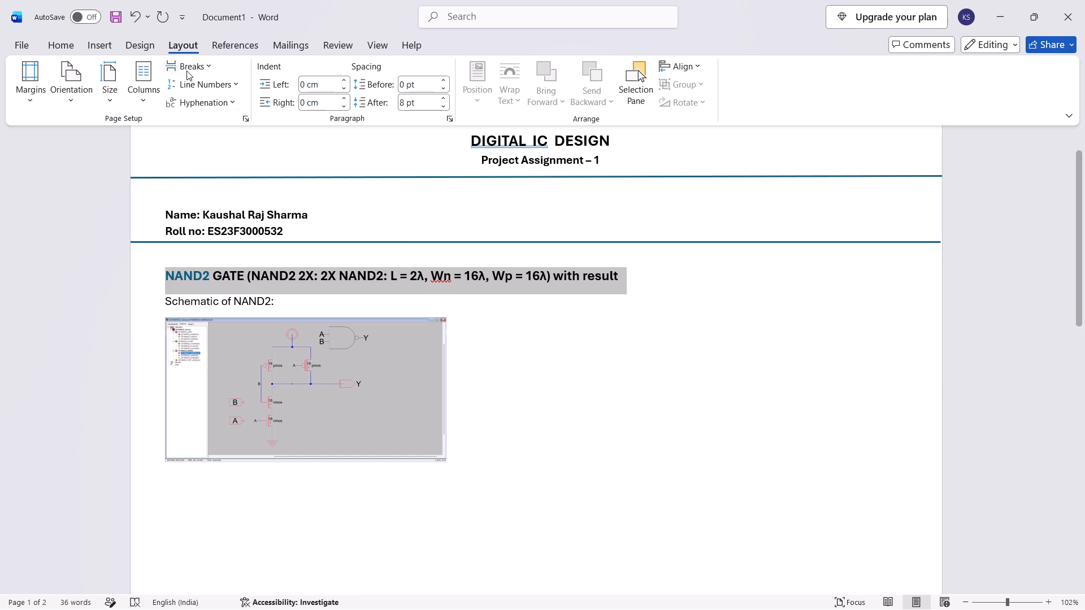
pyautogui.click(66, 51)
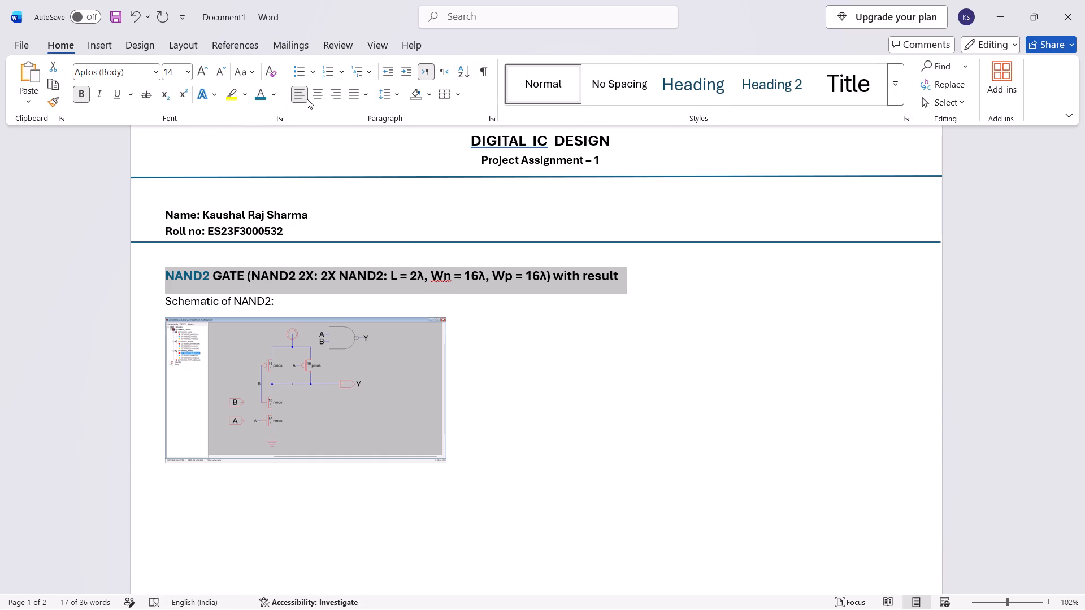
pyautogui.click(311, 99)
pyautogui.click(615, 454)
# Remove the paragraph break before "Icon of NAND2:" to pull the label and its screenshot back onto the first page.
pyautogui.scroll(2, 596, 450)
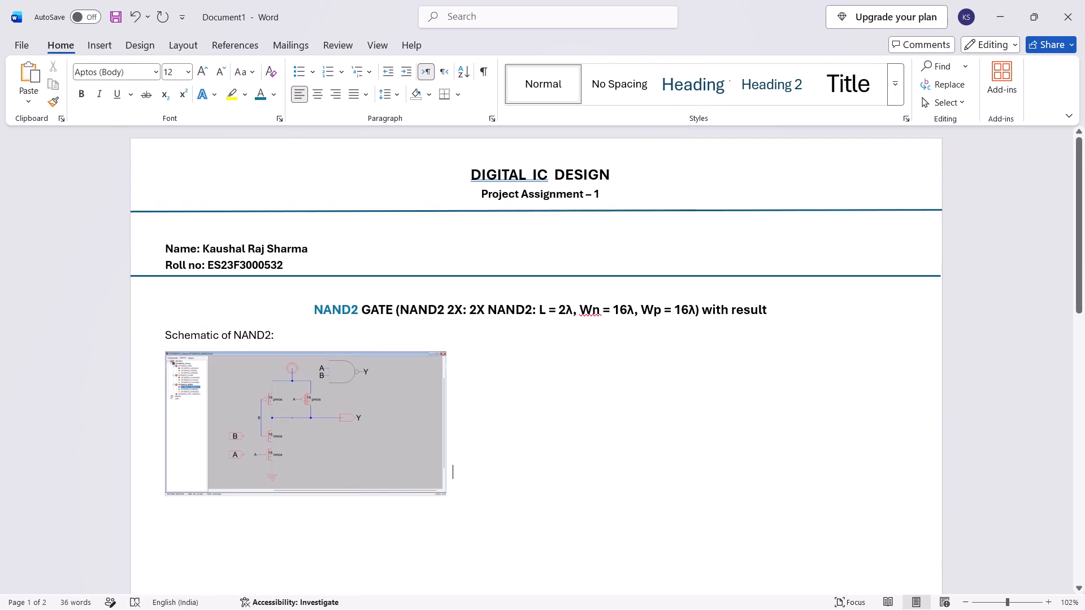
pyautogui.scroll(-1, 517, 429)
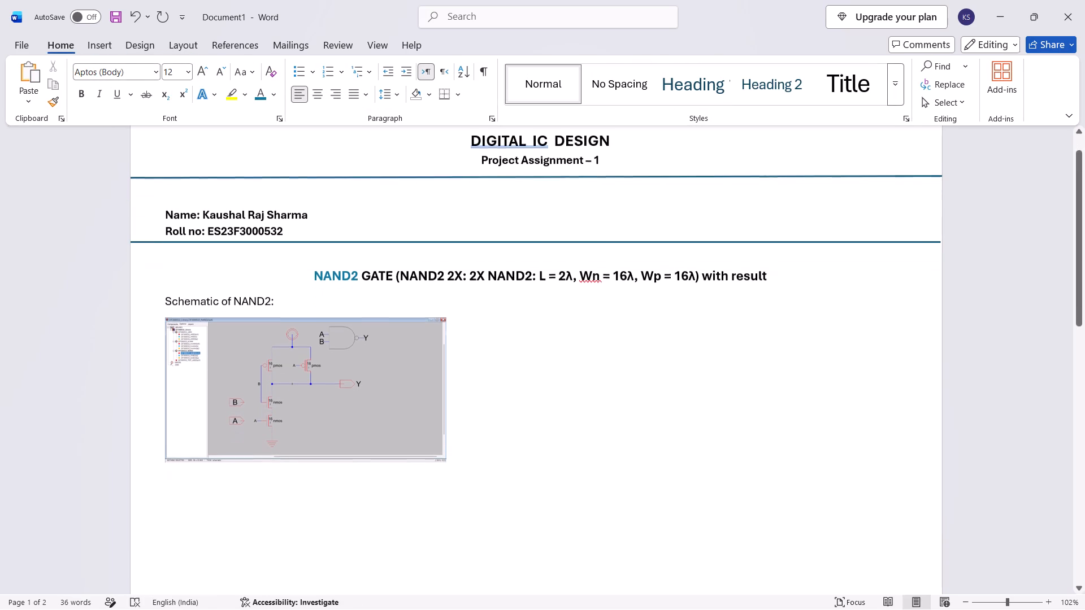
pyautogui.scroll(2, 516, 429)
pyautogui.scroll(-8, 511, 430)
pyautogui.click(274, 551)
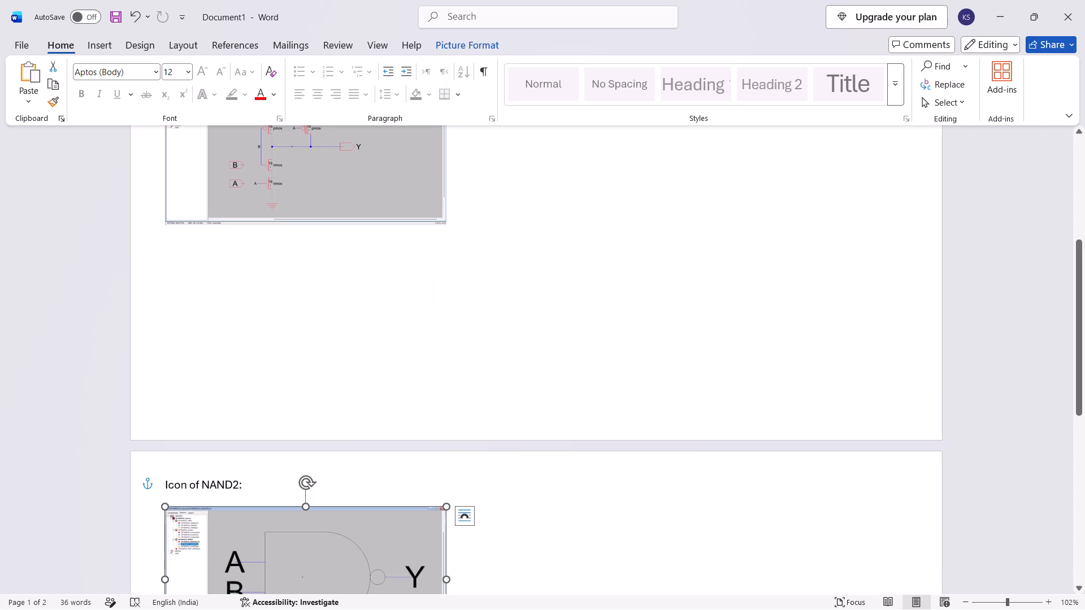
pyautogui.click(167, 485)
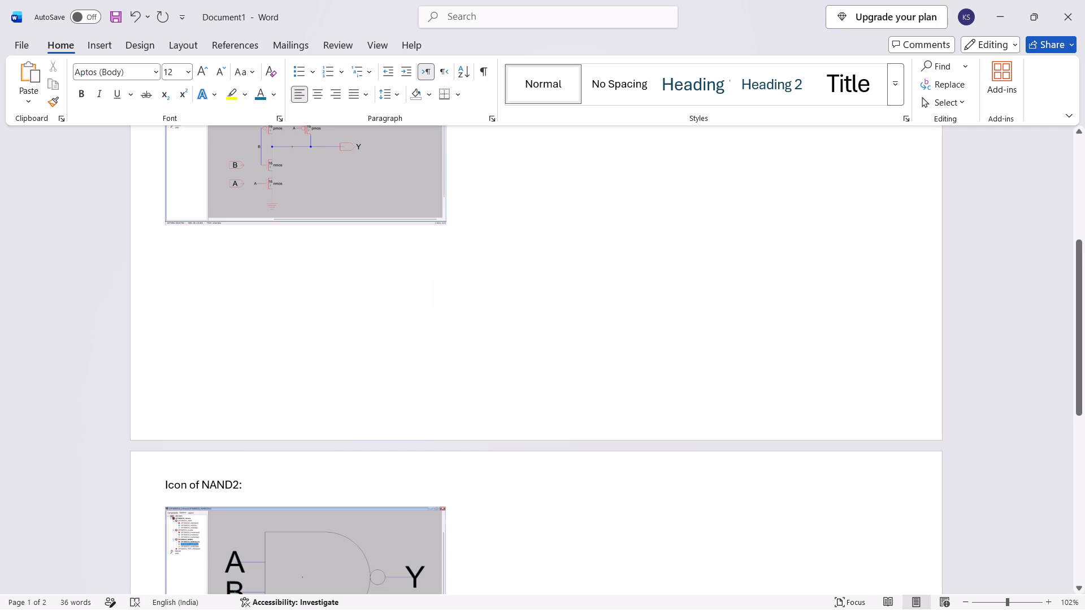
pyautogui.click(165, 482)
pyautogui.press('BackSpace')
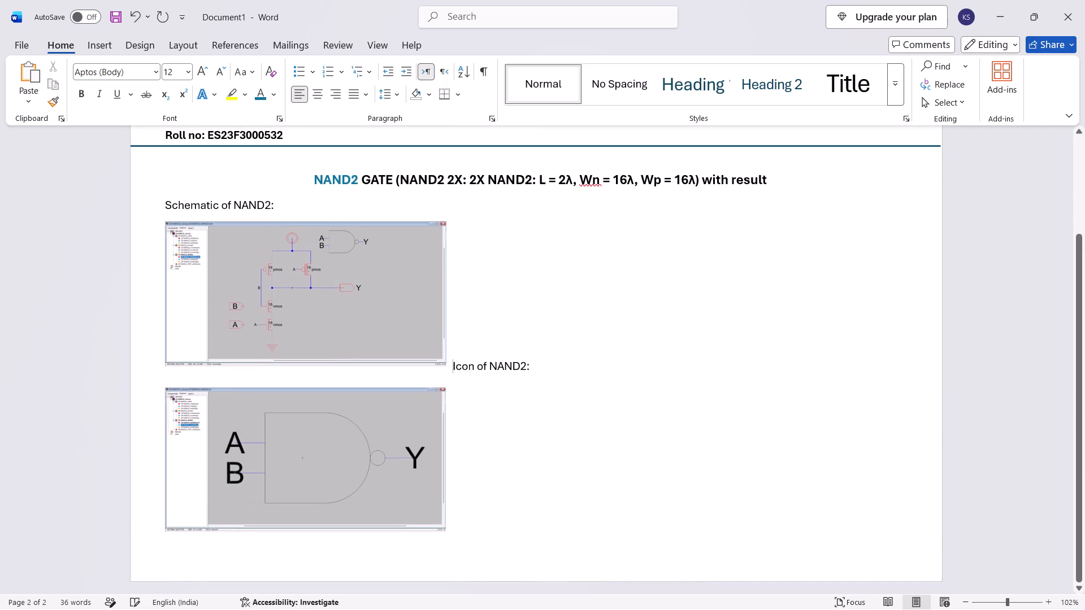
pyautogui.moveTo(455, 367); pyautogui.dragTo(524, 371)
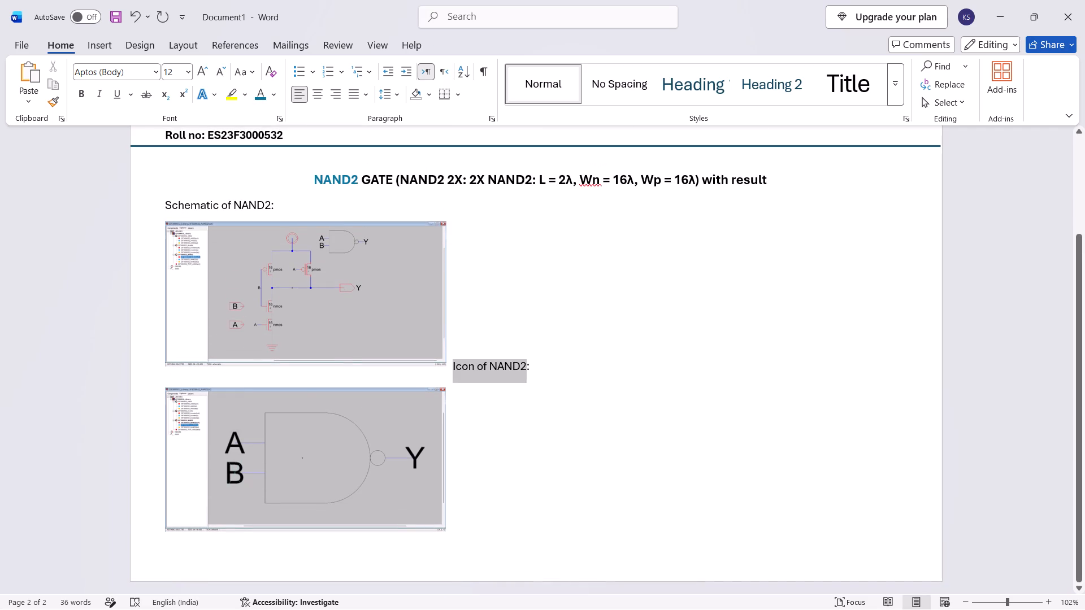
pyautogui.moveTo(524, 371); pyautogui.dragTo(530, 373)
pyautogui.click(546, 387)
# Move the NAND2 icon screenshot to the right side of the page, level with the schematic screenshot.
pyautogui.click(221, 482)
pyautogui.moveTo(237, 499); pyautogui.dragTo(683, 339)
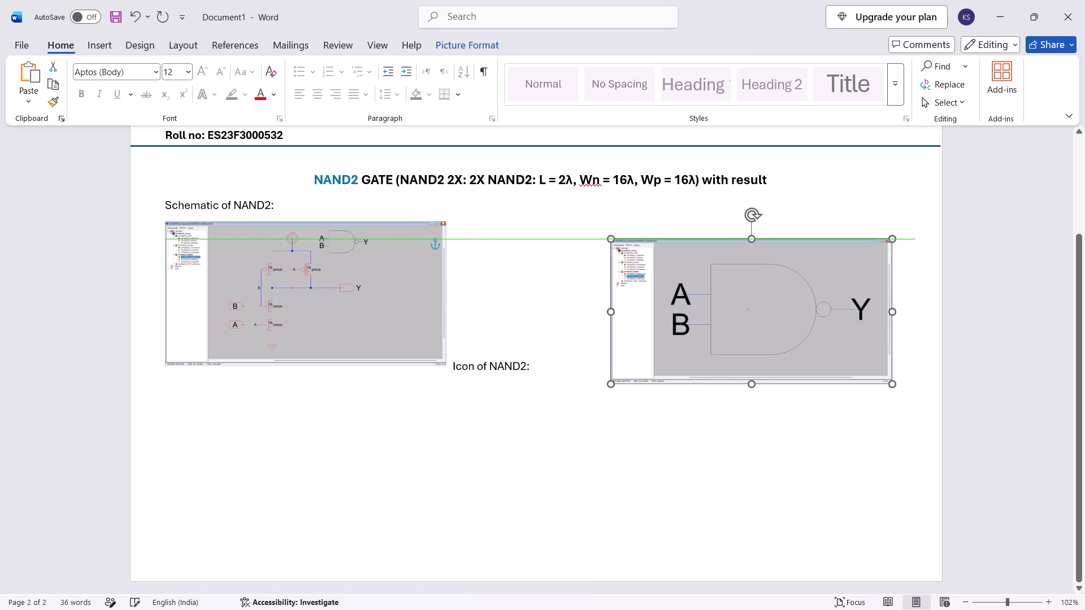
pyautogui.moveTo(683, 339); pyautogui.dragTo(683, 326)
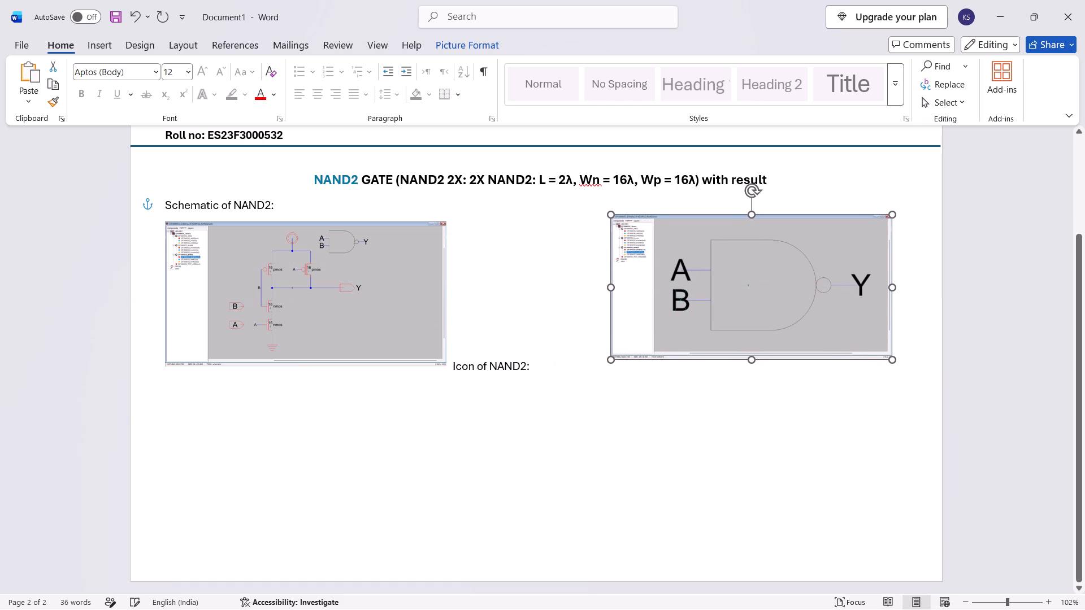
pyautogui.moveTo(683, 326); pyautogui.dragTo(683, 332)
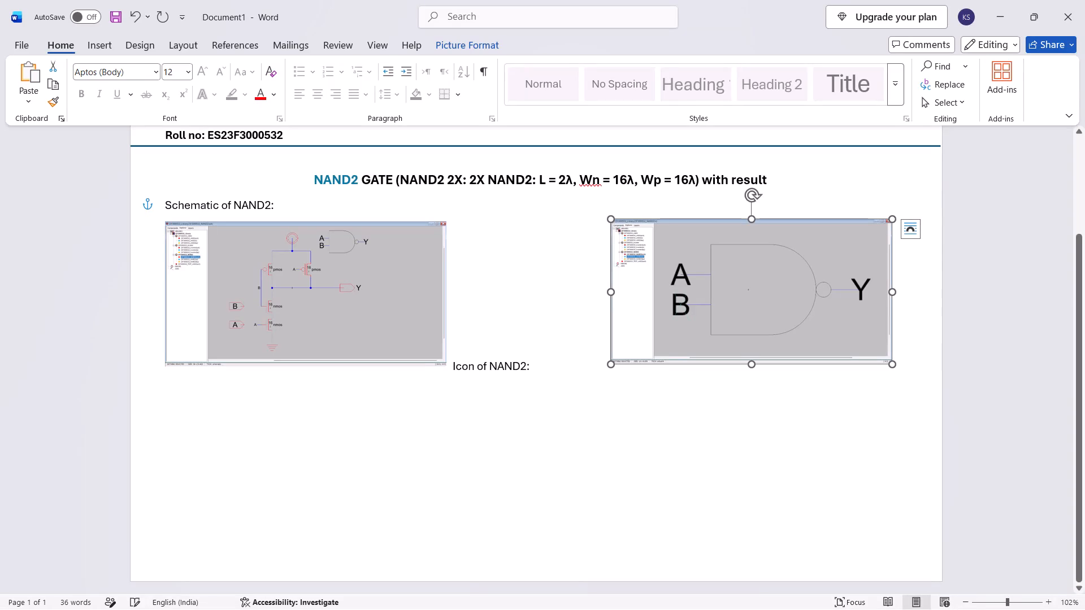
# Cut the "Icon of NAND2:" label and paste it on the same line as "Schematic of NAND2:".
pyautogui.scroll(1, 524, 393)
pyautogui.click(496, 308)
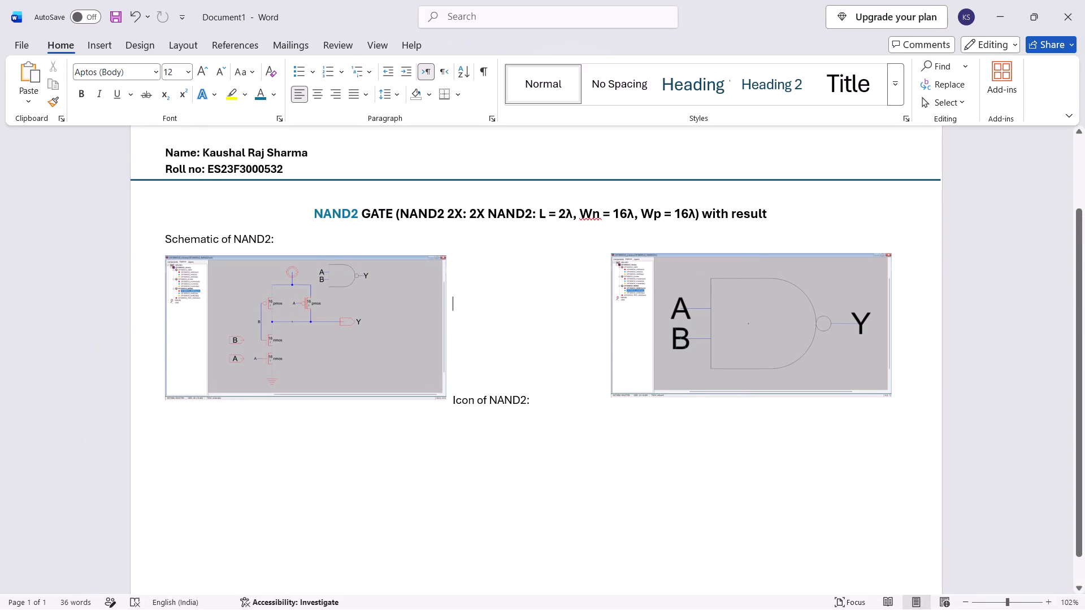
pyautogui.click(455, 402)
pyautogui.moveTo(452, 400); pyautogui.dragTo(544, 406)
pyautogui.hotkey('ctrl', 'x')
pyautogui.click(623, 247)
pyautogui.hotkey('ctrl', 'c')
pyautogui.hotkey('ctrl', 'v')
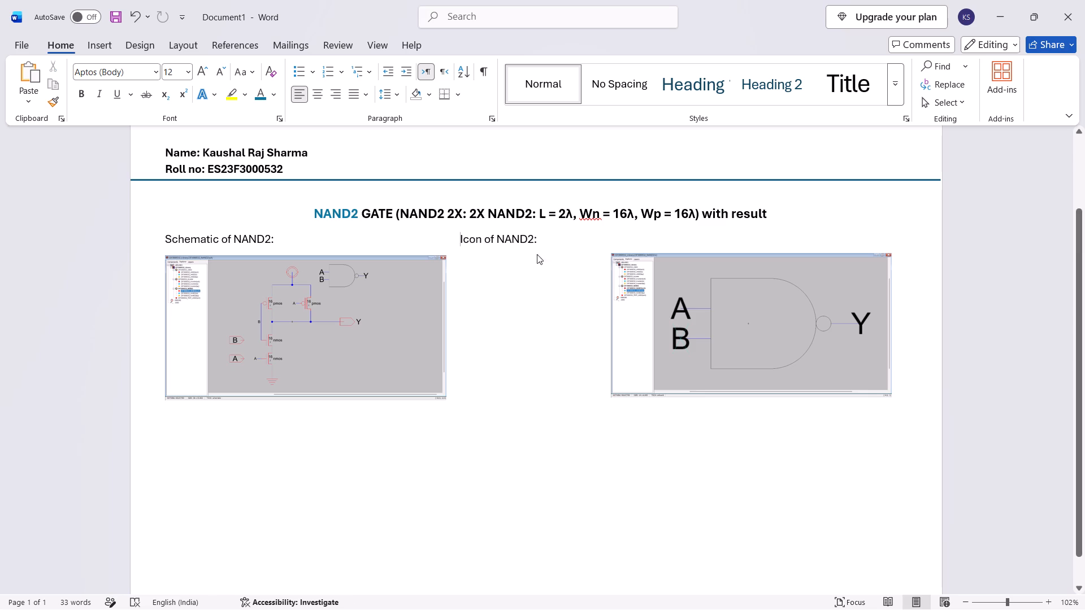
# Insert spaces before "Icon of NAND2:" until the label lines up with the left edge of the icon screenshot.
pyautogui.click(449, 245)
pyautogui.press('space')
pyautogui.press('space')
pyautogui.press('space')
pyautogui.press('space')
pyautogui.press('space')
pyautogui.press('space')
pyautogui.press('space')
pyautogui.press('space')
pyautogui.press('space')
pyautogui.press('space')
pyautogui.press('space')
pyautogui.press('space')
pyautogui.press('space')
pyautogui.press('space')
pyautogui.press('space')
pyautogui.press('space')
pyautogui.press('space')
pyautogui.press('space')
pyautogui.press('space')
pyautogui.press('space')
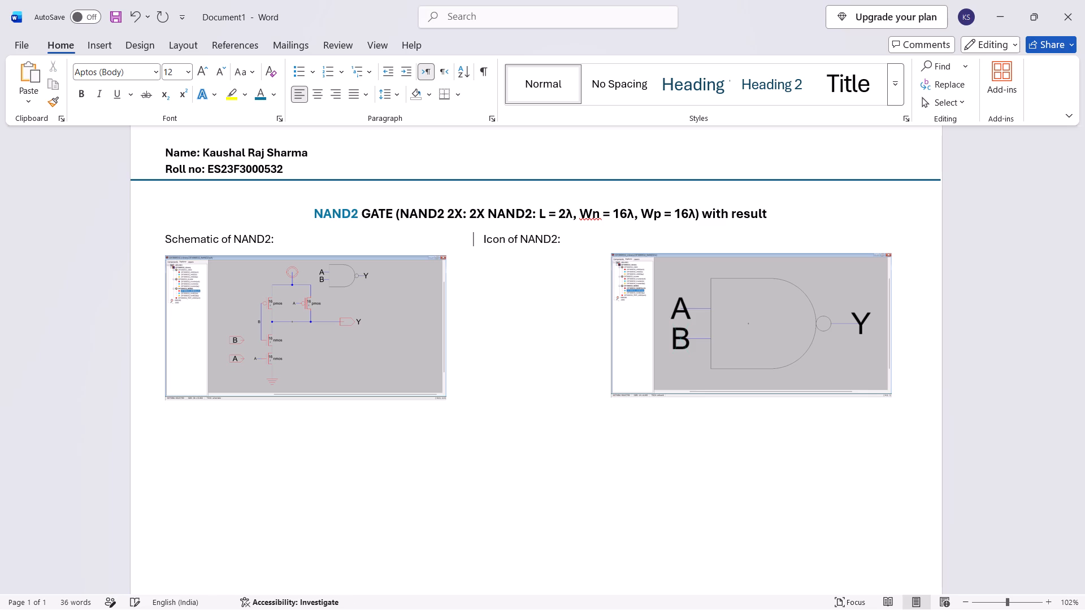
pyautogui.press('space')
pyautogui.press('space')
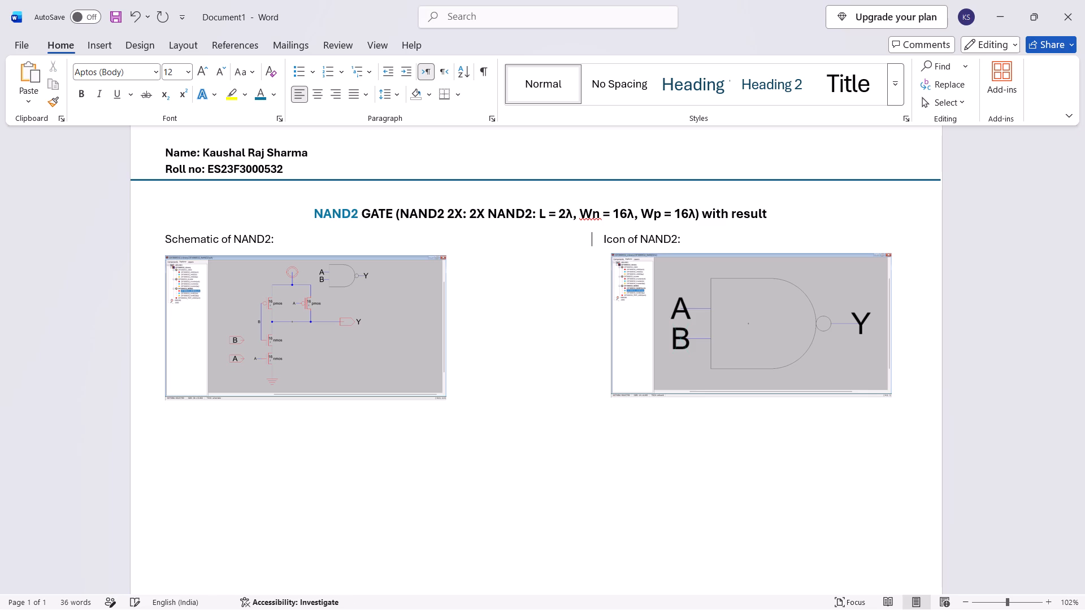
pyautogui.press('space')
pyautogui.press('space')
pyautogui.click(520, 464)
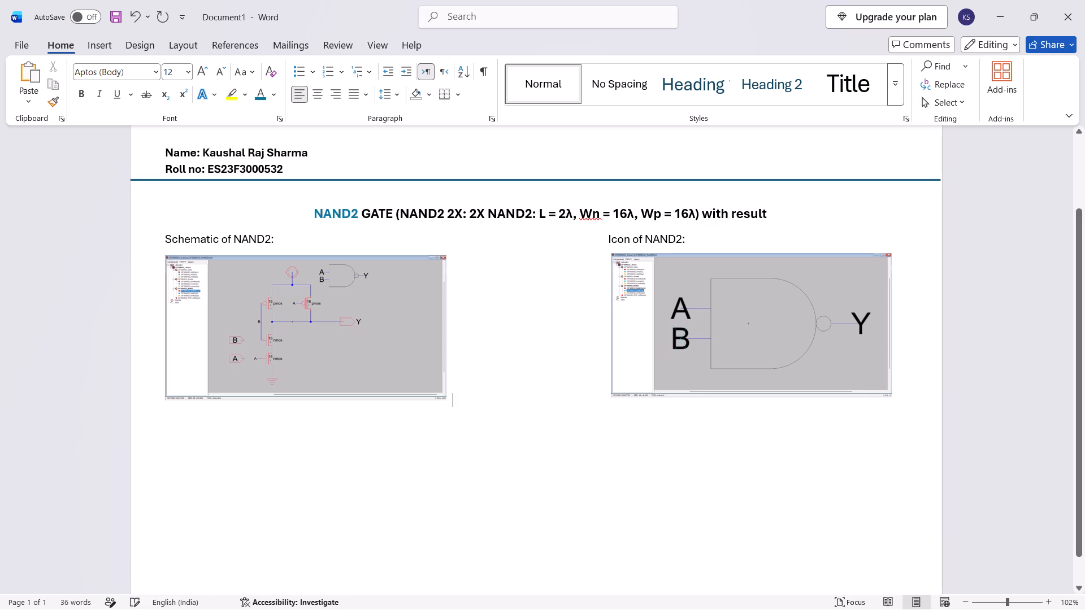
pyautogui.click(999, 401)
# Enlarge the NAND2 schematic screenshot slightly from its lower-right corner, keeping its left edge at the text margin.
pyautogui.scroll(-2, 856, 424)
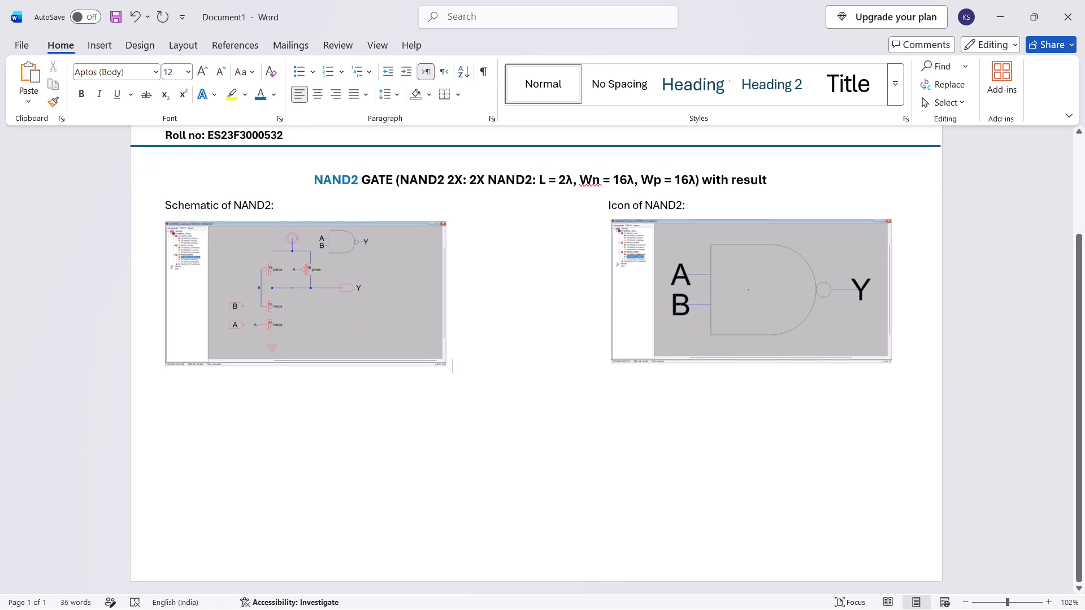
pyautogui.click(404, 317)
pyautogui.moveTo(450, 368); pyautogui.dragTo(471, 373)
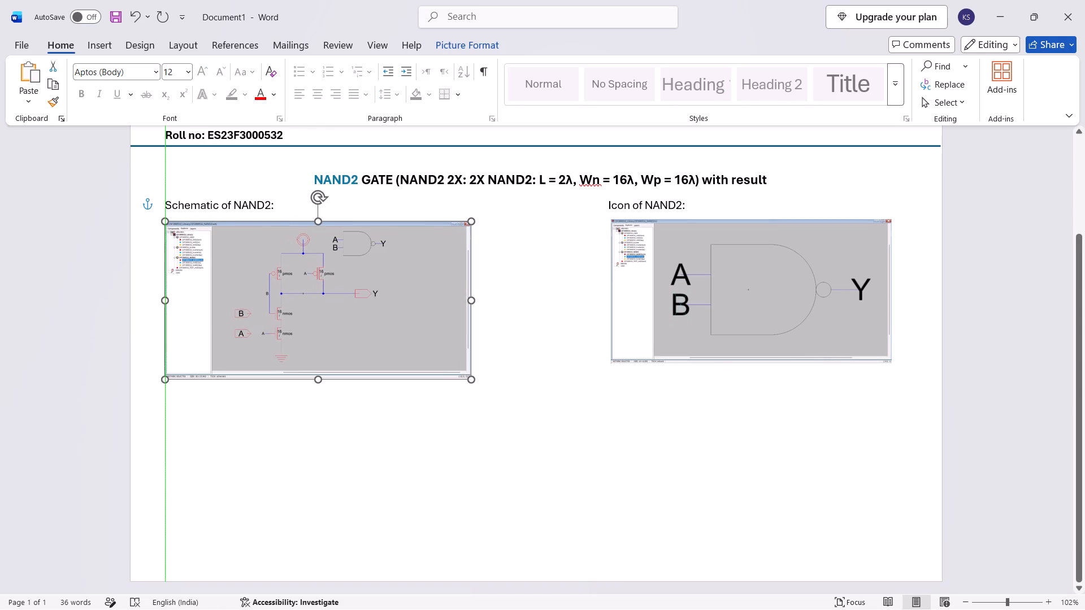
pyautogui.moveTo(471, 373); pyautogui.dragTo(476, 377)
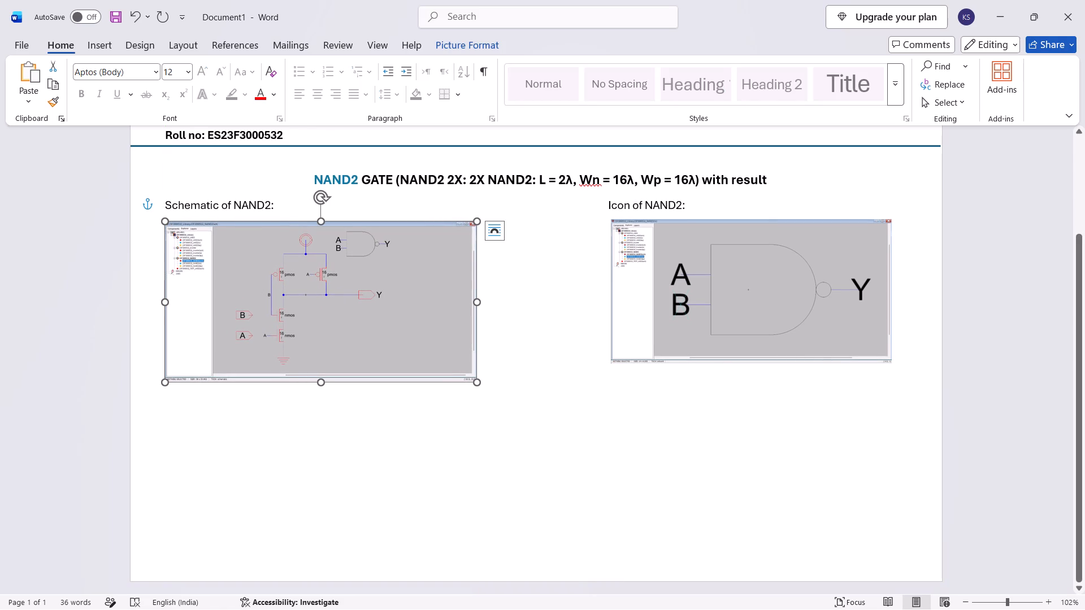
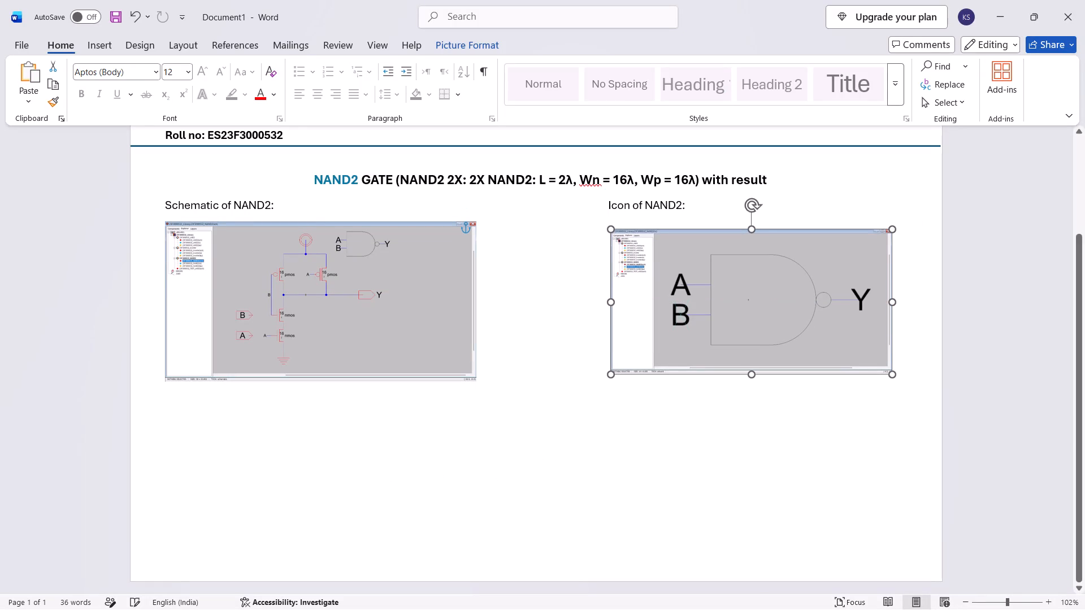
# Enlarge the NAND2 schematic screenshot from its lower-right corner until it spans just under half the page width.
pyautogui.moveTo(472, 385); pyautogui.dragTo(514, 413)
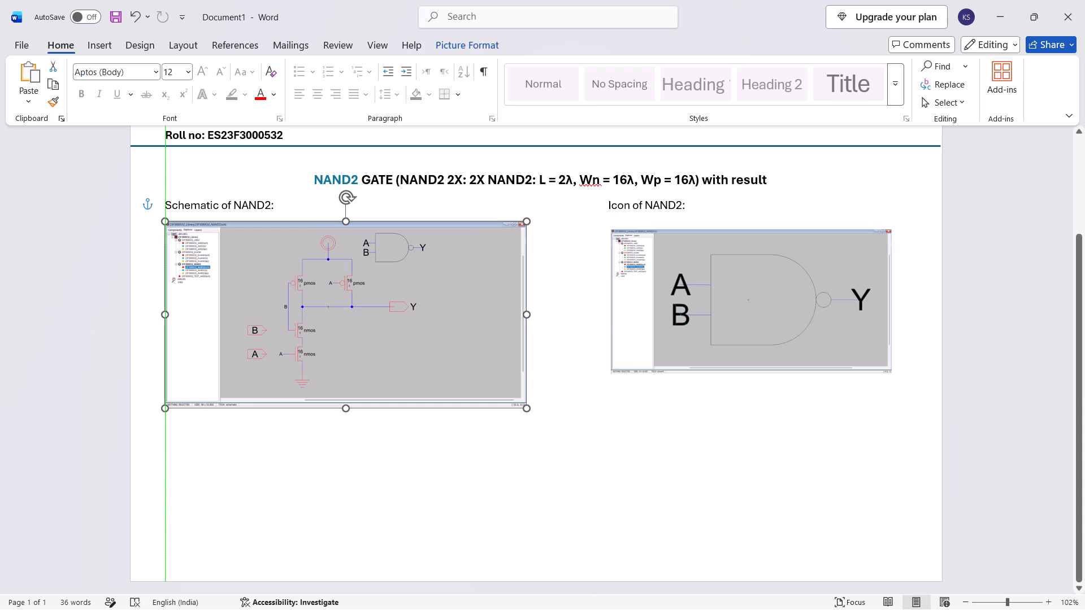
pyautogui.moveTo(514, 413); pyautogui.dragTo(515, 413)
# Enlarge the NAND2 icon screenshot and align it level with the schematic, stretching its bottom edge to nearly match the schematic's height.
pyautogui.click(663, 337)
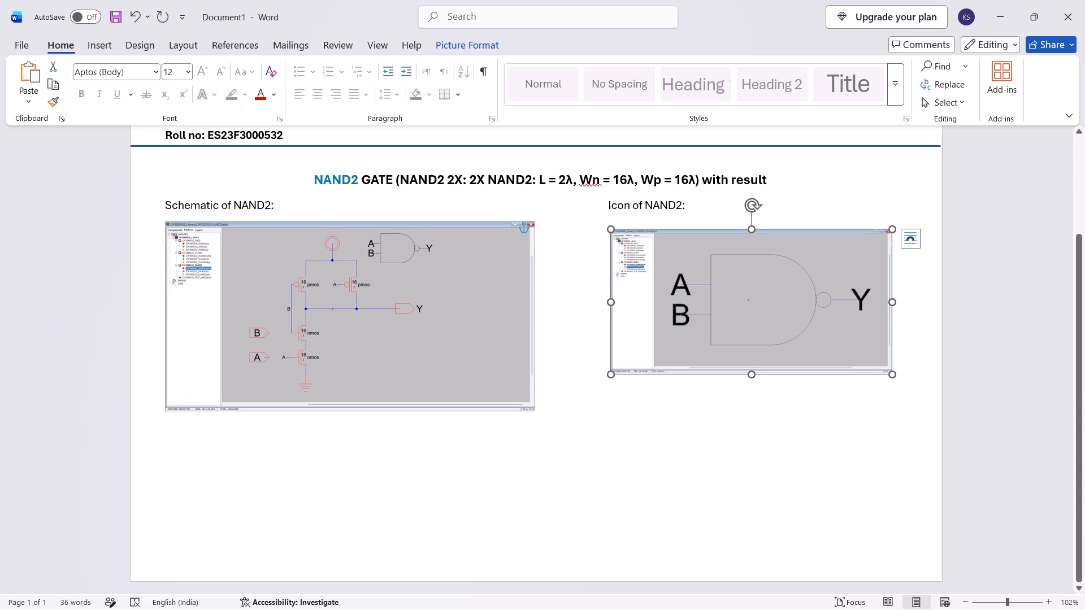
pyautogui.moveTo(612, 376); pyautogui.dragTo(565, 408)
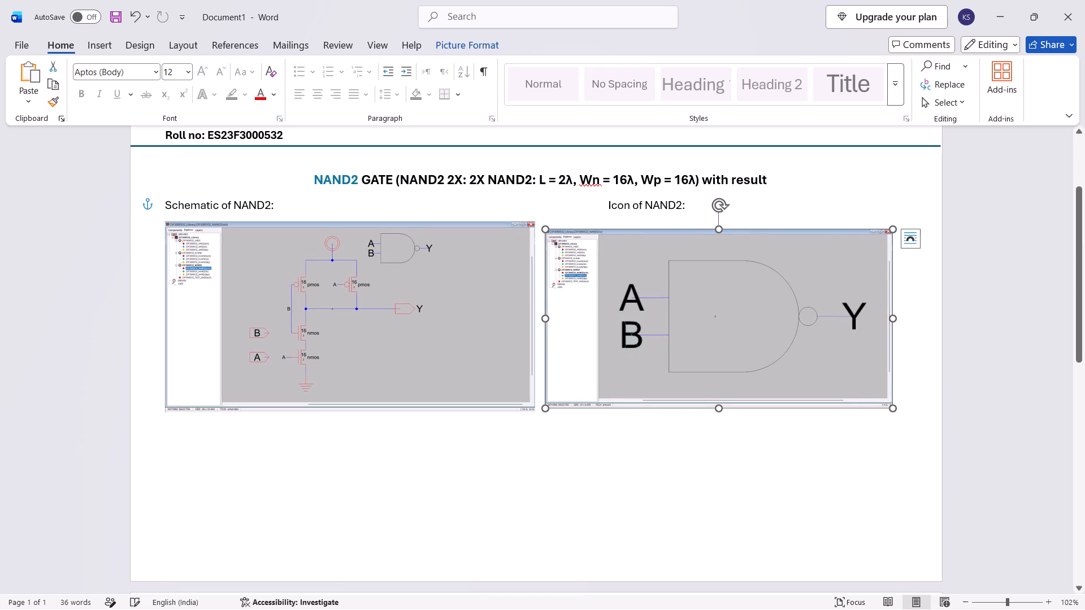
pyautogui.moveTo(769, 350); pyautogui.dragTo(782, 342)
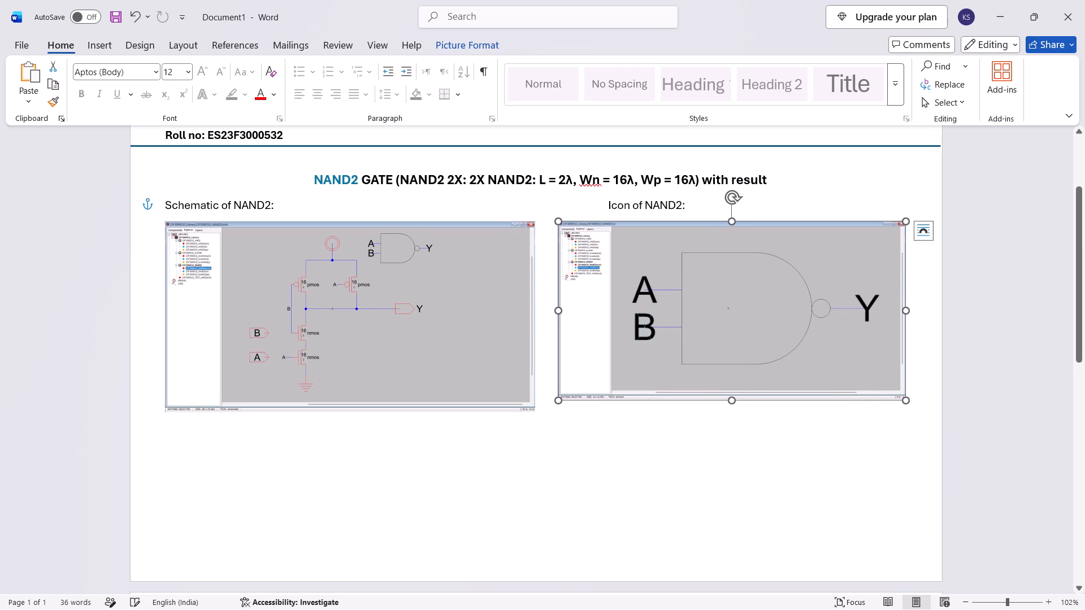
pyautogui.moveTo(728, 403); pyautogui.dragTo(730, 408)
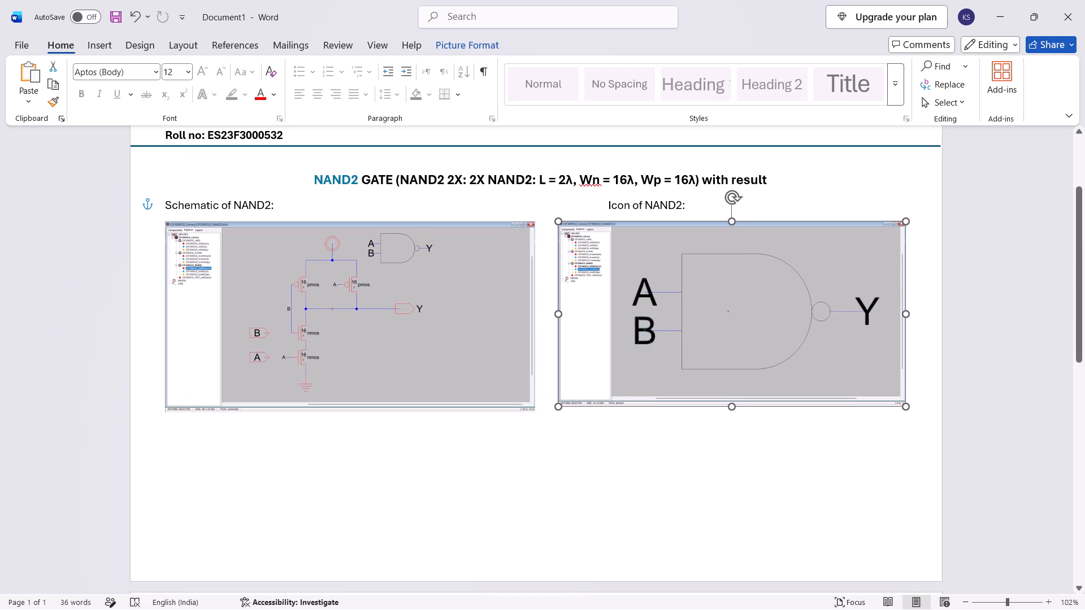
pyautogui.moveTo(730, 408); pyautogui.dragTo(730, 408)
pyautogui.click(732, 436)
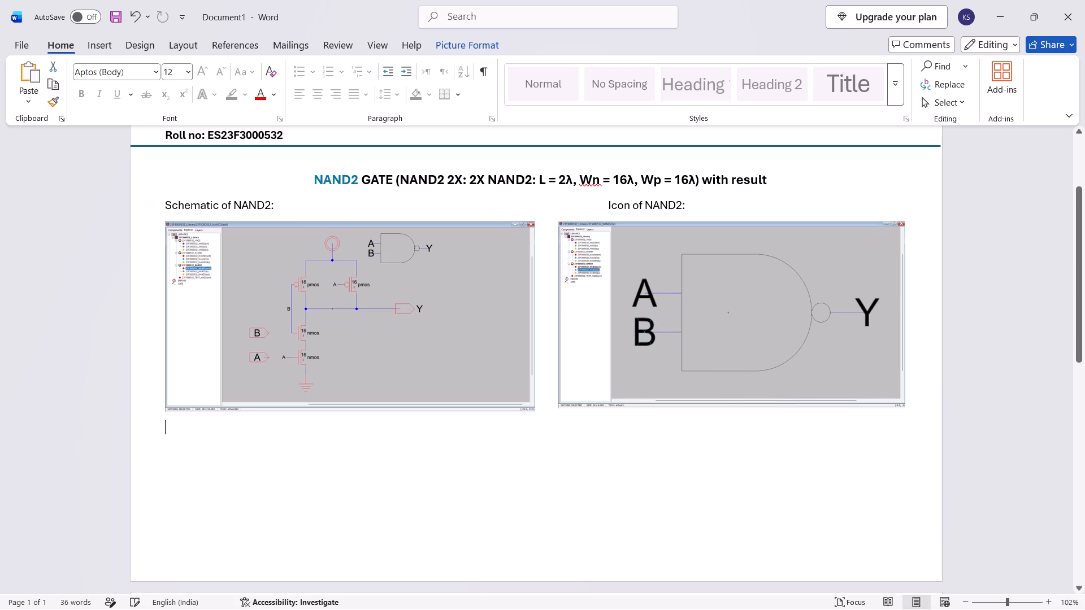
# Delete spaces before "Icon of NAND2:" until the label lines up with the left edge of the enlarged icon screenshot.
pyautogui.click(610, 202)
pyautogui.click(609, 202)
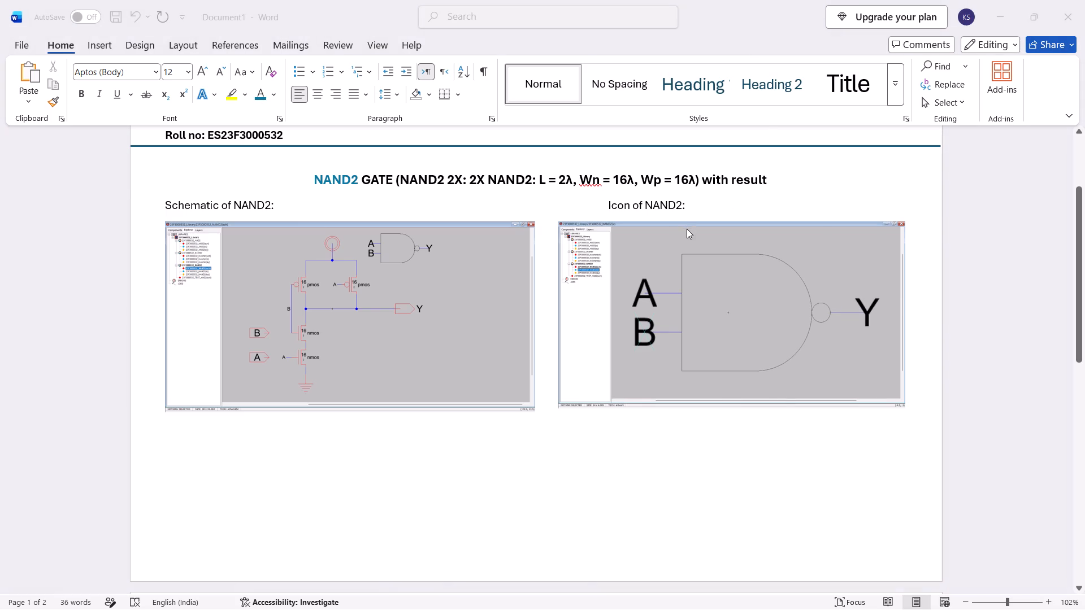
pyautogui.click(767, 100)
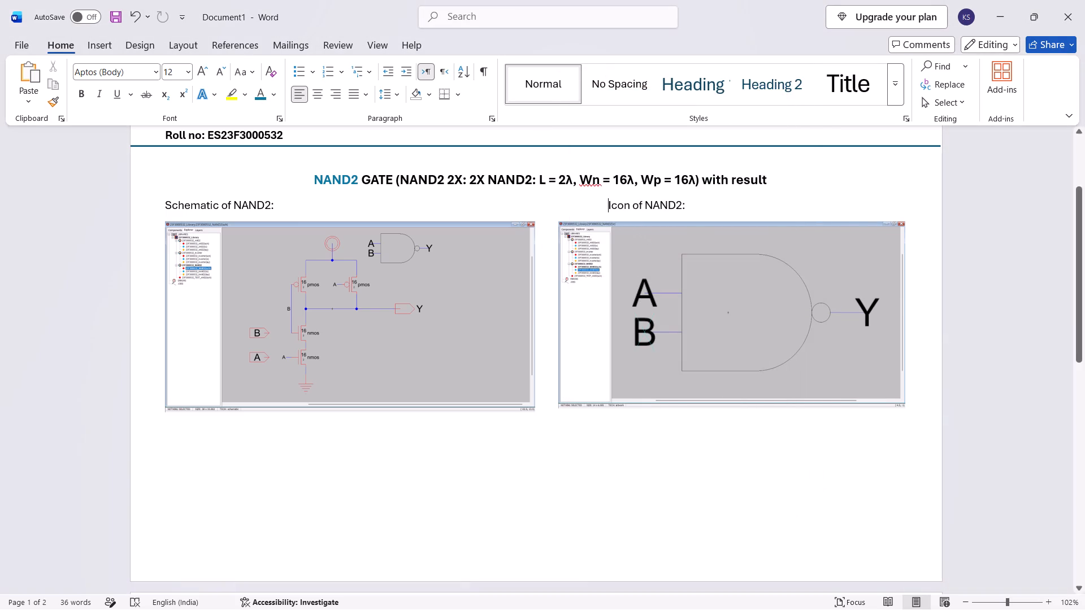
pyautogui.press('BackSpace')
pyautogui.press('BackSpace')
pyautogui.press('BackSpace')
pyautogui.press('BackSpace')
pyautogui.press('BackSpace')
pyautogui.press('BackSpace')
pyautogui.press('BackSpace')
pyautogui.press('BackSpace')
pyautogui.press('BackSpace')
pyautogui.press('BackSpace')
pyautogui.press('BackSpace')
pyautogui.press('BackSpace')
pyautogui.press('BackSpace')
pyautogui.press('BackSpace')
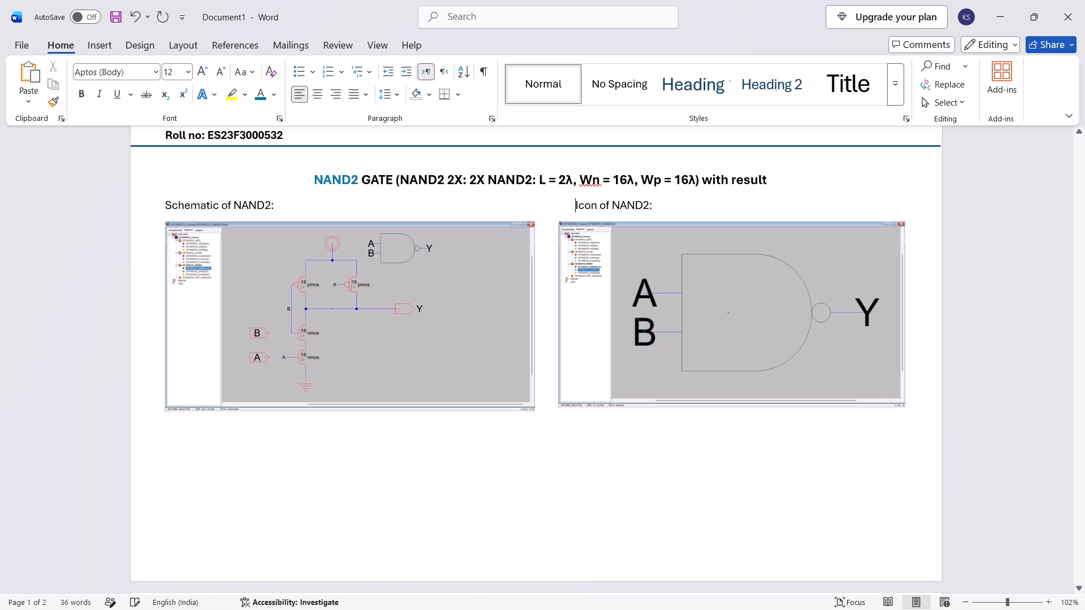
pyautogui.press('BackSpace')
pyautogui.press('BackSpace')
pyautogui.press('BackSpace')
pyautogui.press('BackSpace')
pyautogui.press('BackSpace')
pyautogui.press('BackSpace')
pyautogui.press('BackSpace')
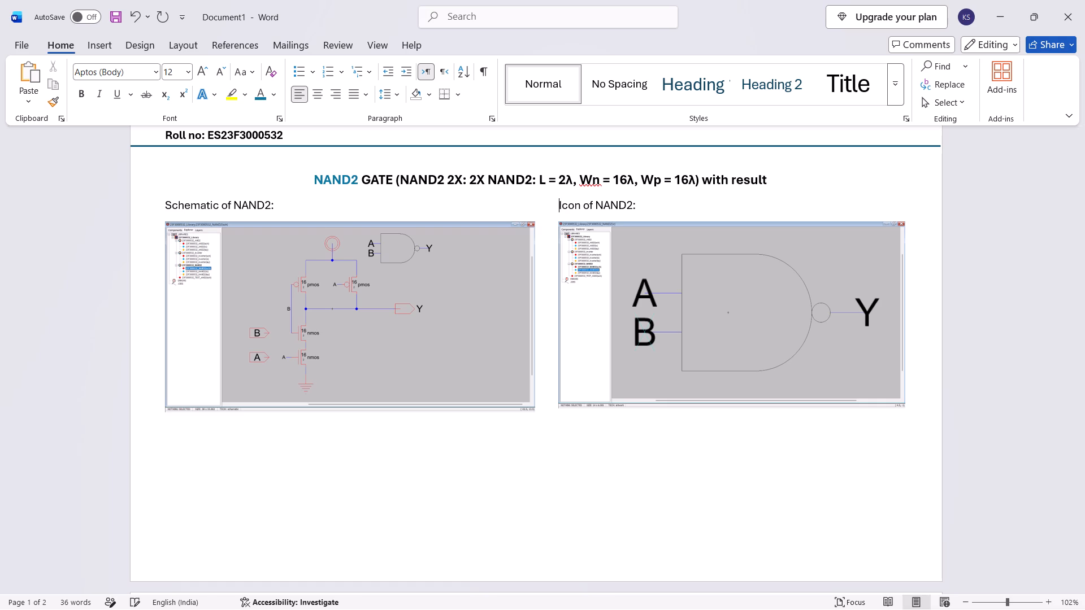
pyautogui.click(613, 447)
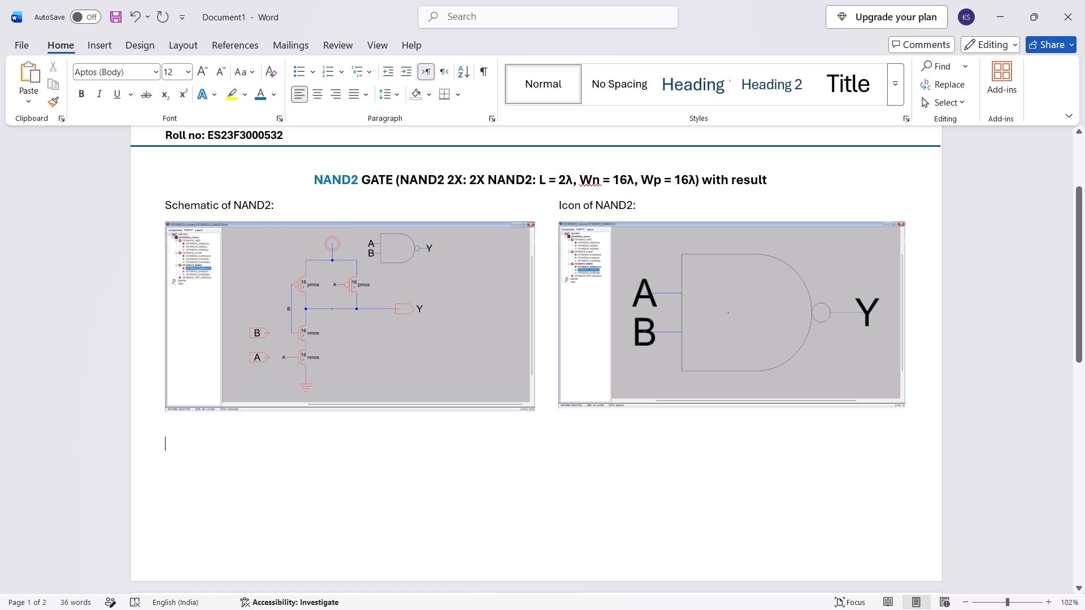
# Examine the landscape layout from the title heading down through the screenshots and the following page.
pyautogui.moveTo(164, 200); pyautogui.dragTo(189, 228)
pyautogui.moveTo(189, 228); pyautogui.dragTo(164, 219)
pyautogui.click(214, 538)
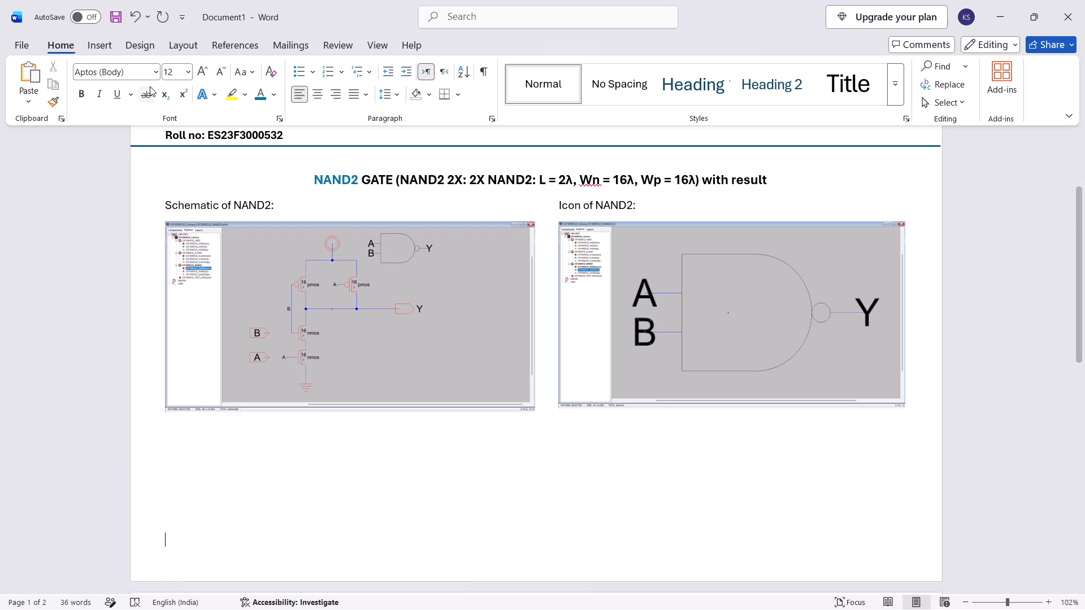
pyautogui.scroll(-3, 261, 378)
pyautogui.scroll(-1, 302, 470)
pyautogui.scroll(6, 313, 469)
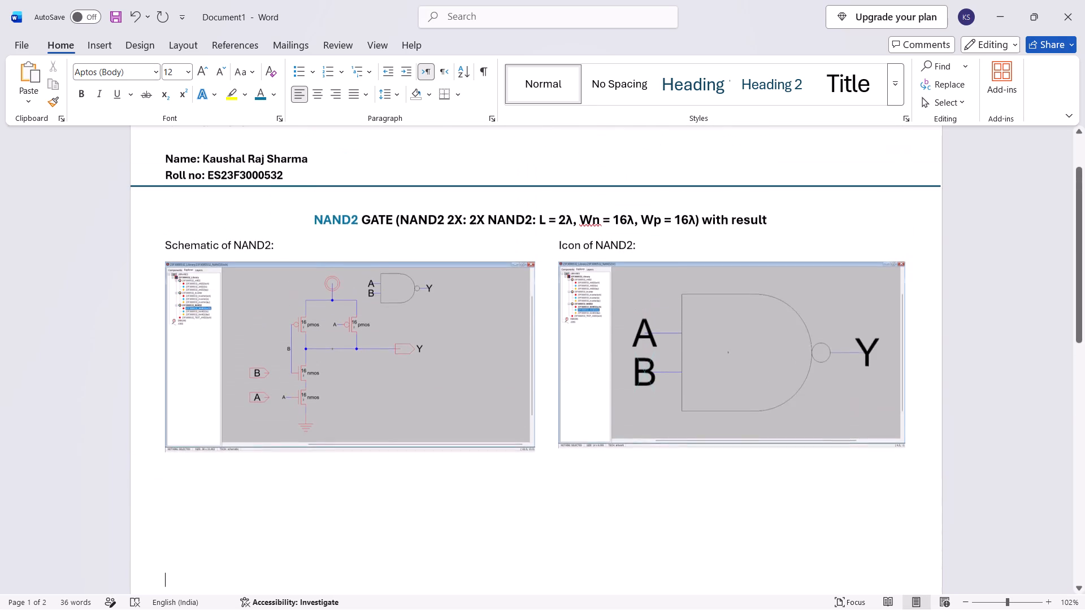
pyautogui.scroll(5, 372, 365)
pyautogui.scroll(-2, 429, 454)
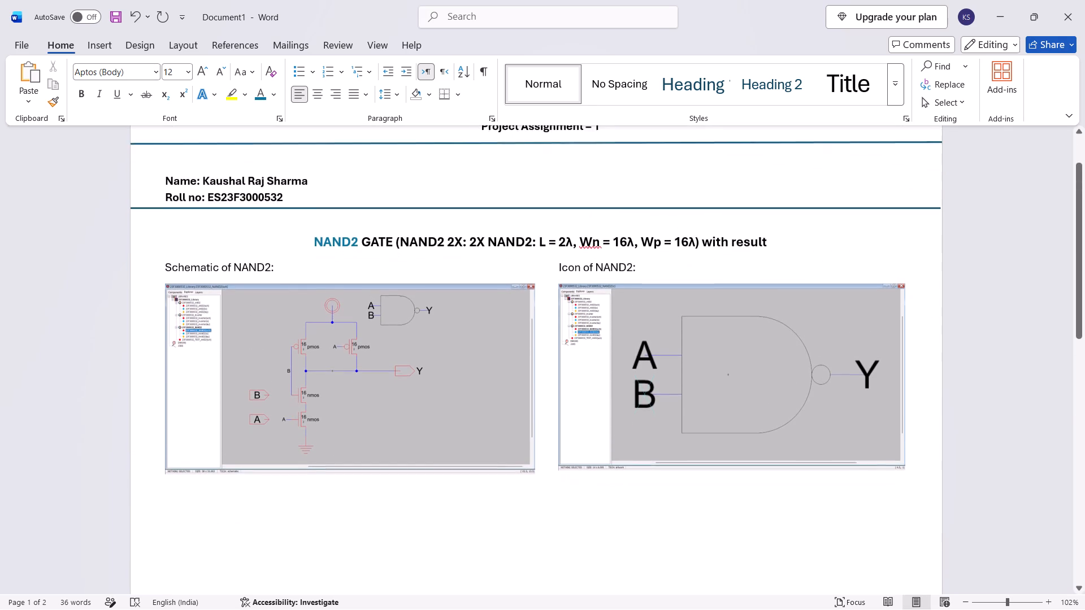
pyautogui.scroll(-8, 430, 454)
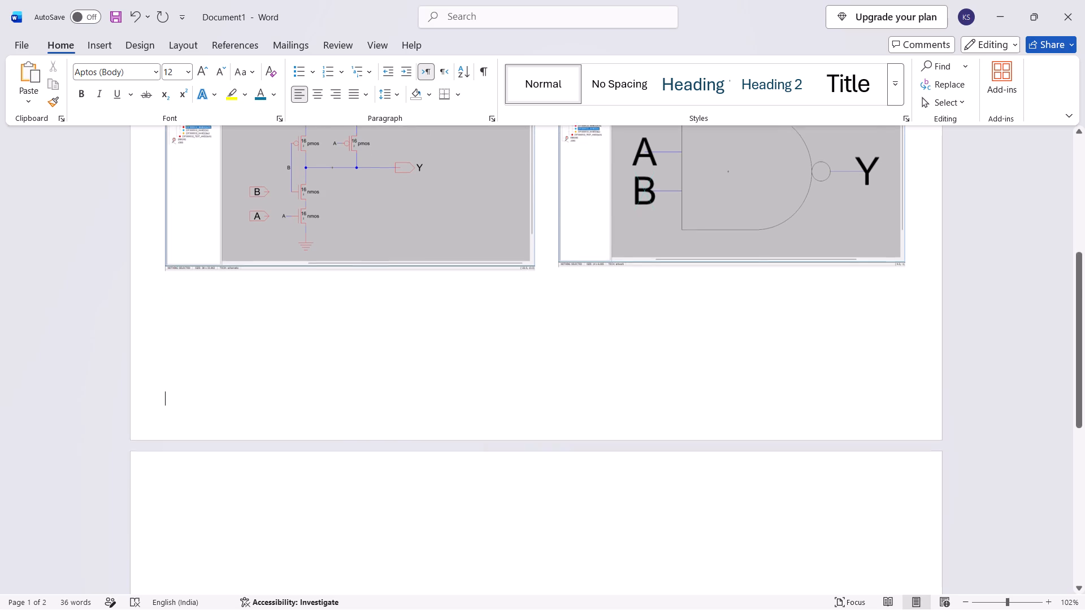
pyautogui.scroll(-2, 385, 452)
pyautogui.scroll(-2, 850, 480)
pyautogui.scroll(-4, 800, 494)
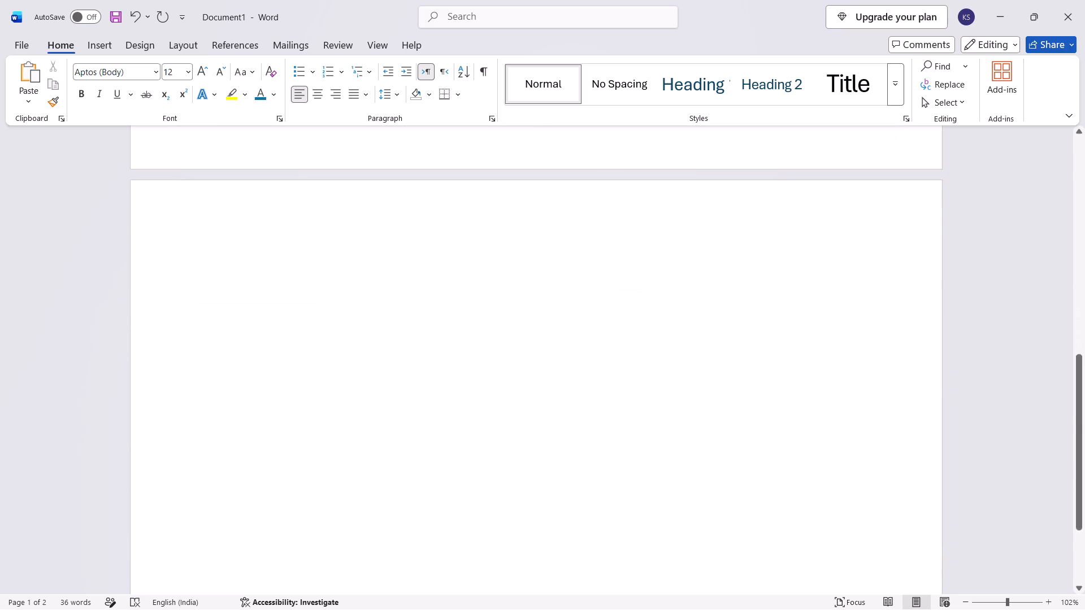
pyautogui.scroll(-10, 682, 502)
pyautogui.scroll(8, 663, 518)
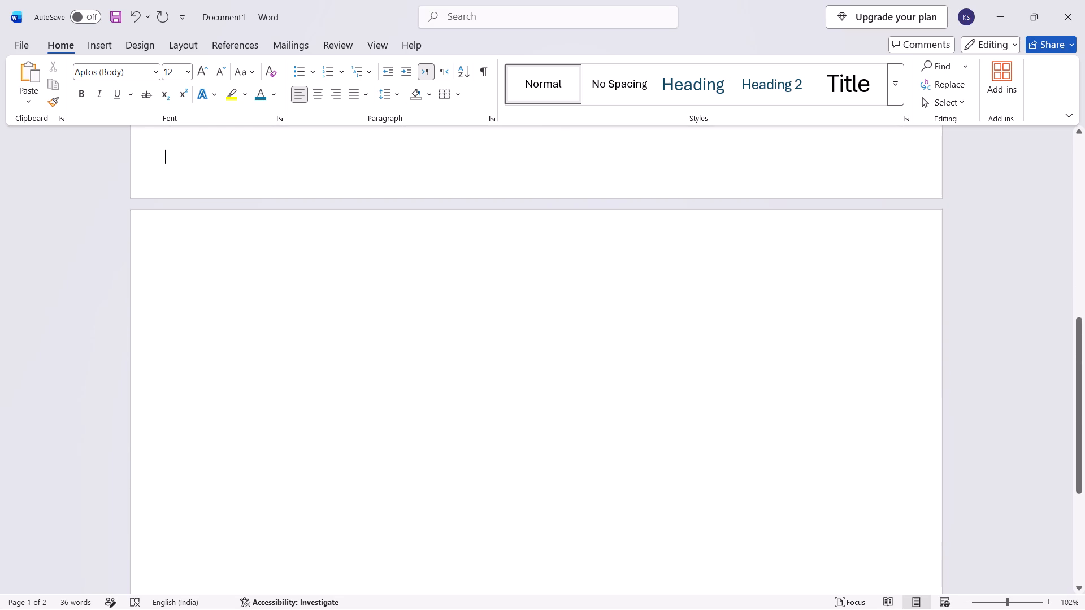
pyautogui.scroll(13, 665, 506)
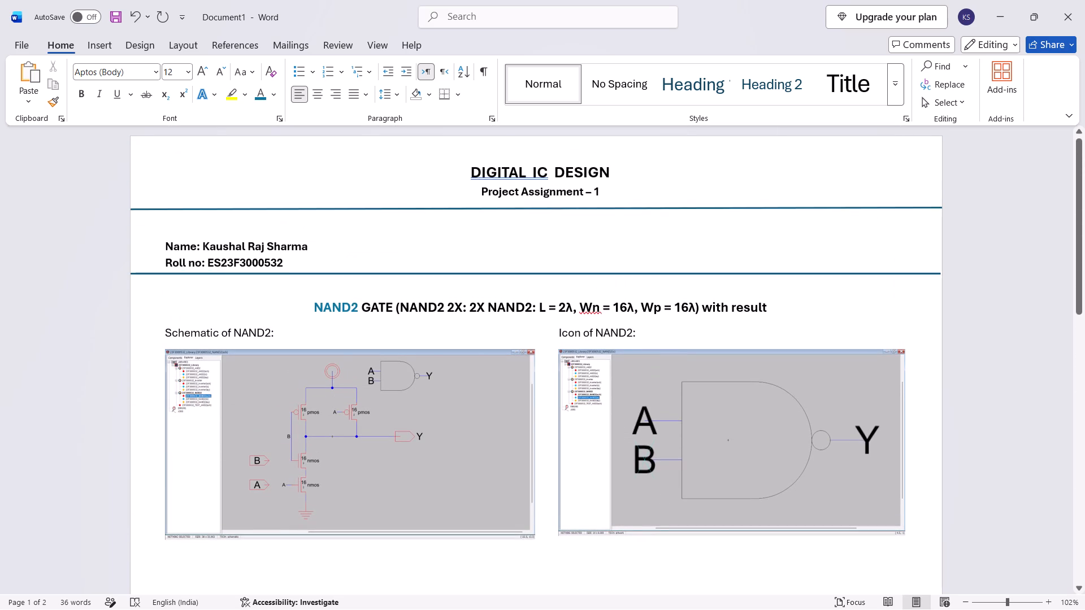
pyautogui.scroll(-6, 450, 515)
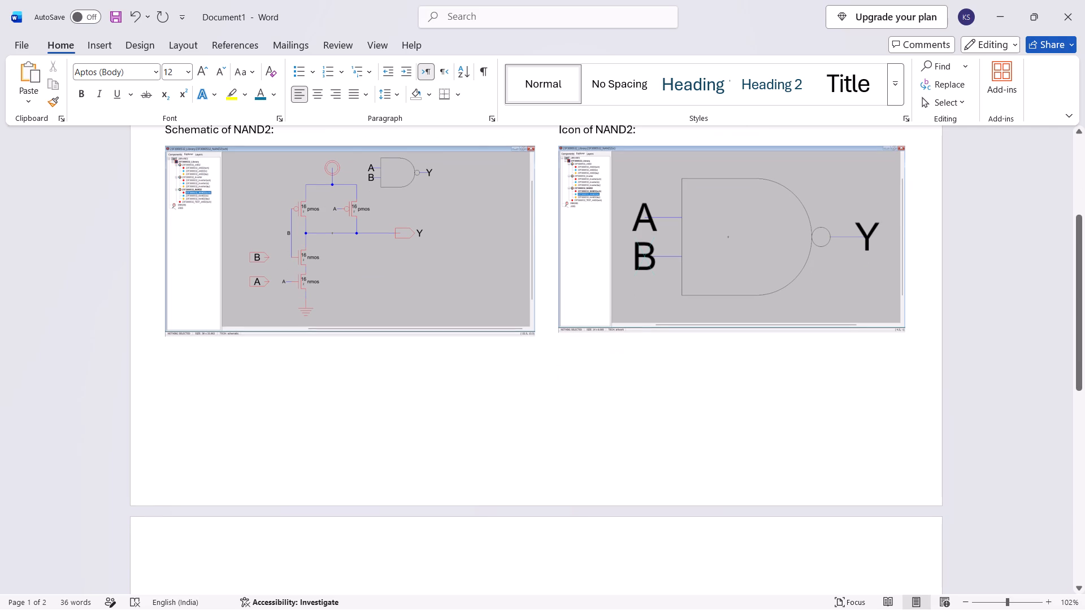
pyautogui.scroll(1, 515, 415)
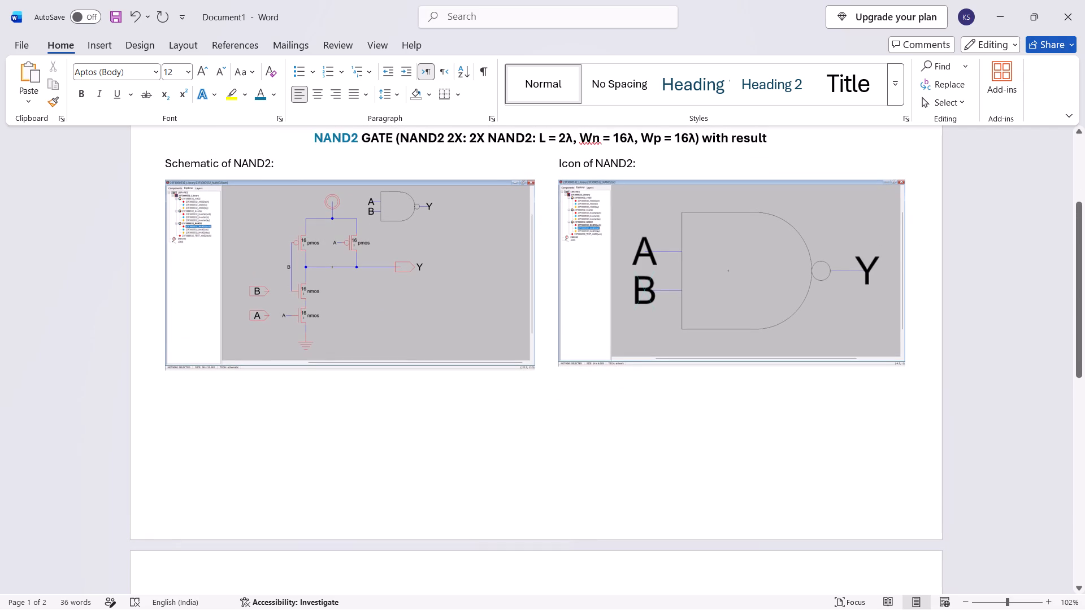
pyautogui.scroll(2, 357, 310)
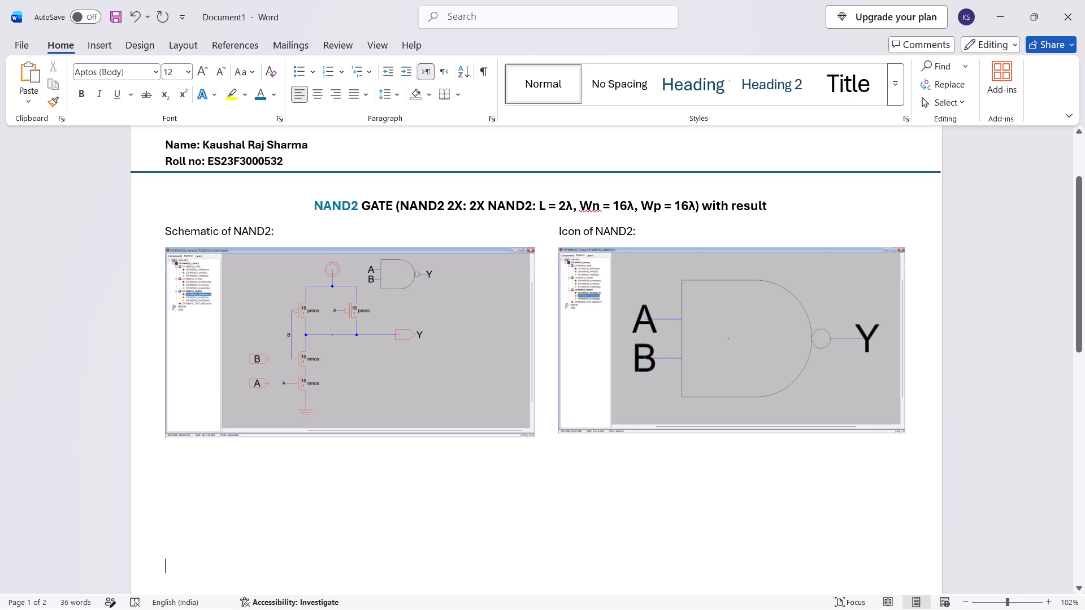
pyautogui.click(407, 267)
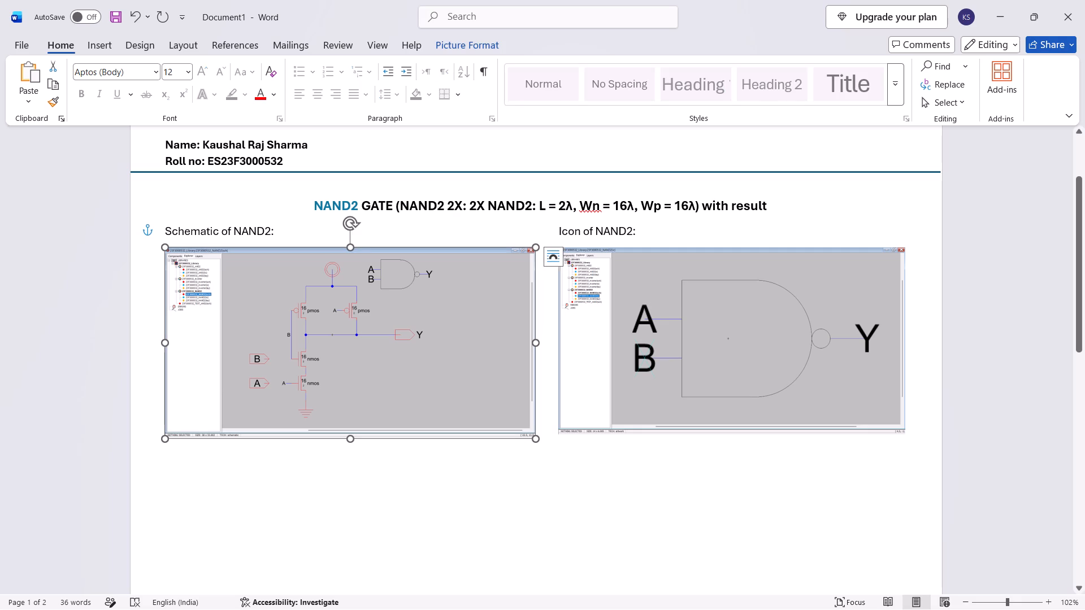
pyautogui.click(417, 506)
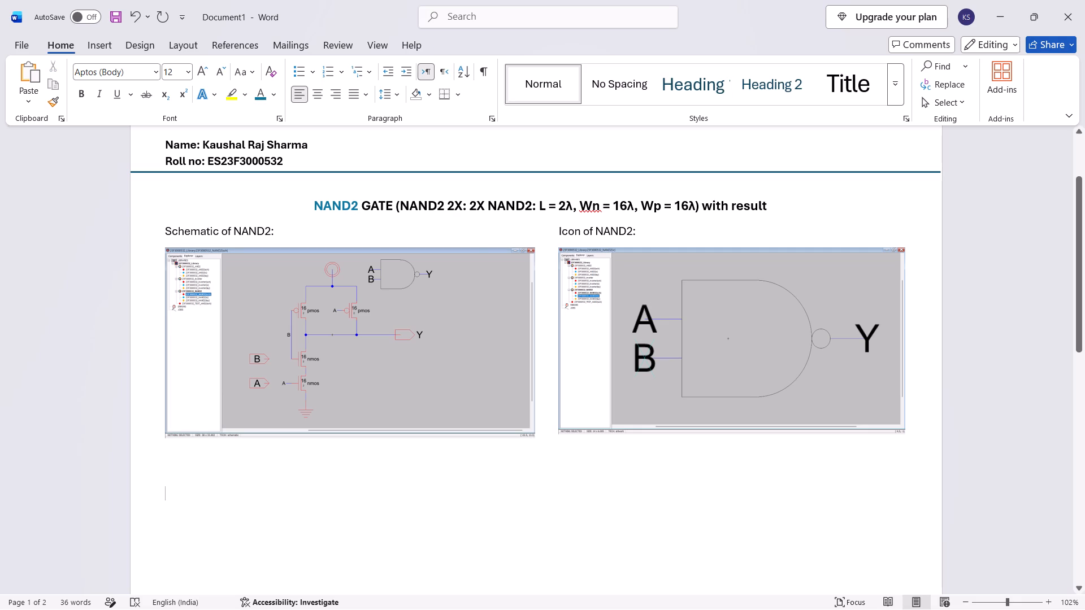
# Change the page orientation to Portrait.
pyautogui.scroll(2, 314, 338)
pyautogui.scroll(2, 364, 355)
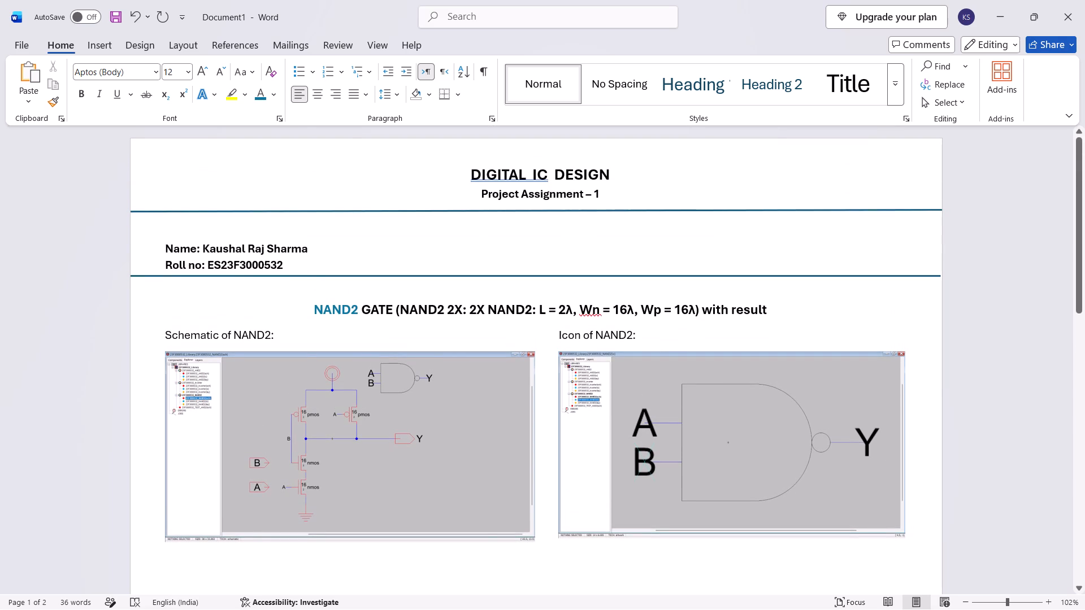
pyautogui.click(167, 43)
pyautogui.click(77, 101)
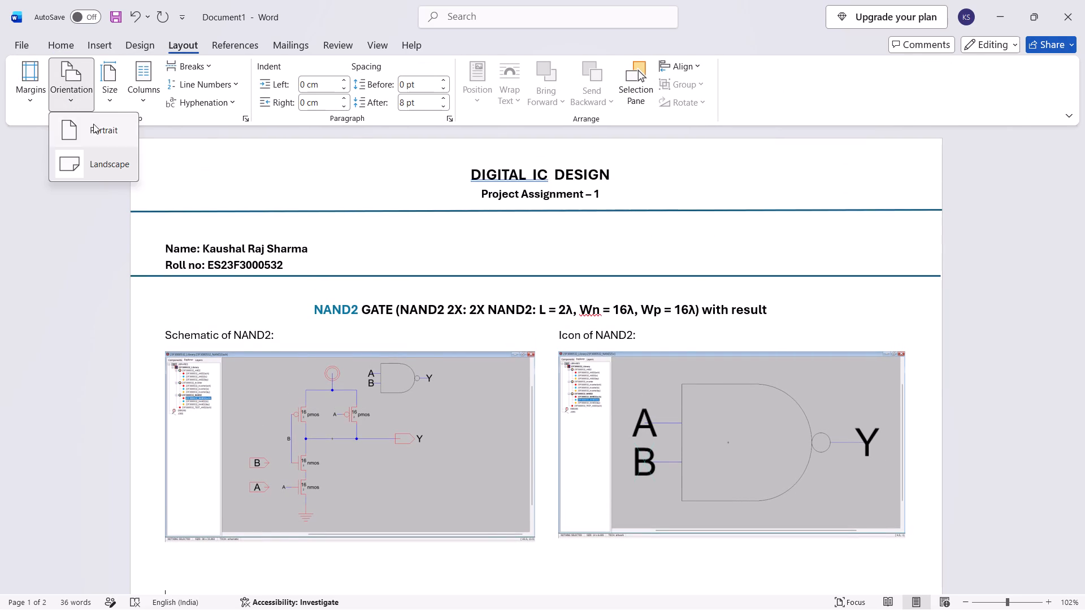
pyautogui.click(94, 124)
# Move the NAND2 icon screenshot below the schematic screenshot, with its left edge near the text margin.
pyautogui.click(669, 459)
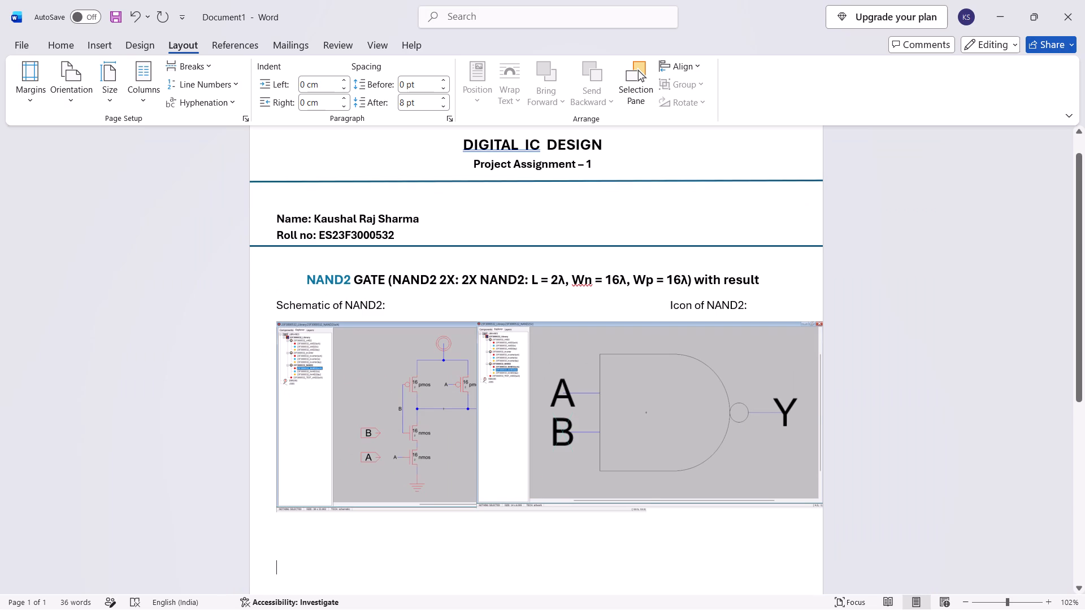
pyautogui.moveTo(665, 406); pyautogui.dragTo(642, 478)
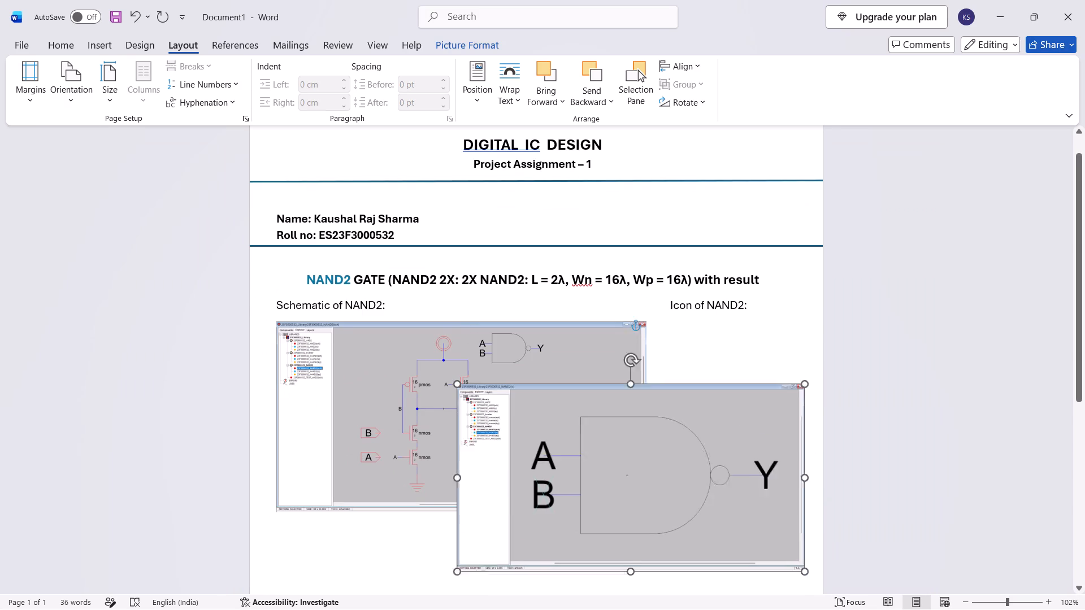
pyautogui.moveTo(642, 478); pyautogui.dragTo(636, 508)
pyautogui.scroll(-3, 636, 504)
pyautogui.moveTo(633, 417); pyautogui.dragTo(472, 524)
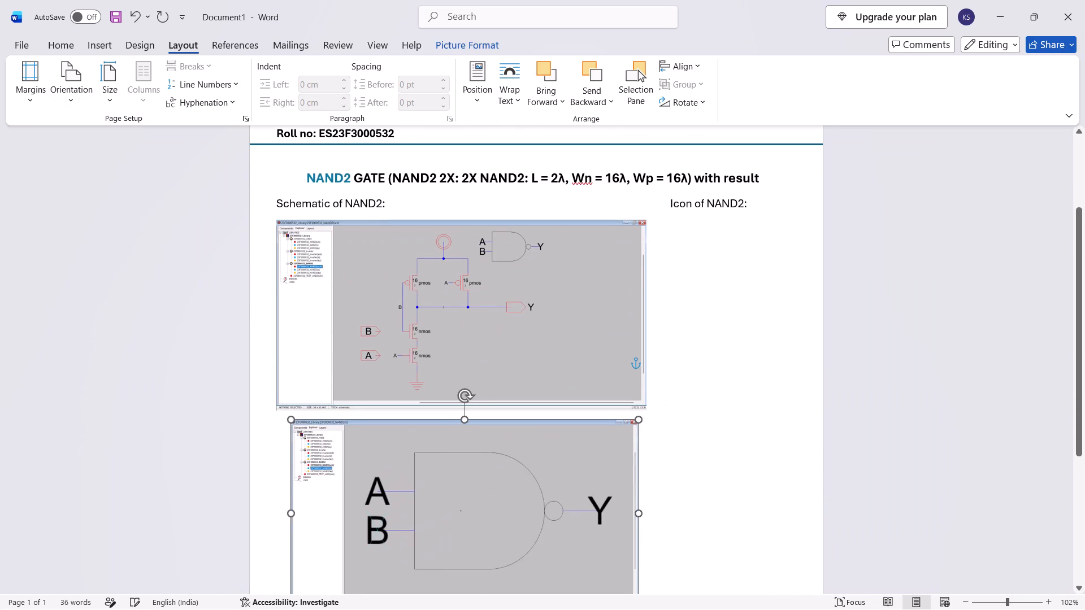
pyautogui.moveTo(472, 524); pyautogui.dragTo(462, 529)
pyautogui.scroll(-4, 736, 480)
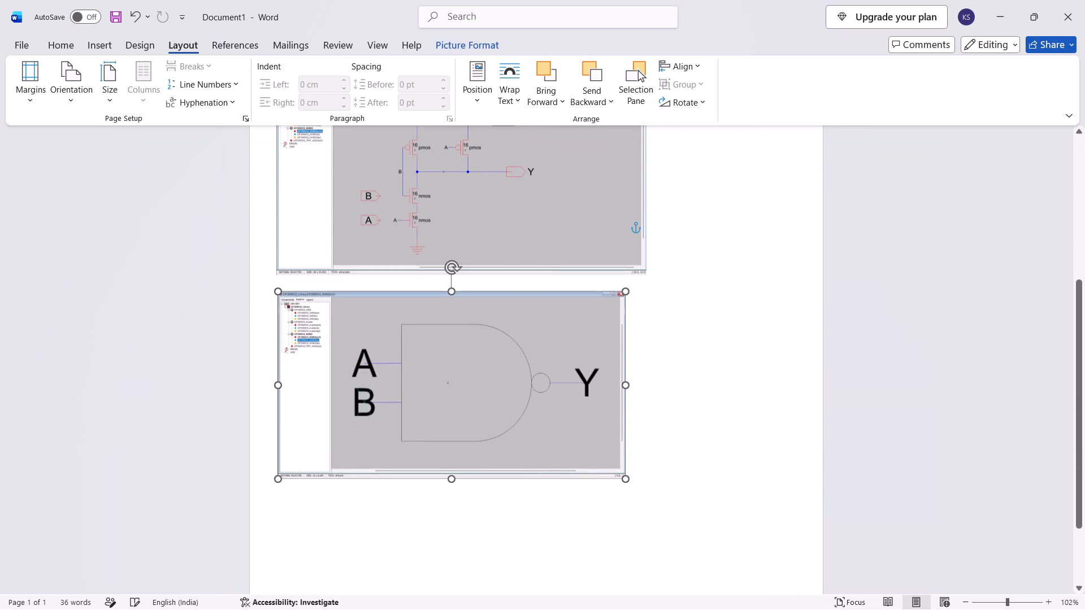
# Cut the "Icon of NAND2:" label from the line it shares with "Schematic of NAND2:".
pyautogui.scroll(5, 722, 442)
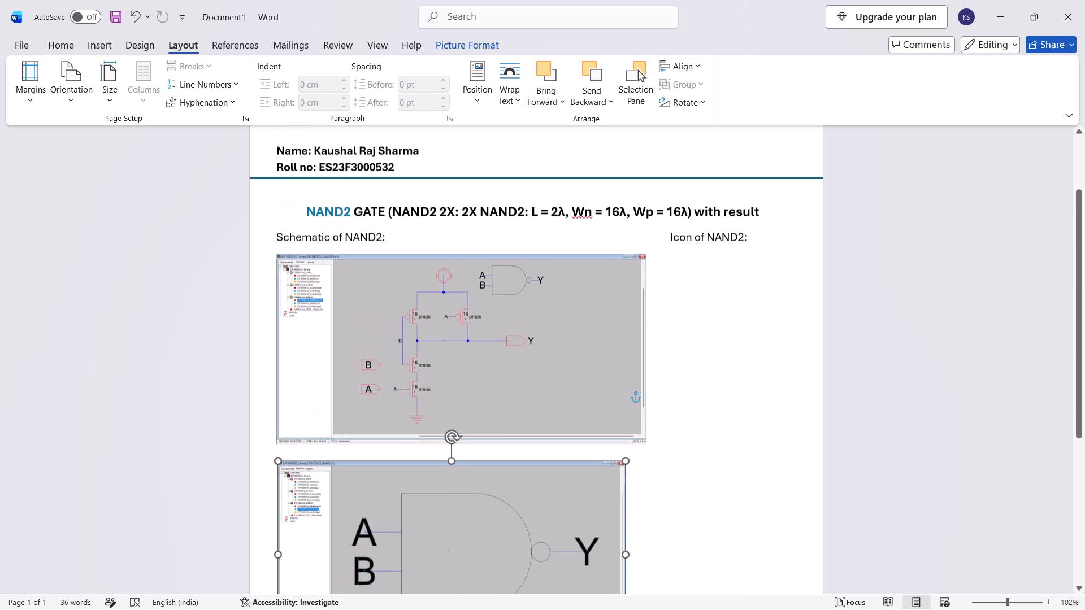
pyautogui.moveTo(670, 233); pyautogui.dragTo(770, 246)
pyautogui.hotkey('ctrl', 'x')
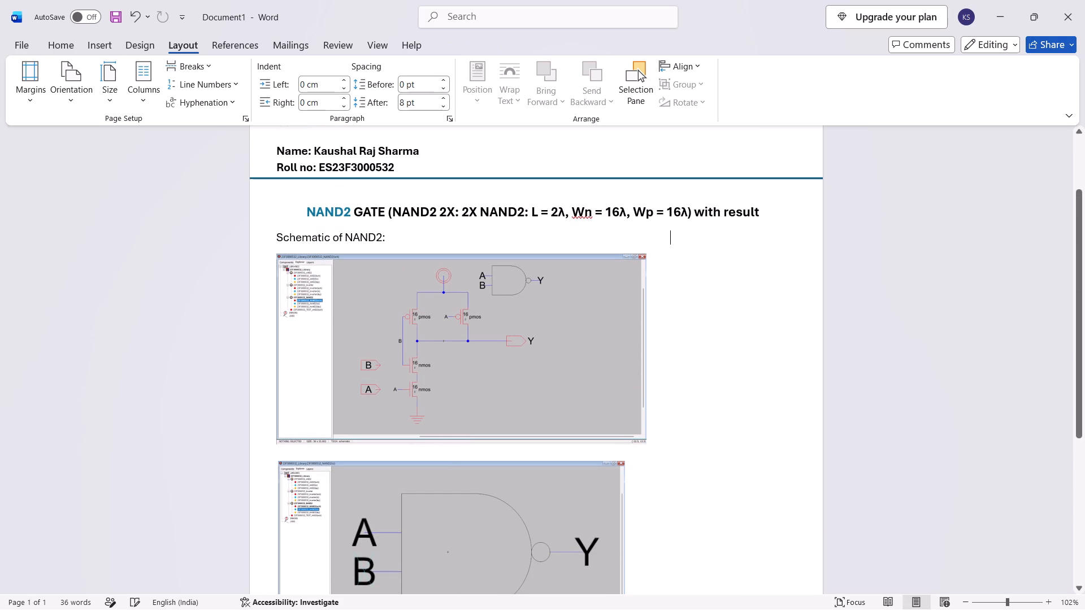
# Move the NAND2 icon screenshot further down, leaving a gap below the schematic for the icon's label.
pyautogui.moveTo(327, 491); pyautogui.dragTo(329, 512)
pyautogui.scroll(2, 304, 392)
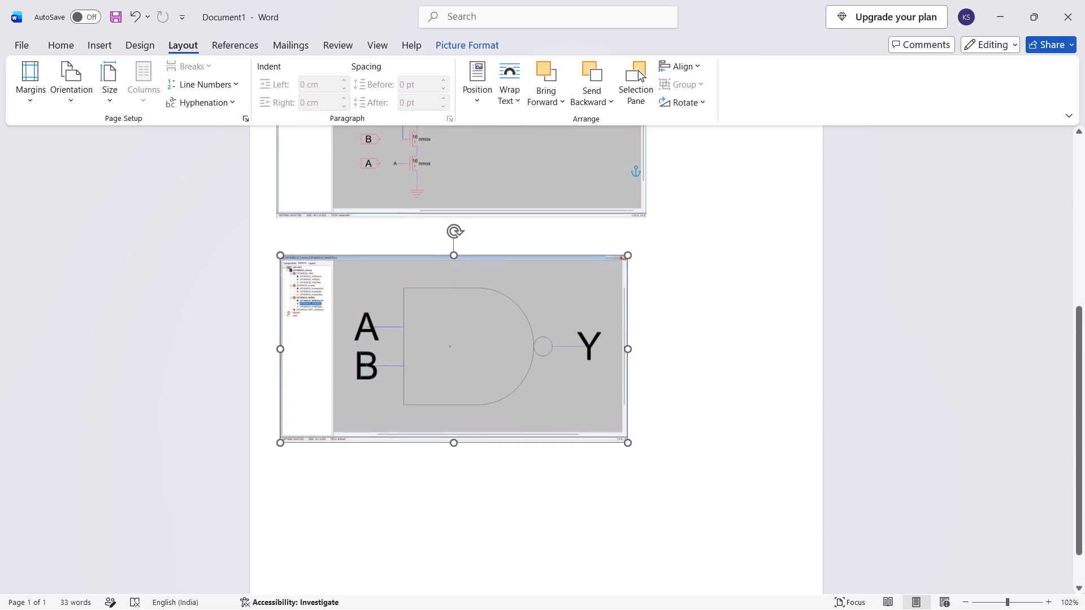
pyautogui.click(309, 268)
pyautogui.click(887, 317)
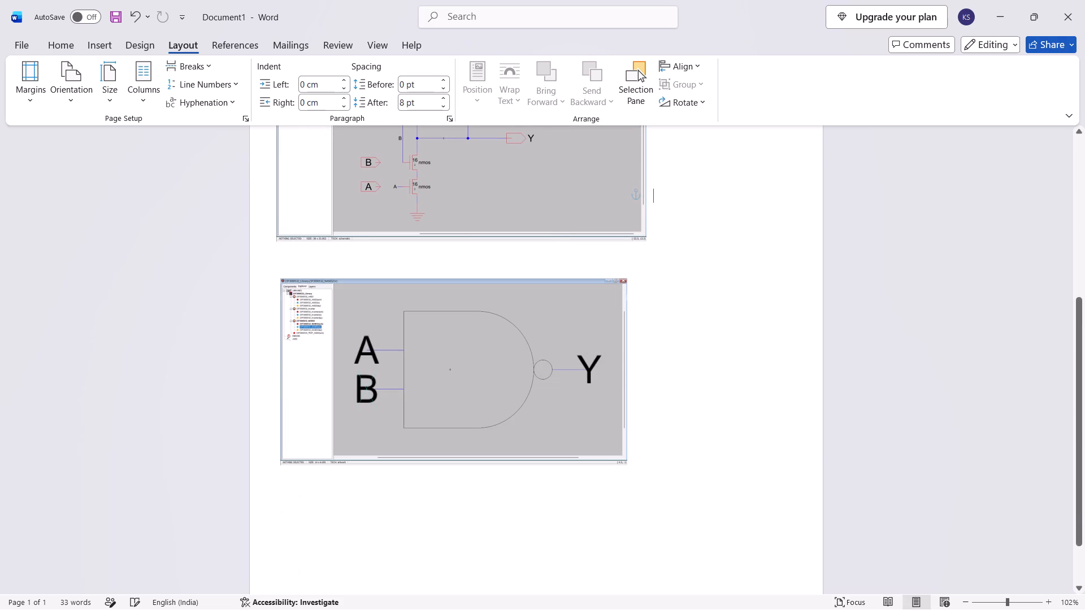
pyautogui.moveTo(323, 312); pyautogui.dragTo(320, 334)
pyautogui.click(313, 277)
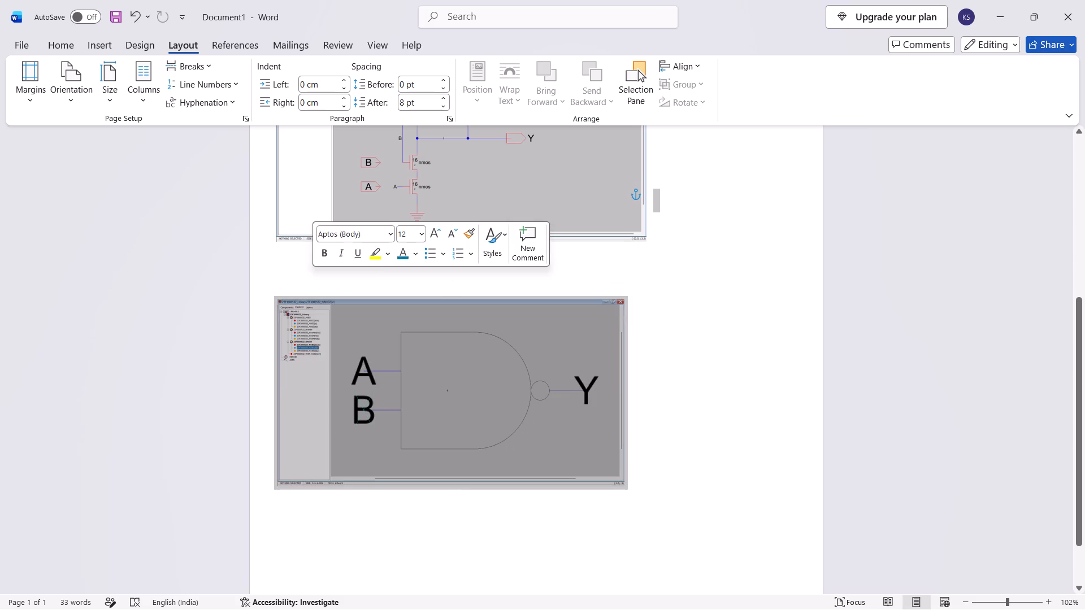
# Paste the cut "Icon of NAND2:" label into the gap between the schematic and icon screenshots, removing the extra blank line it brings.
pyautogui.click(289, 268)
pyautogui.doubleClick(283, 268)
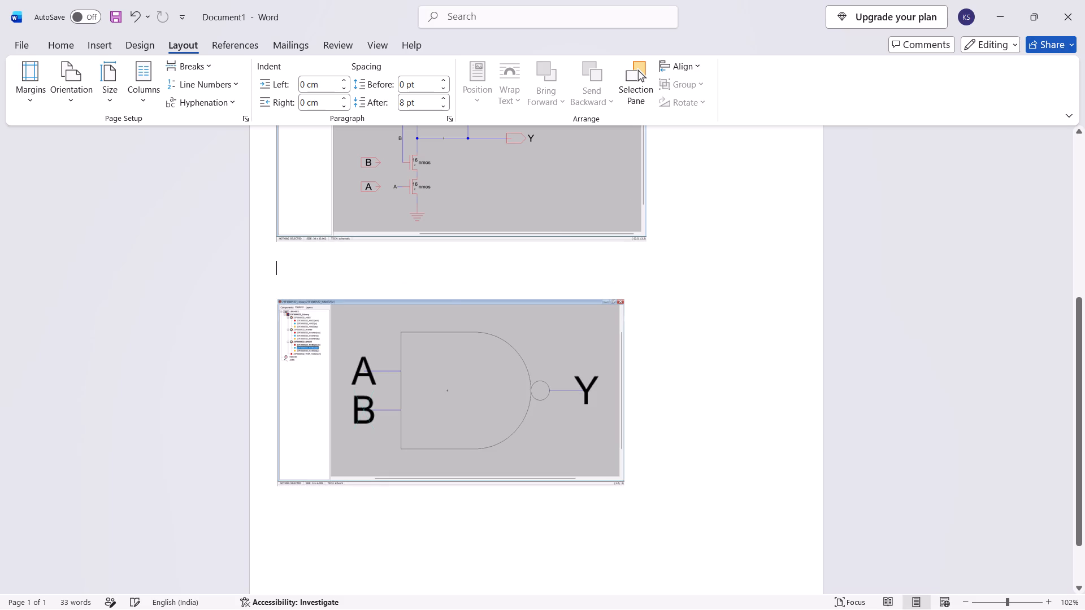
pyautogui.hotkey('ctrl', 'v')
pyautogui.moveTo(853, 367); pyautogui.dragTo(845, 367)
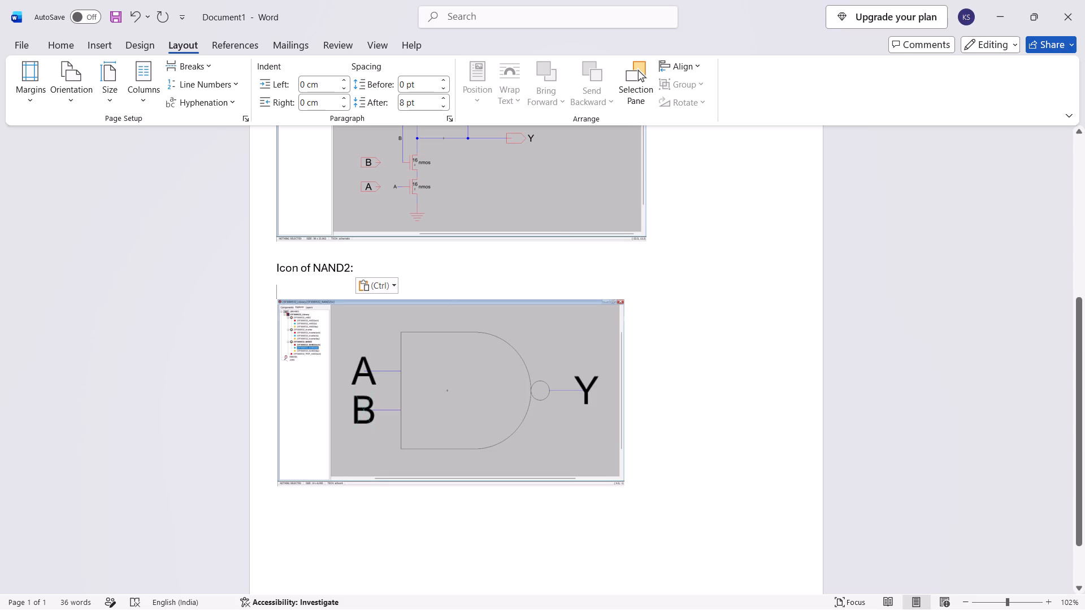
pyautogui.press('BackSpace')
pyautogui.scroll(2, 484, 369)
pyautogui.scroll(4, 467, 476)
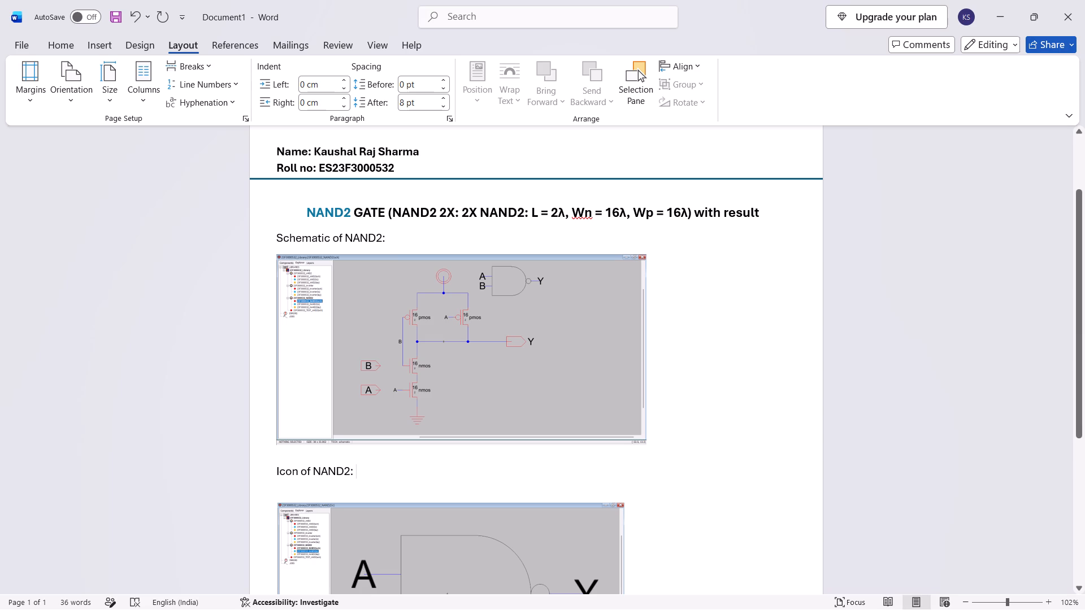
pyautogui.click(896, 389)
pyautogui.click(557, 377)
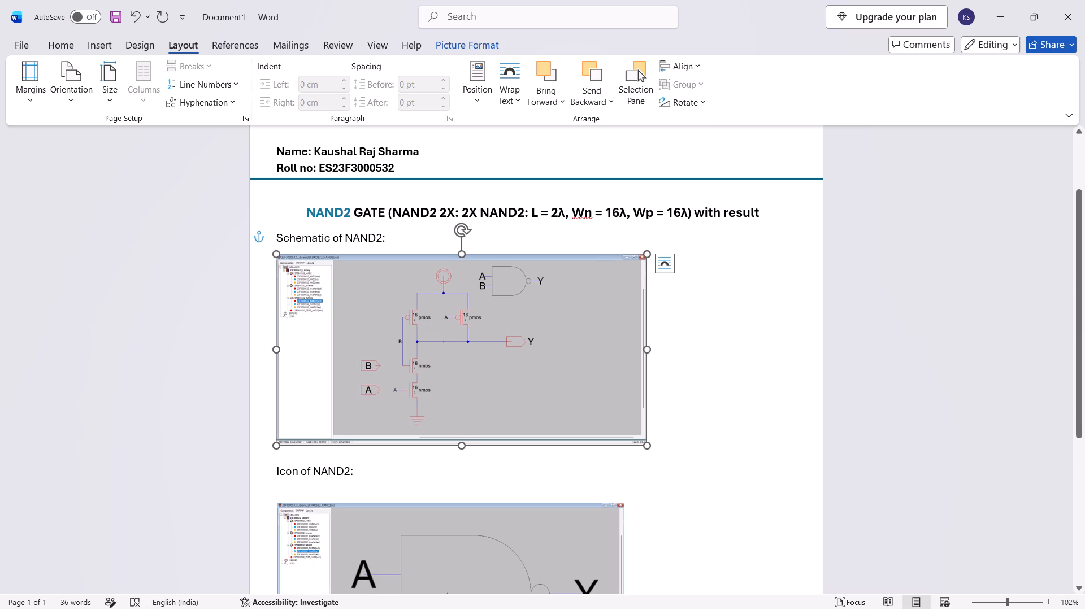
# Switch from the Word document to the Electric window showing the NAND2 icon.
pyautogui.hotkey('alt', 'Tab')
pyautogui.hotkey('alt', 'Tab')
pyautogui.hotkey('alt', 'Tab')
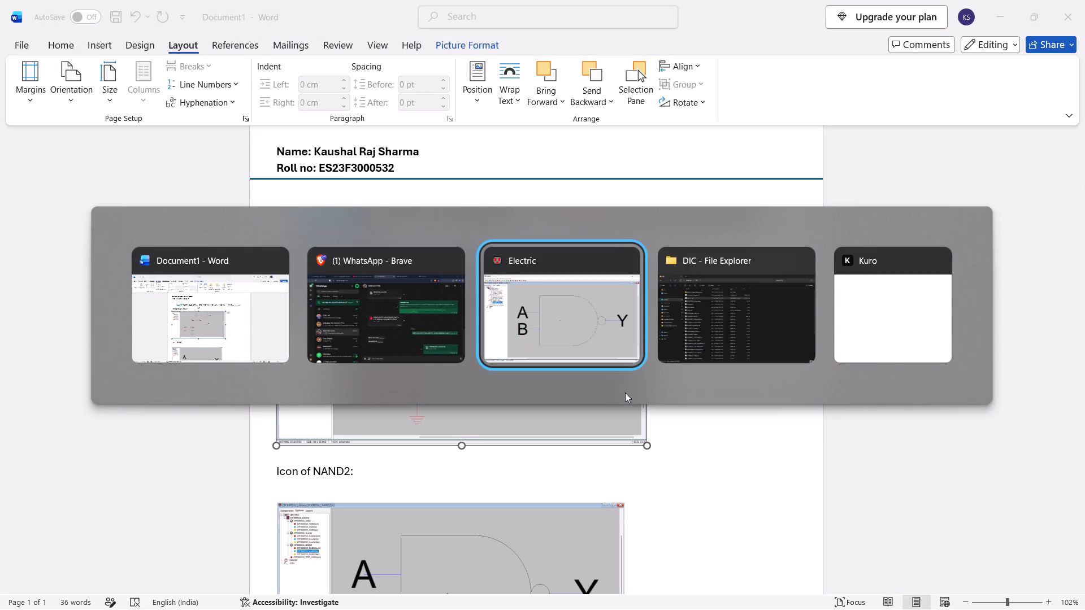
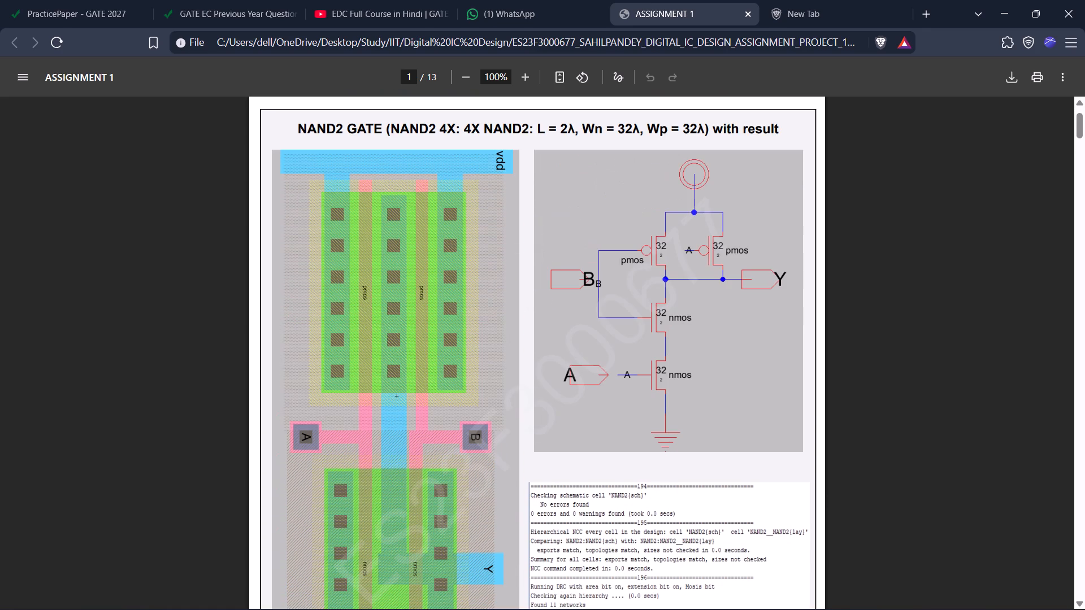
# Switch from the reference PDF back to the Word document.
pyautogui.hotkey('alt', 'Tab')
pyautogui.hotkey('alt', 'Tab')
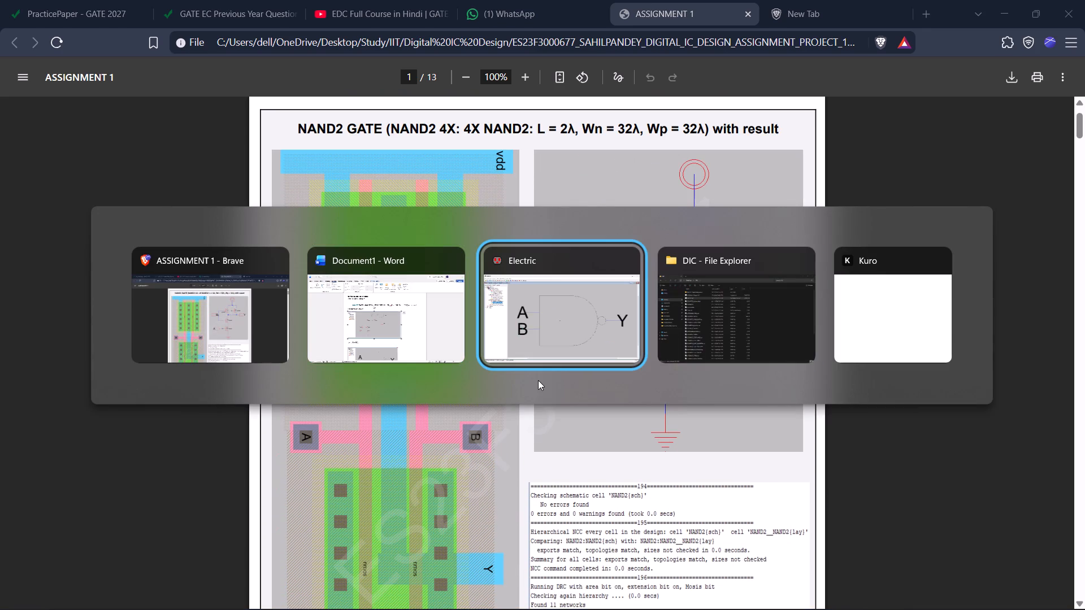
pyautogui.hotkey('alt', 'Tab')
pyautogui.hotkey('alt', 'Tab')
pyautogui.hotkey('alt', 'Tab')
pyautogui.hotkey('alt', 'Tab')
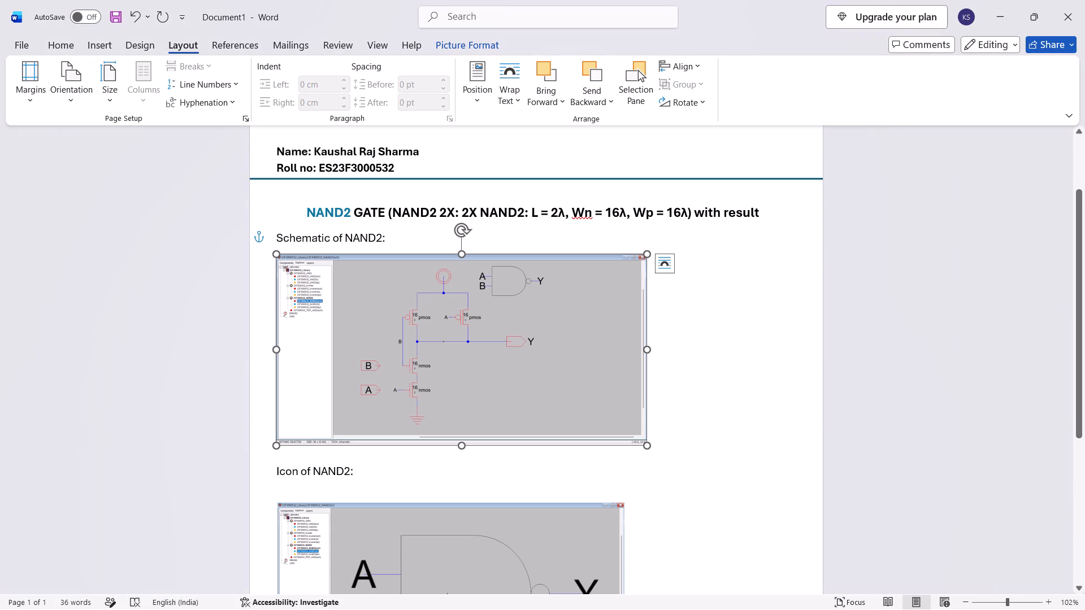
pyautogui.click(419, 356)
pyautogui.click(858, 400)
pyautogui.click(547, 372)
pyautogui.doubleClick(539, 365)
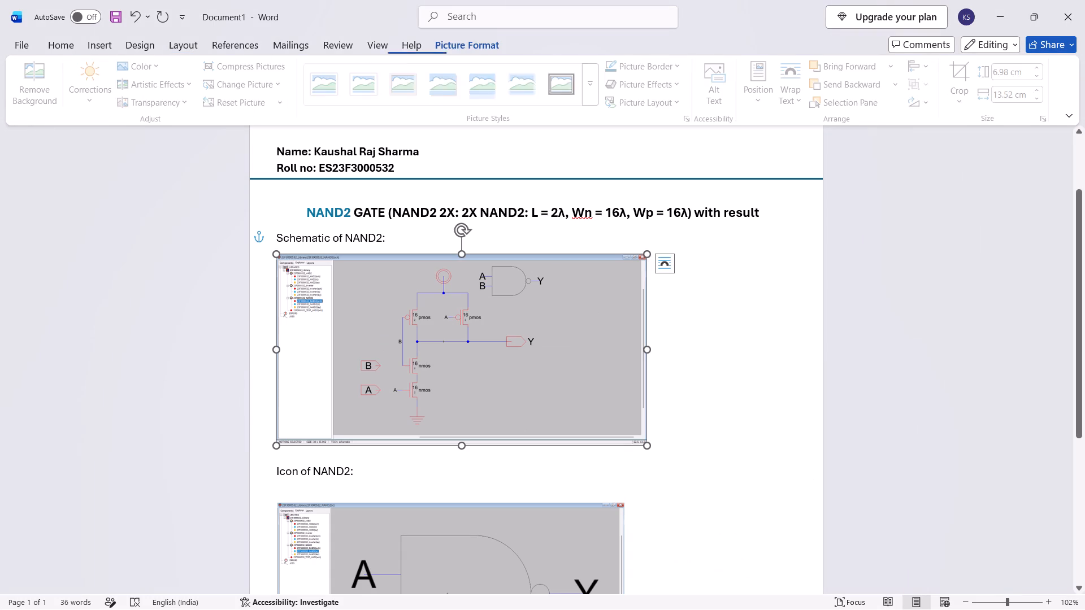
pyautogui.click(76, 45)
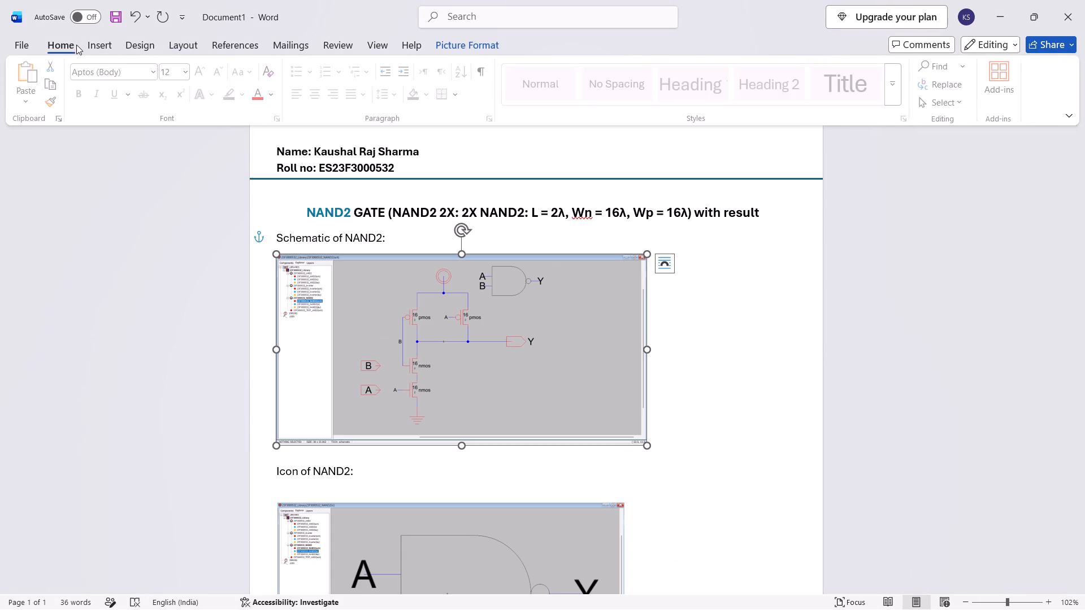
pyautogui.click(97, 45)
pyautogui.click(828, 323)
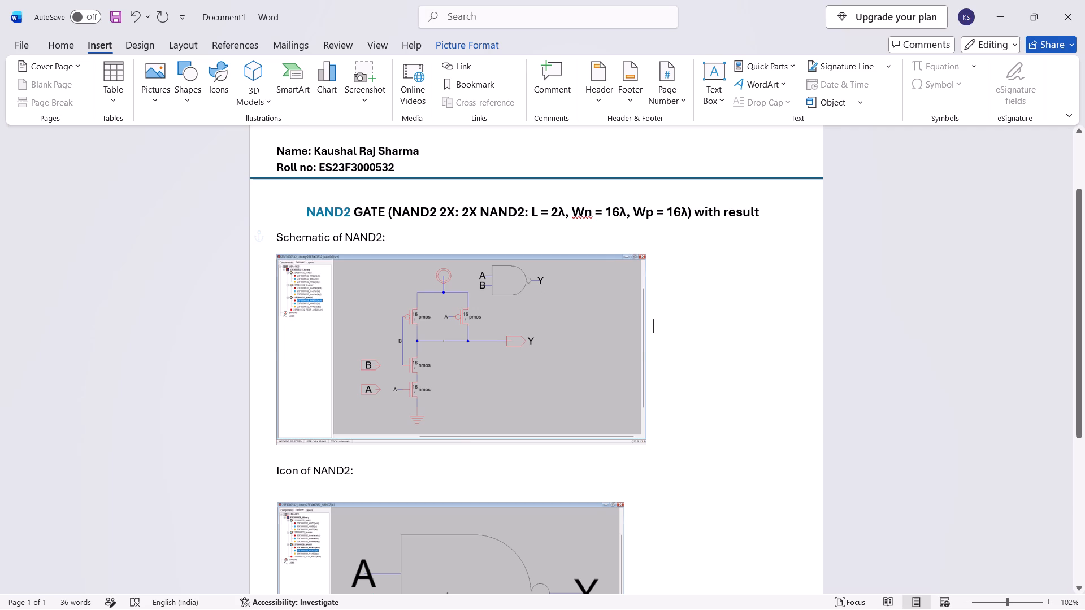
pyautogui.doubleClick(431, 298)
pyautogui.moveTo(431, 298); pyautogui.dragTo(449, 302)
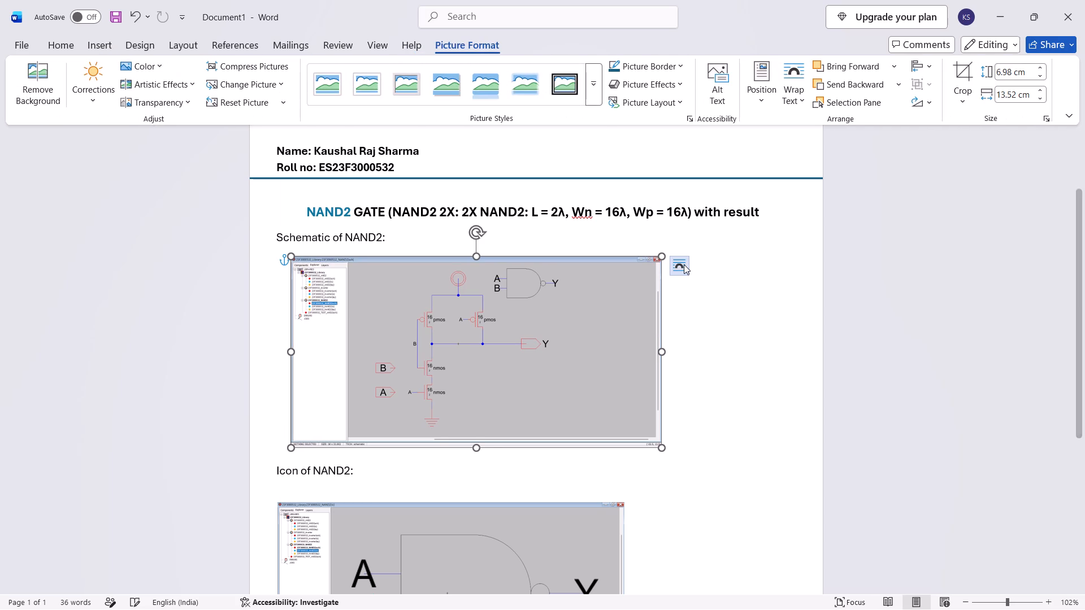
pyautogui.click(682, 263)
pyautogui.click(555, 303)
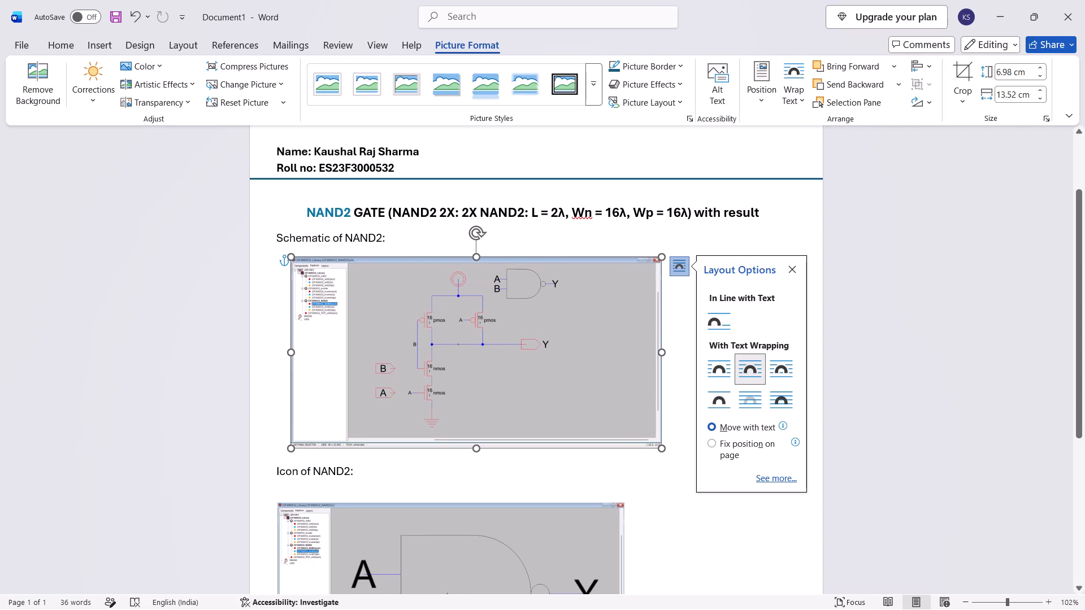
# Crop the NAND2 schematic screenshot to the circuit drawing, about 6.48 cm high by 7.91 cm wide, removing the explorer tree and empty area.
pyautogui.moveTo(292, 348); pyautogui.dragTo(302, 350)
pyautogui.moveTo(302, 351); pyautogui.dragTo(285, 351)
pyautogui.rightClick(394, 354)
pyautogui.click(429, 156)
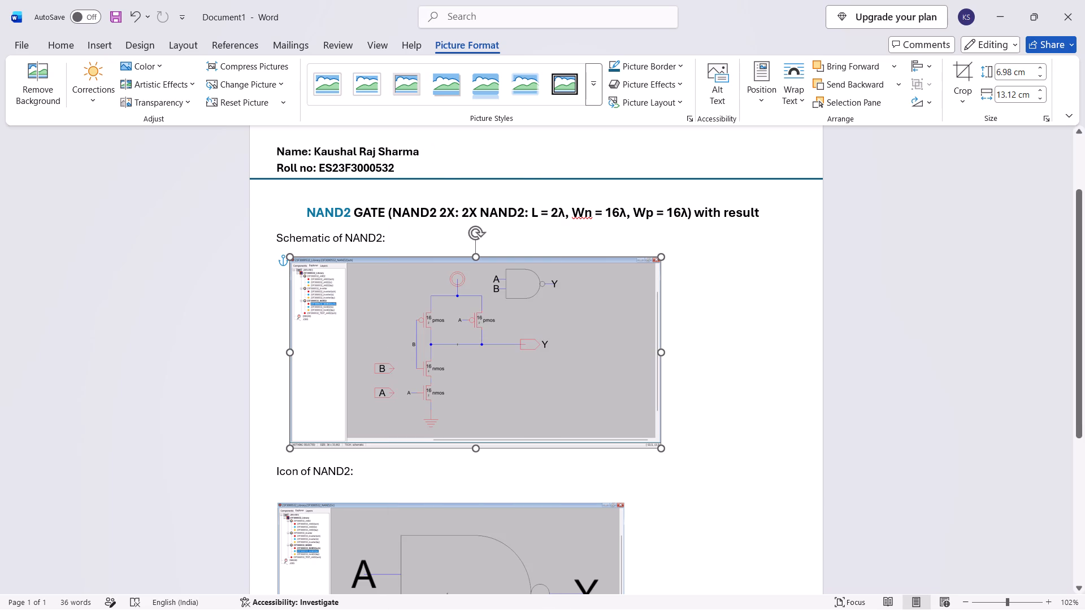
pyautogui.moveTo(292, 353); pyautogui.dragTo(357, 359)
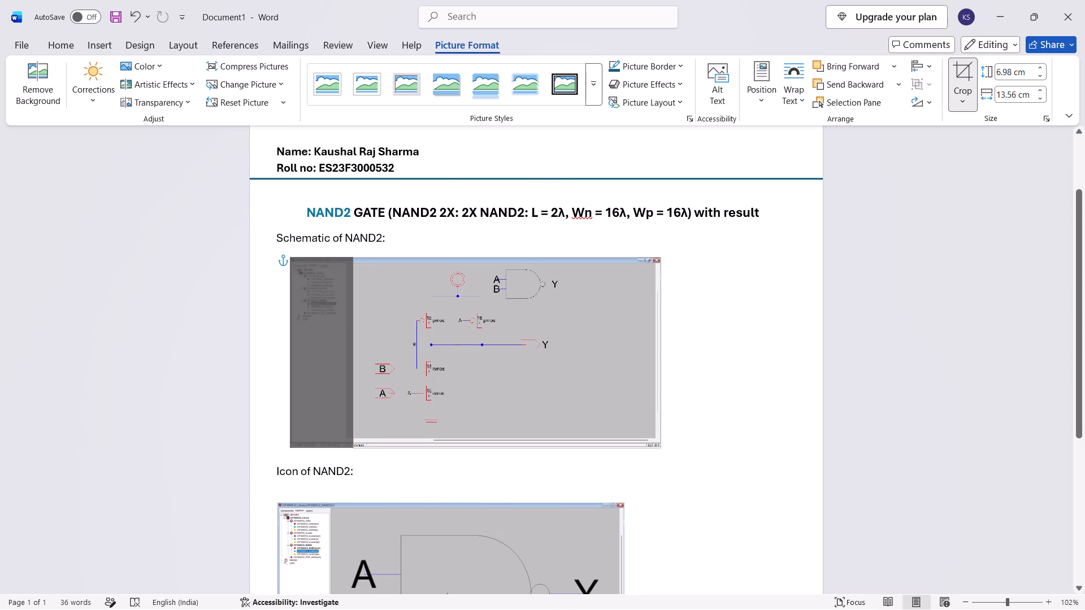
pyautogui.moveTo(357, 359); pyautogui.dragTo(364, 362)
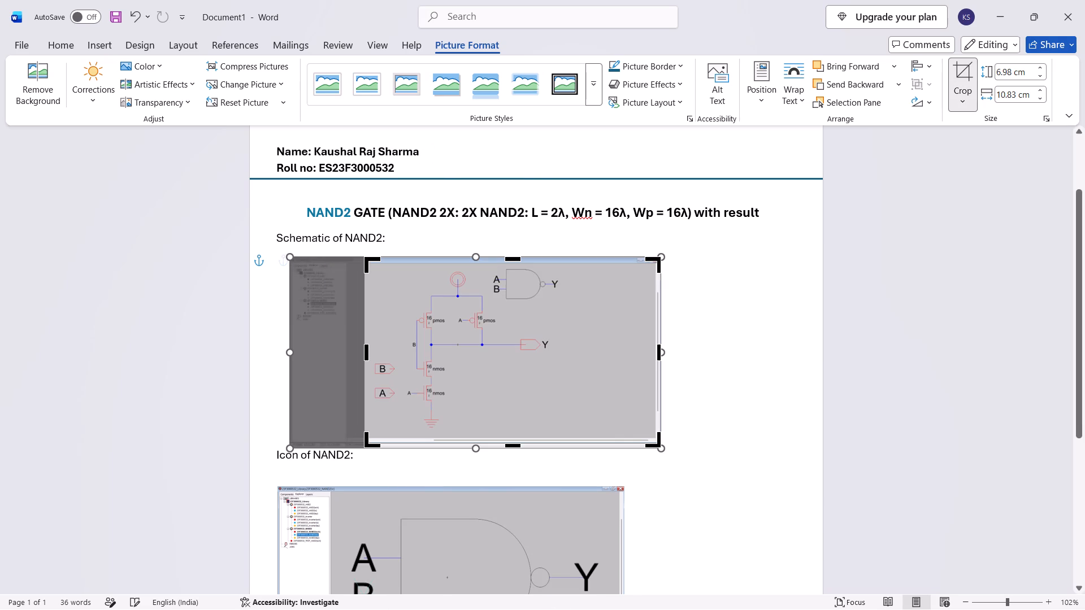
pyautogui.moveTo(659, 351); pyautogui.dragTo(579, 351)
pyautogui.moveTo(471, 446); pyautogui.dragTo(471, 434)
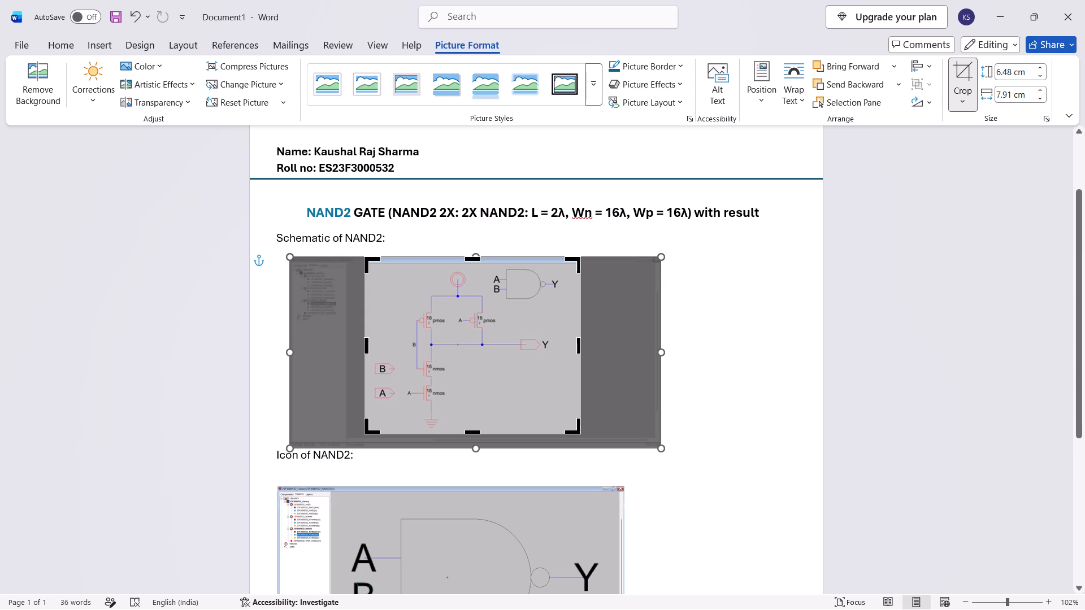
pyautogui.click(858, 329)
# Move the cropped schematic to the left text margin directly below the "Schematic of NAND2:" label.
pyautogui.click(490, 337)
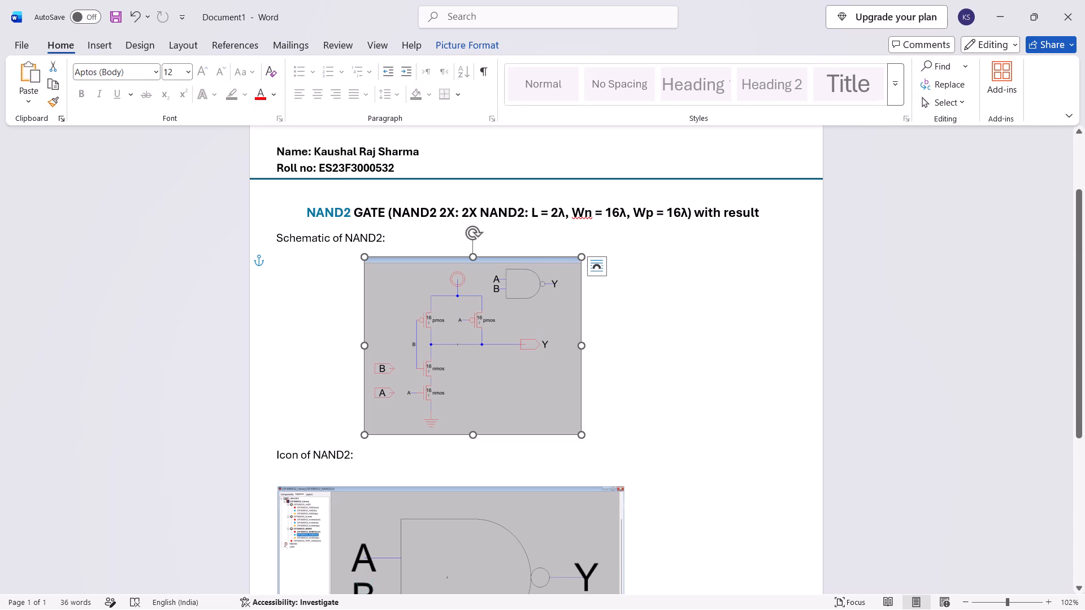
pyautogui.moveTo(481, 361); pyautogui.dragTo(391, 359)
pyautogui.click(897, 335)
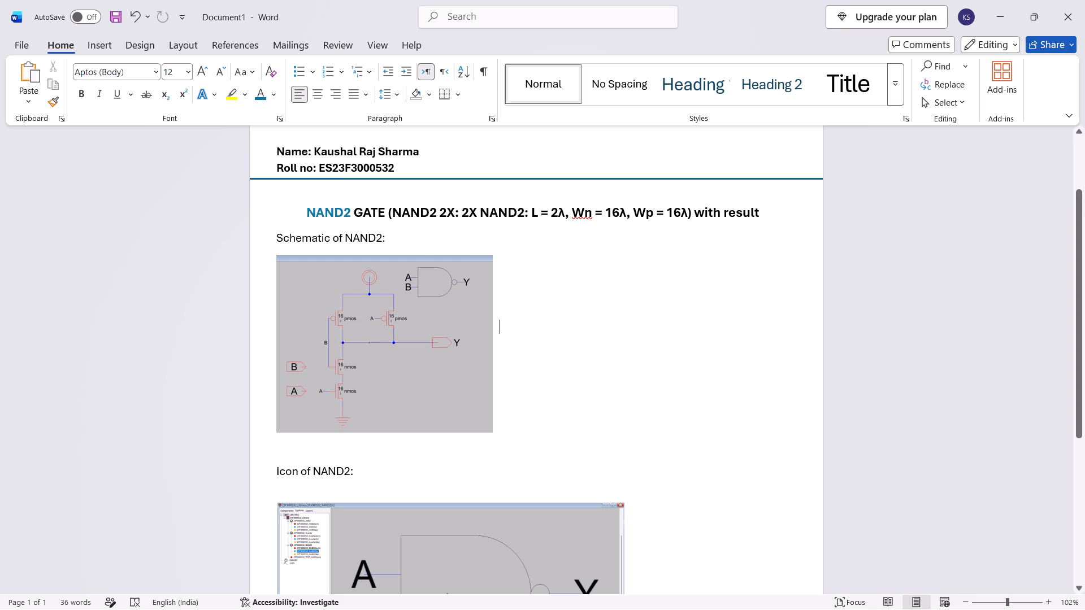
# Crop the NAND2 icon screenshot to the gate drawing, removing the explorer tree, the right edge and the bottom scrollbar.
pyautogui.scroll(-8, 436, 464)
pyautogui.scroll(1, 467, 539)
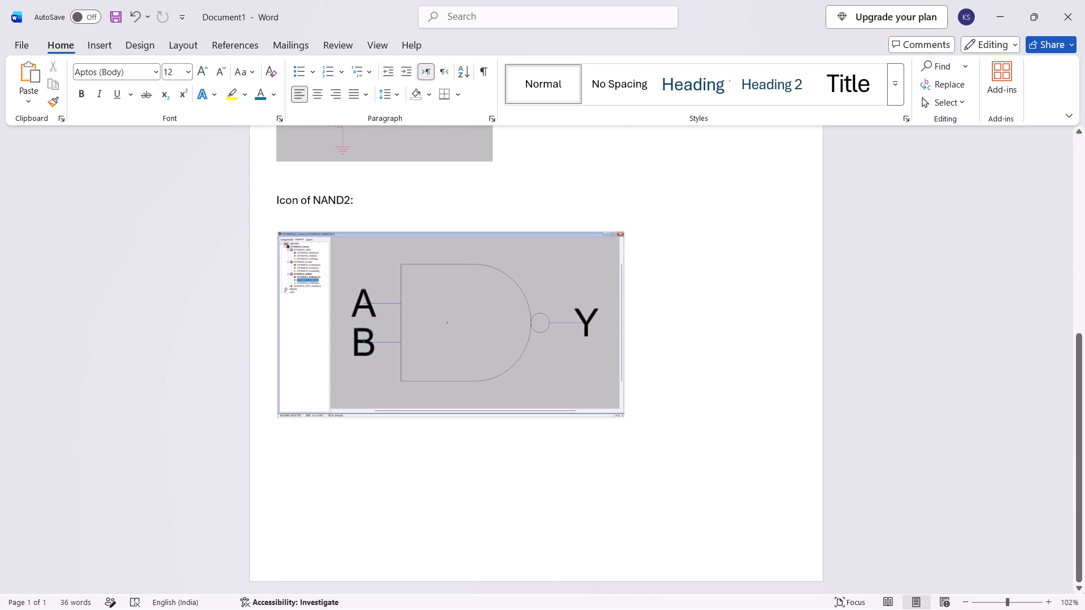
pyautogui.scroll(1, 467, 539)
pyautogui.click(426, 452)
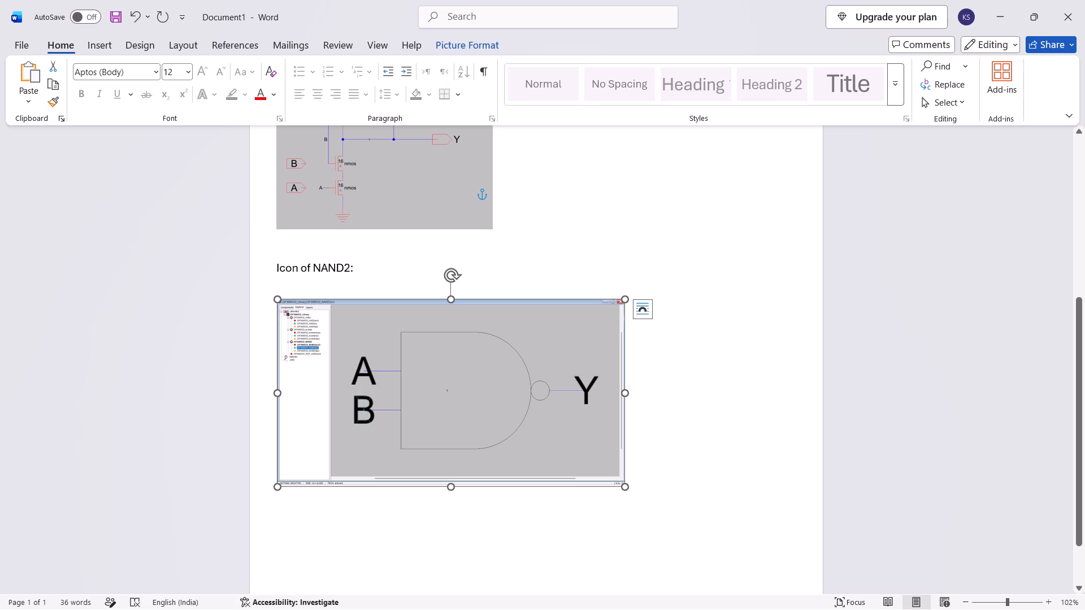
pyautogui.rightClick(406, 315)
pyautogui.click(457, 167)
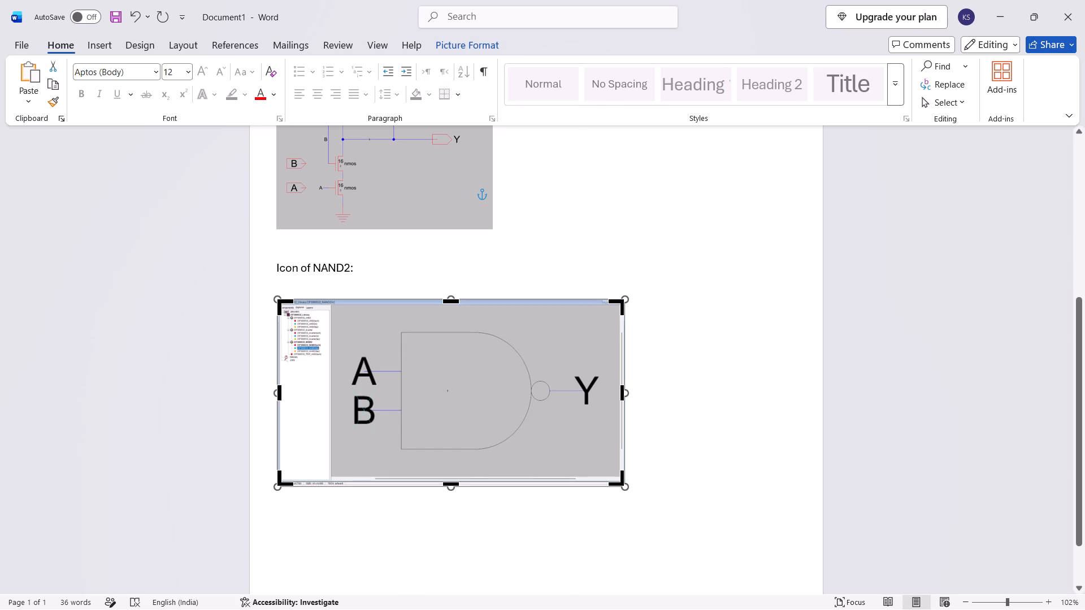
pyautogui.moveTo(281, 394); pyautogui.dragTo(340, 398)
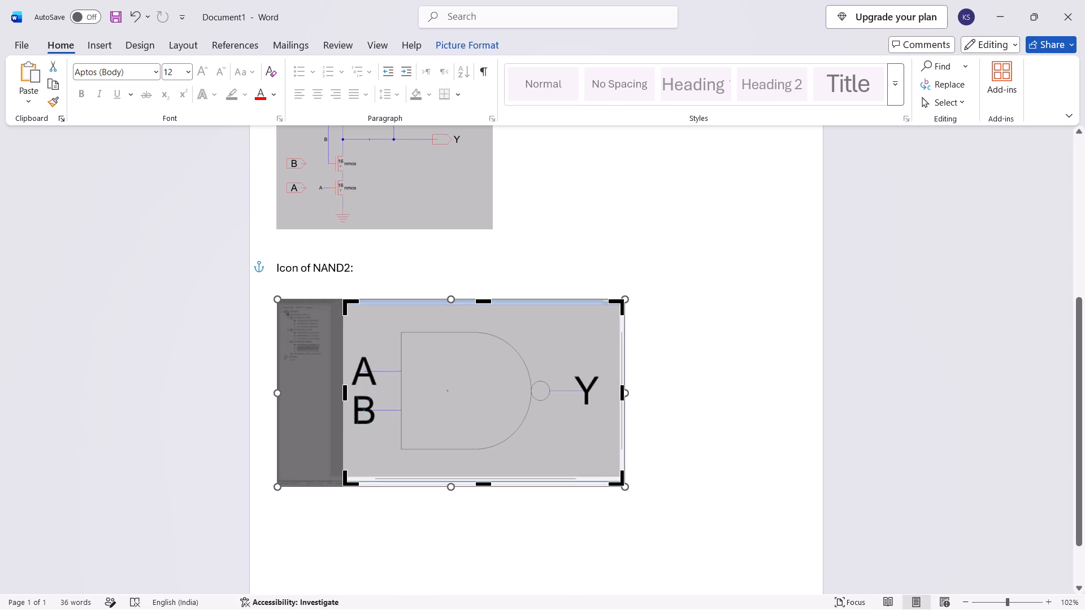
pyautogui.moveTo(624, 391); pyautogui.dragTo(613, 391)
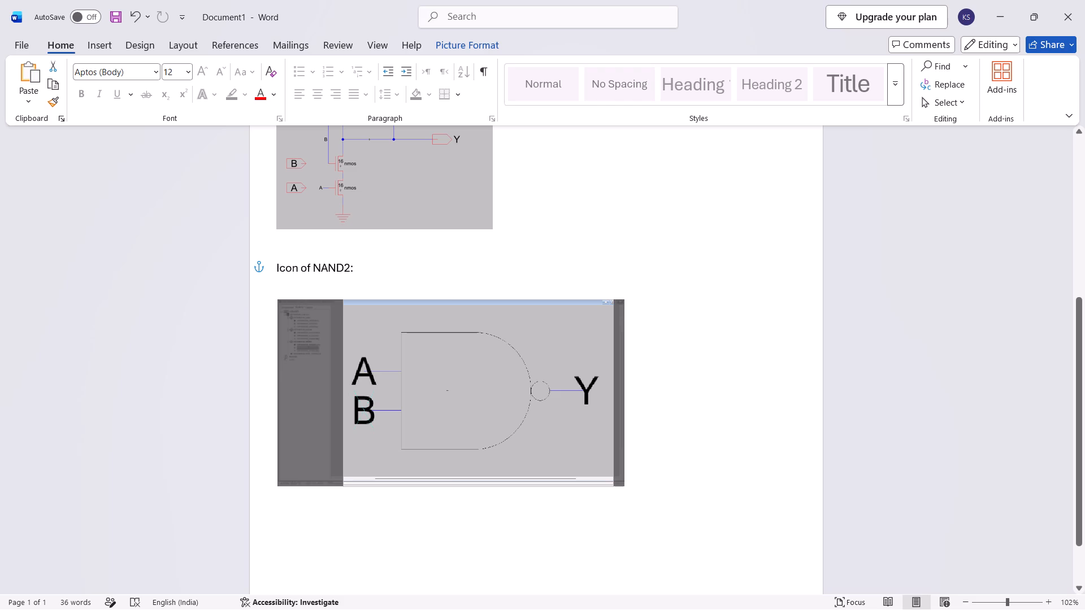
pyautogui.moveTo(613, 391); pyautogui.dragTo(609, 391)
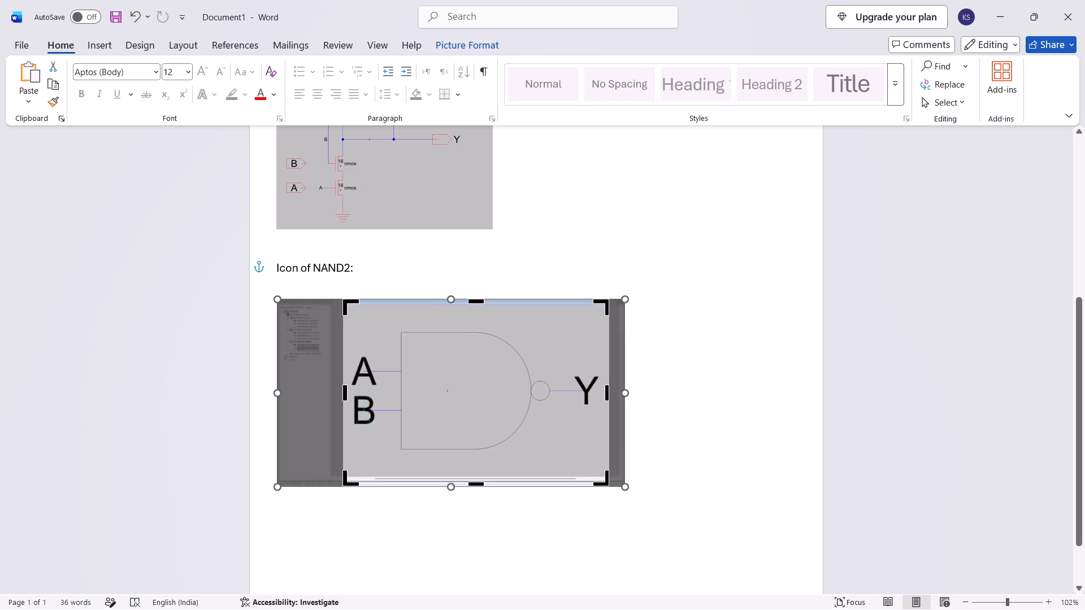
pyautogui.moveTo(449, 486); pyautogui.dragTo(449, 470)
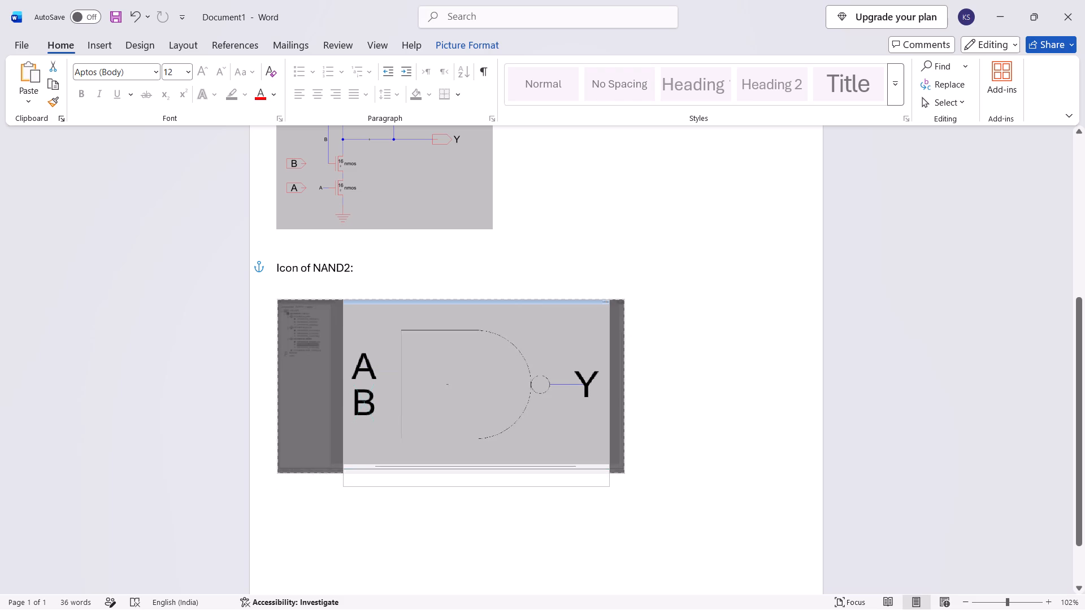
pyautogui.moveTo(449, 470); pyautogui.dragTo(449, 493)
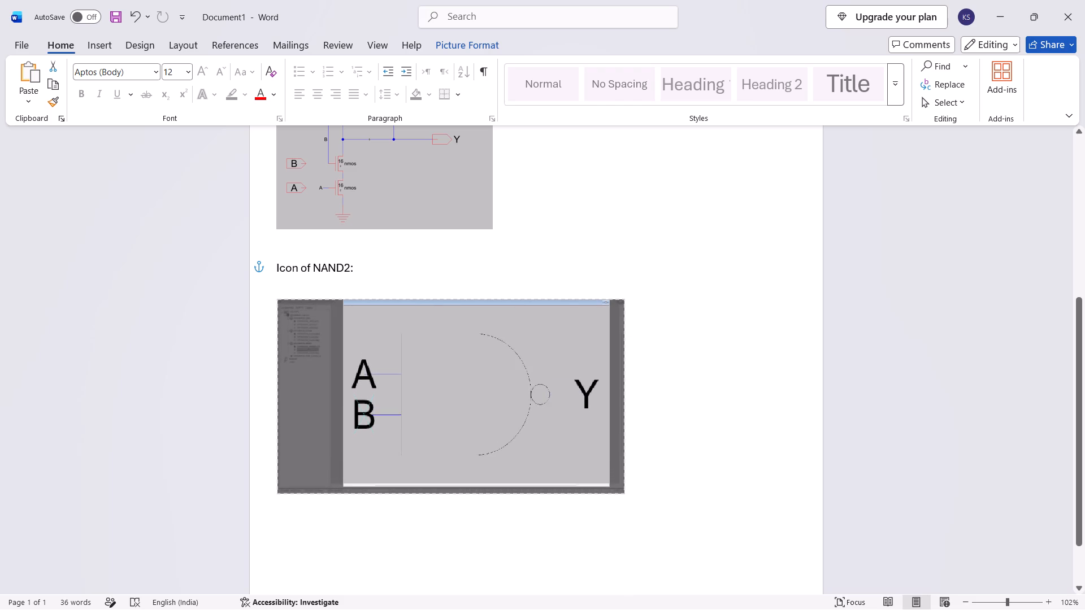
pyautogui.moveTo(449, 493); pyautogui.dragTo(449, 491)
pyautogui.moveTo(474, 483); pyautogui.dragTo(474, 482)
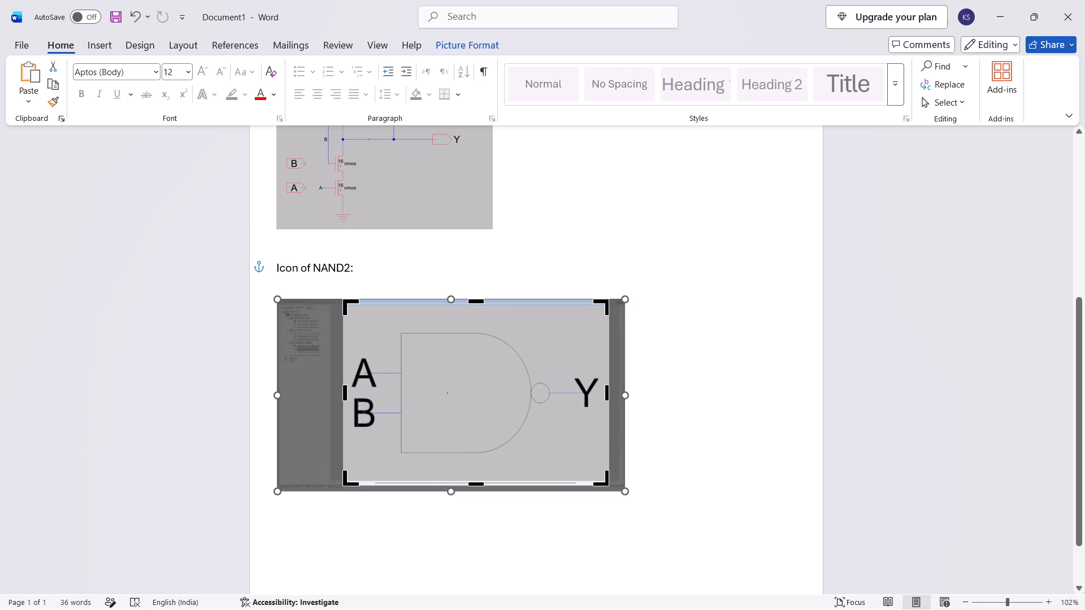
pyautogui.moveTo(474, 482); pyautogui.dragTo(474, 468)
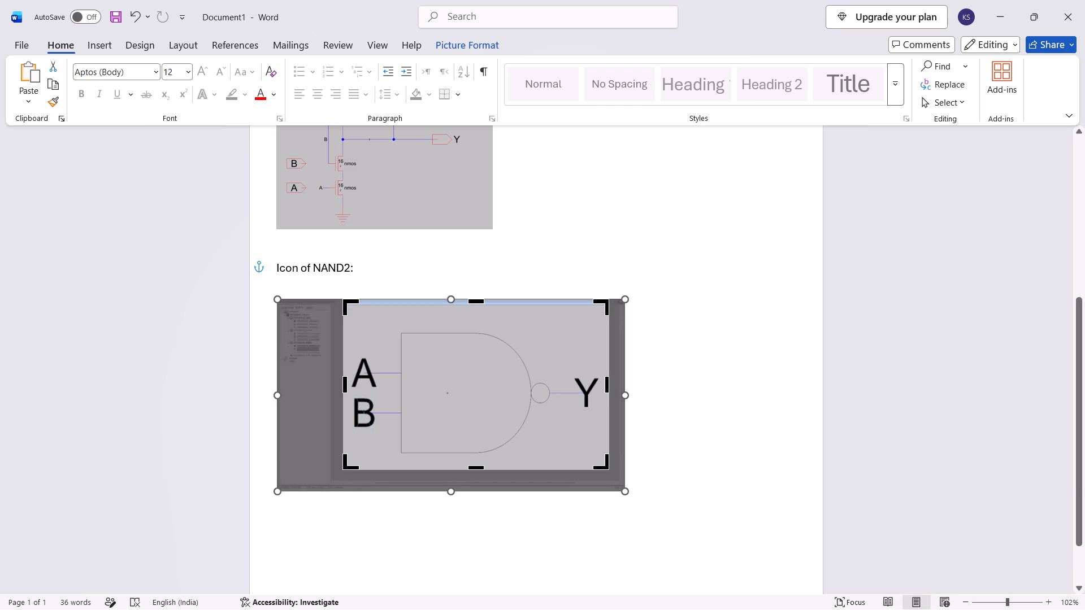
pyautogui.click(952, 400)
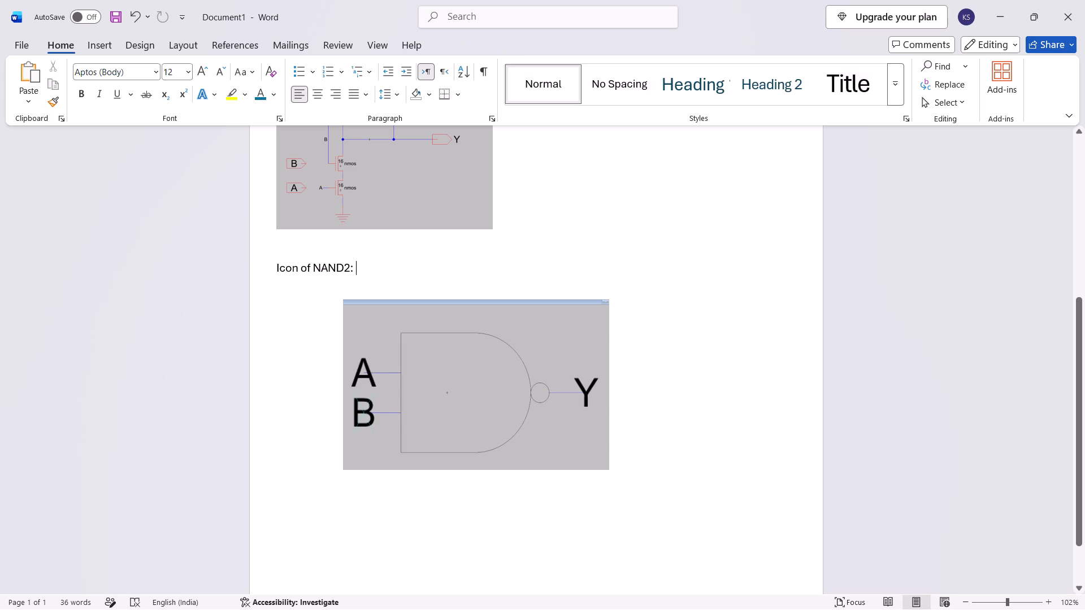
# Move the cropped NAND2 icon up beside the schematic, to the right of it.
pyautogui.click(501, 378)
pyautogui.moveTo(466, 395); pyautogui.dragTo(659, 269)
pyautogui.scroll(5, 661, 332)
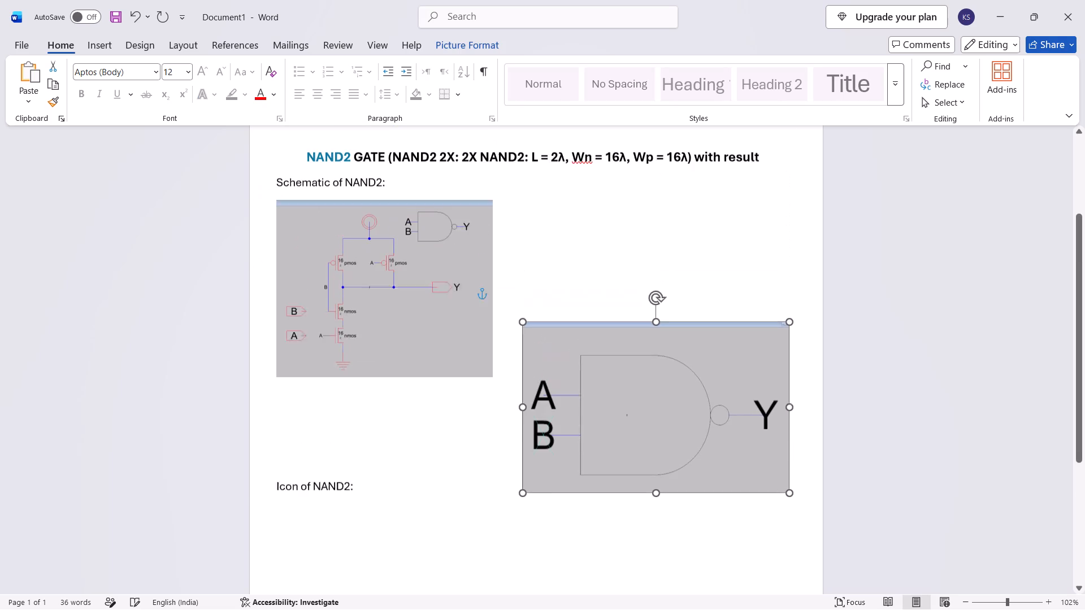
pyautogui.moveTo(646, 419); pyautogui.dragTo(651, 300)
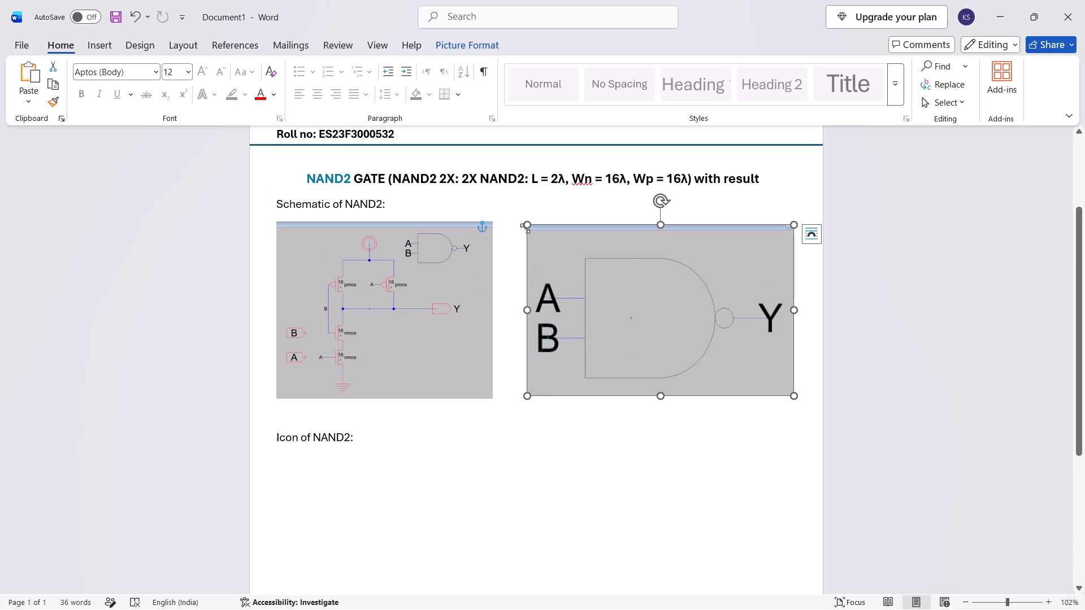
# Narrow the NAND2 icon, align its top with the schematic's, and stretch its height to nearly match the schematic.
pyautogui.moveTo(528, 226); pyautogui.dragTo(643, 254)
pyautogui.moveTo(723, 337); pyautogui.dragTo(732, 321)
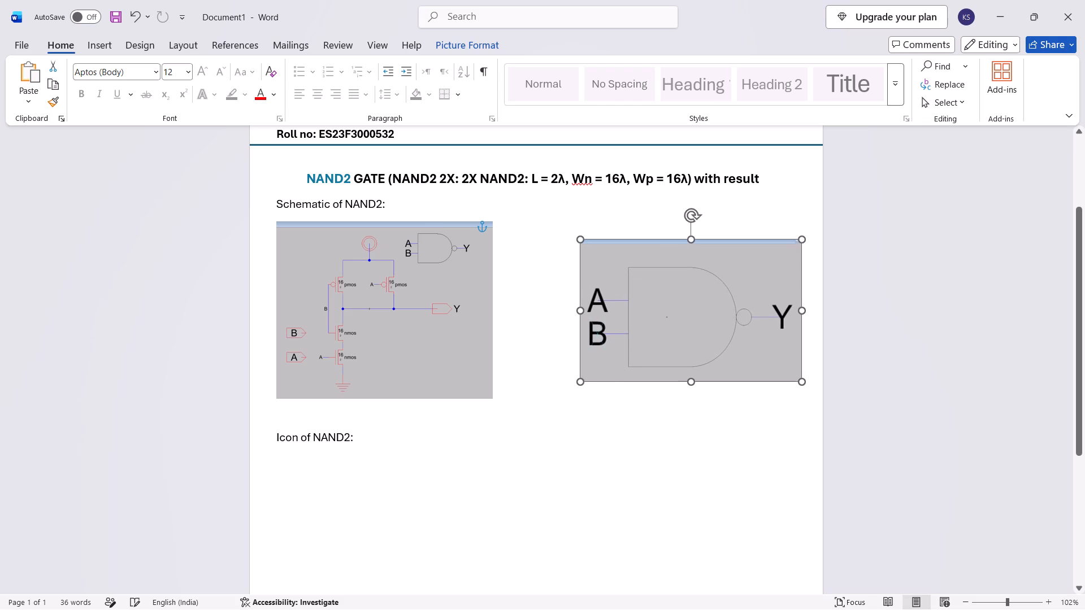
pyautogui.moveTo(732, 321); pyautogui.dragTo(741, 303)
pyautogui.moveTo(701, 368); pyautogui.dragTo(703, 393)
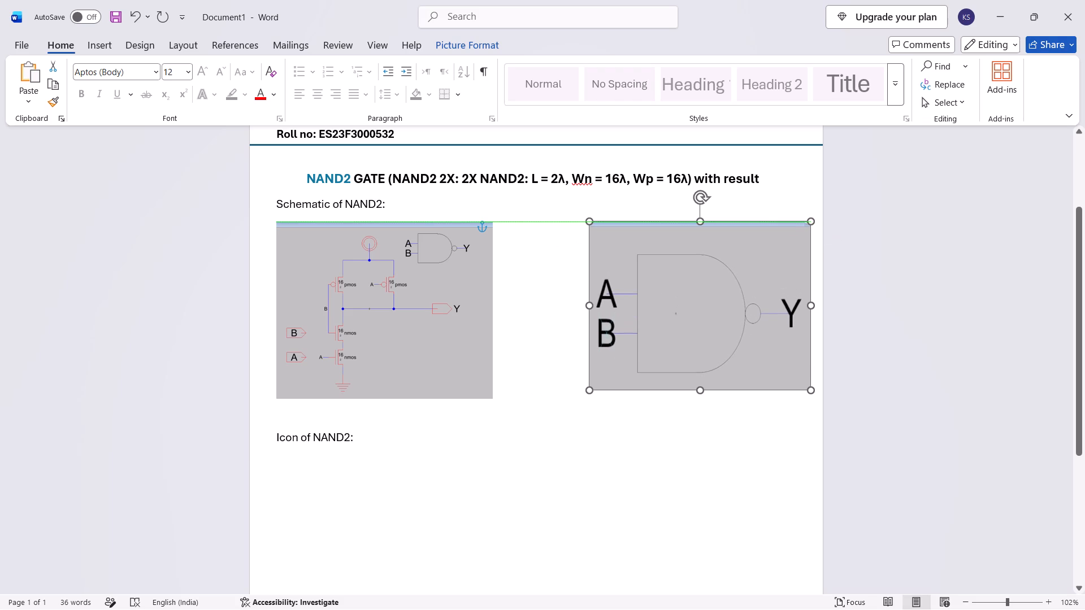
pyautogui.moveTo(703, 393); pyautogui.dragTo(703, 396)
# Enlarge the NAND2 schematic toward the icon, keeping it against the left text margin just below its label.
pyautogui.click(482, 316)
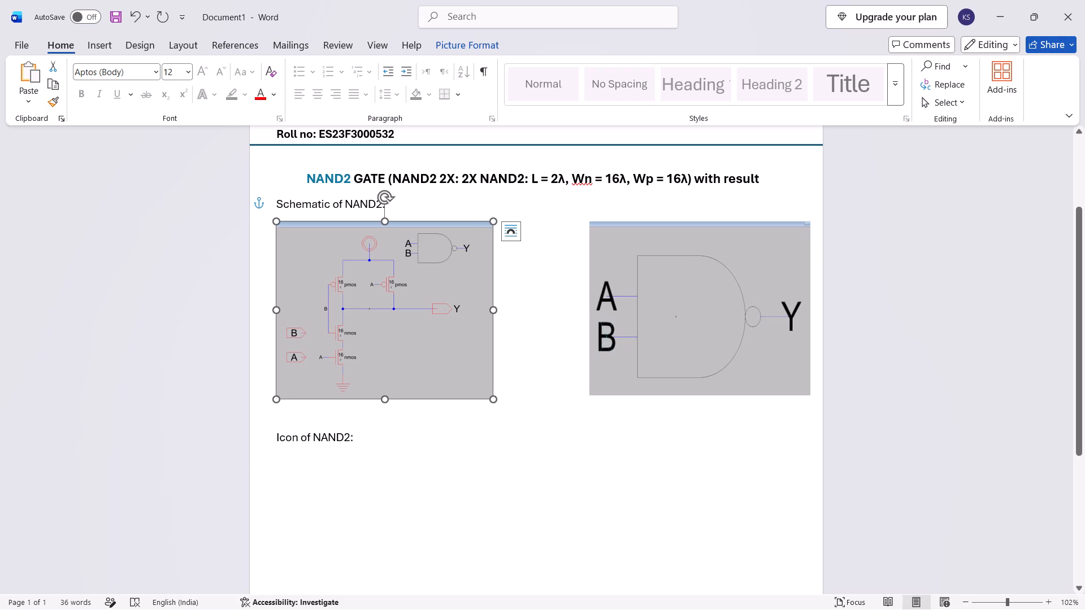
pyautogui.moveTo(495, 310); pyautogui.dragTo(541, 314)
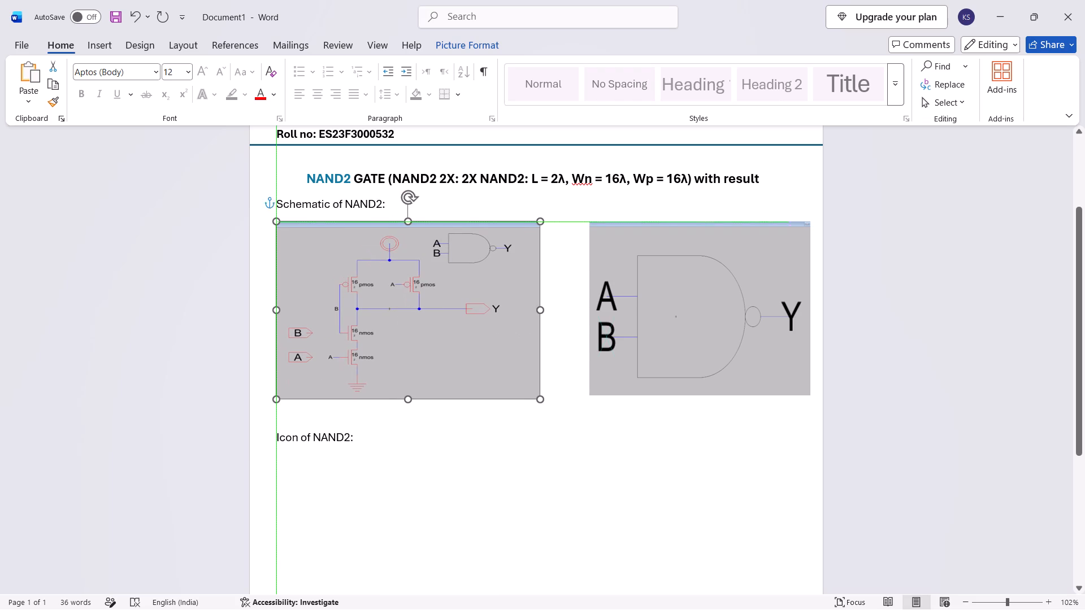
pyautogui.moveTo(541, 314); pyautogui.dragTo(540, 314)
pyautogui.moveTo(541, 398); pyautogui.dragTo(542, 398)
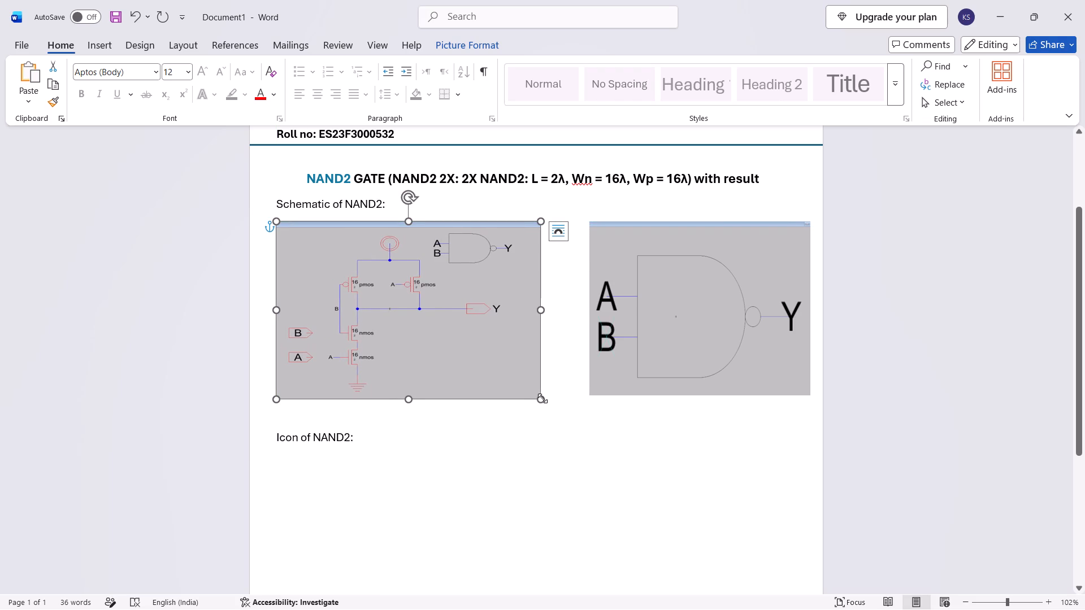
pyautogui.moveTo(542, 398); pyautogui.dragTo(559, 409)
pyautogui.click(566, 460)
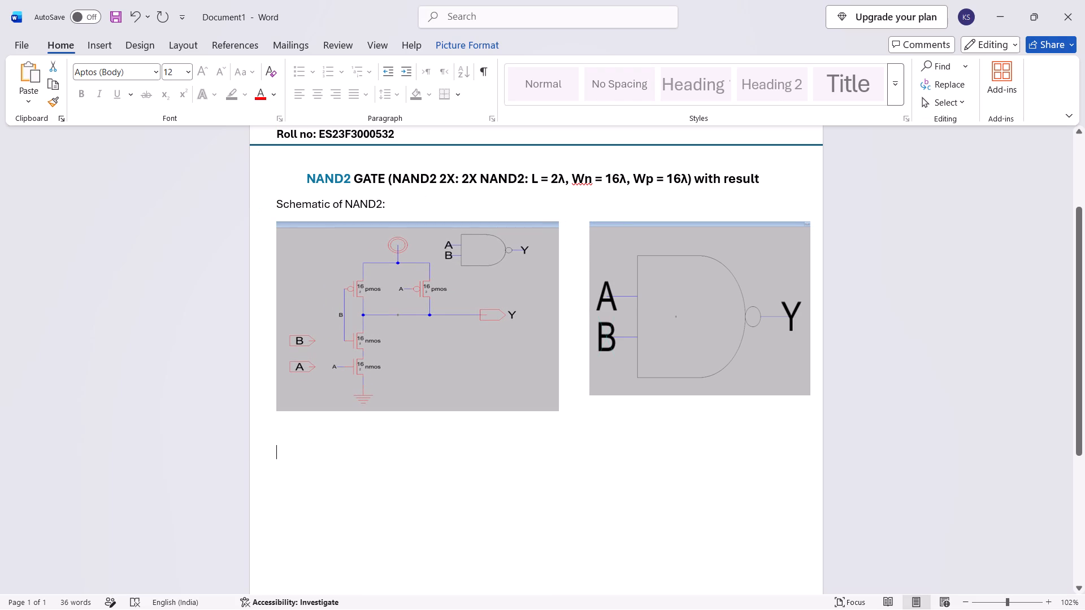
pyautogui.click(444, 374)
pyautogui.click(432, 350)
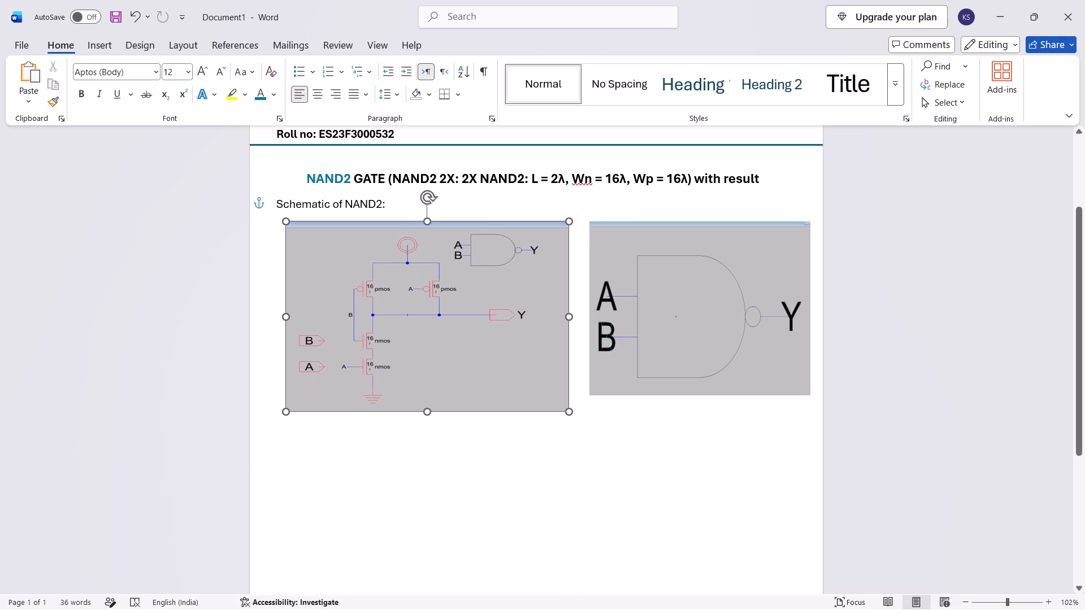
pyautogui.click(431, 467)
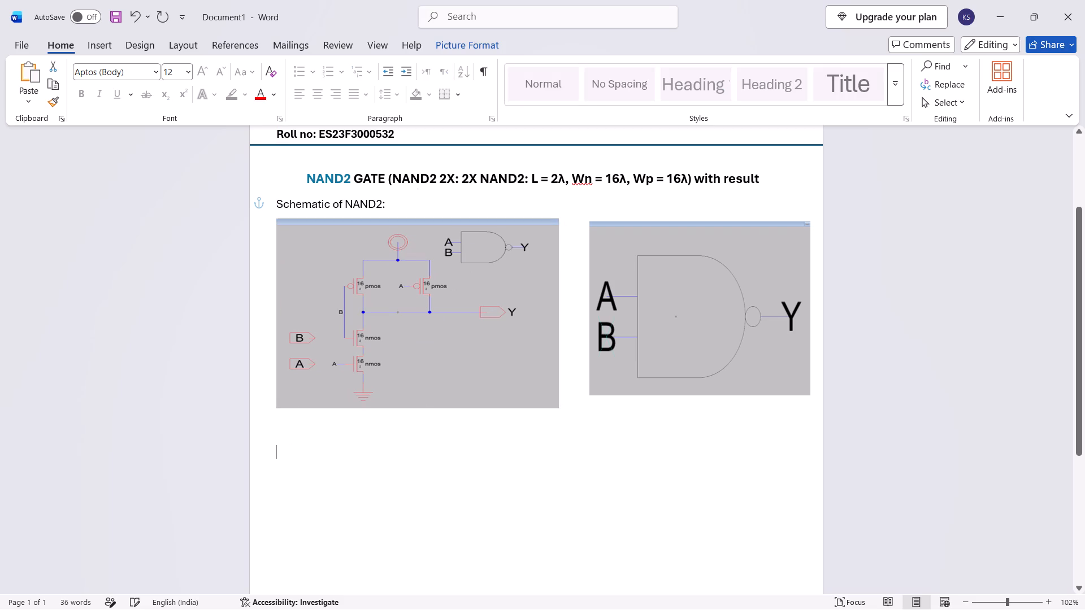
# Cut the "Icon of NAND2:" label from the empty area below the two images.
pyautogui.scroll(-3, 431, 467)
pyautogui.moveTo(361, 518); pyautogui.dragTo(272, 515)
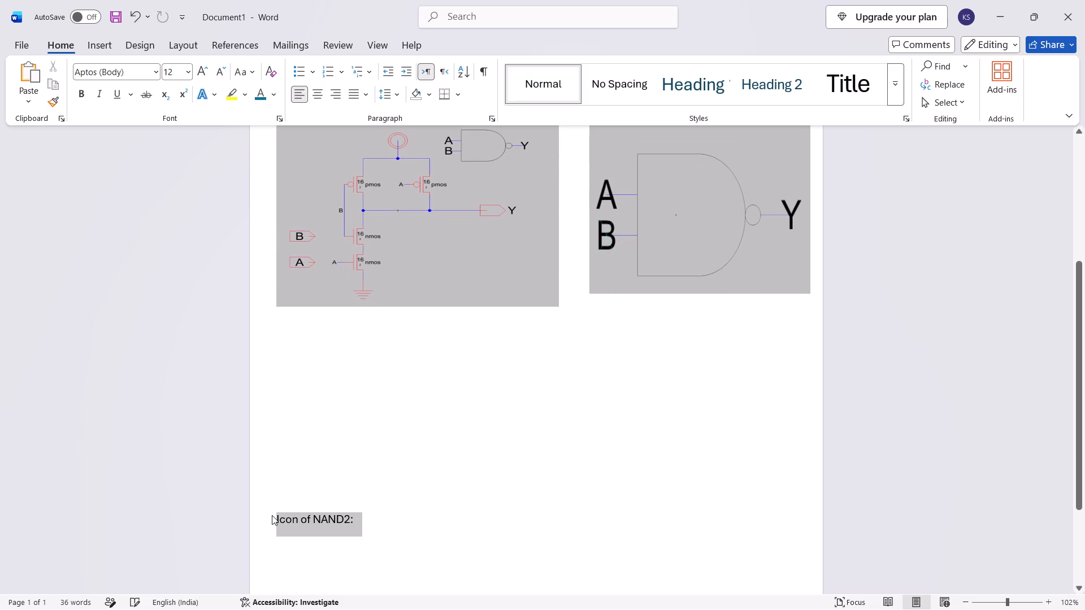
pyautogui.hotkey('ctrl', 'x')
# Move the NAND2 icon closer to the schematic with their tops level, and enlarge it to match the schematic's bottom edge.
pyautogui.scroll(2, 390, 479)
pyautogui.click(649, 259)
pyautogui.moveTo(662, 285); pyautogui.dragTo(649, 288)
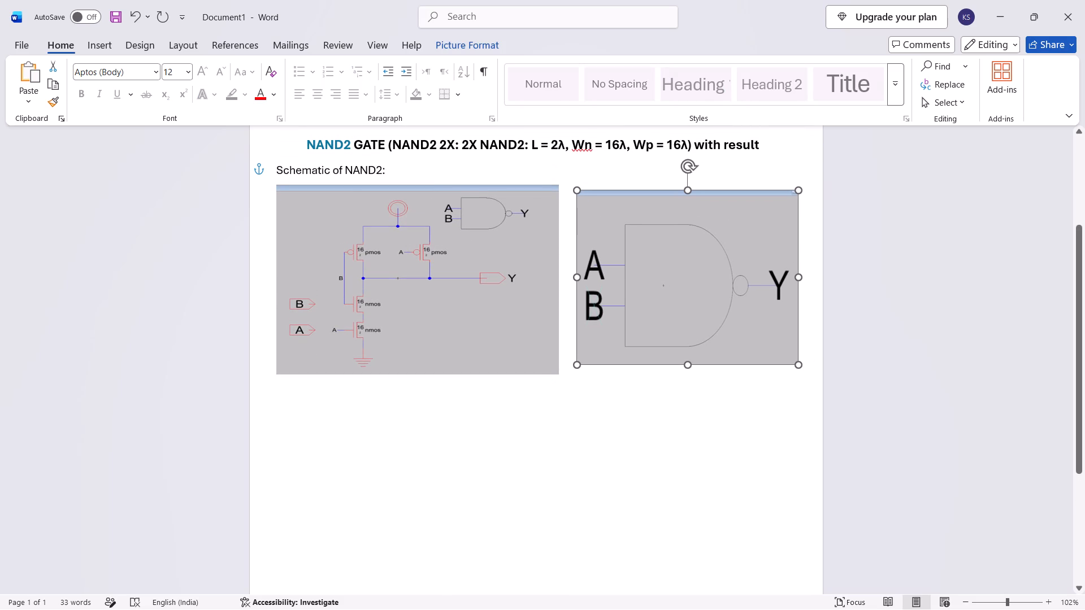
pyautogui.moveTo(649, 288); pyautogui.dragTo(644, 282)
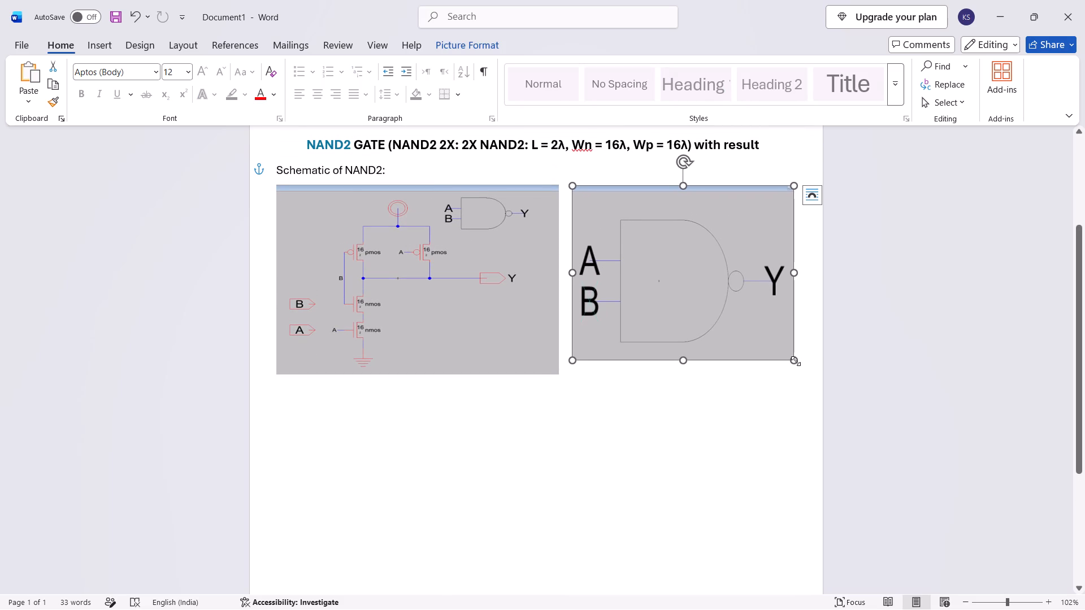
pyautogui.moveTo(796, 360); pyautogui.dragTo(804, 374)
pyautogui.click(737, 450)
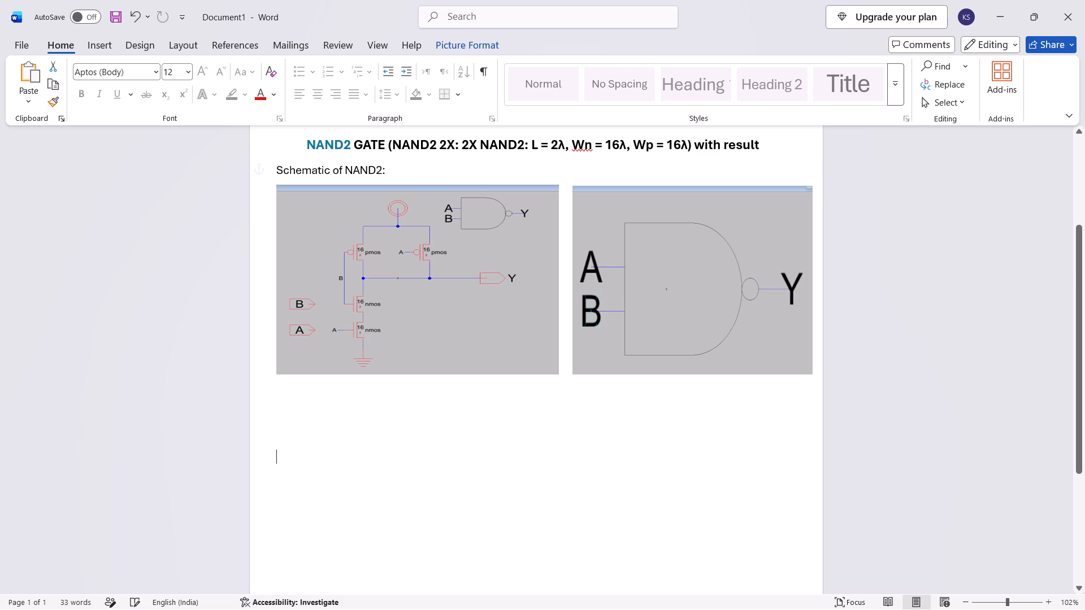
# Paste the "Icon of NAND2:" label above the icon, on the same line as the schematic label.
pyautogui.doubleClick(602, 169)
pyautogui.click(656, 173)
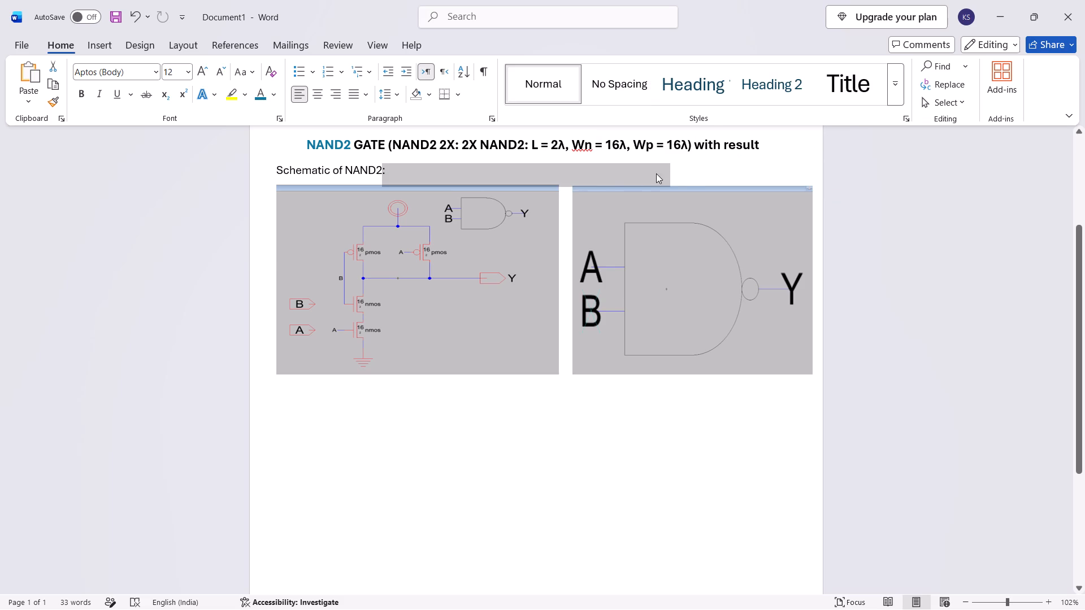
pyautogui.hotkey('ctrl', 'v')
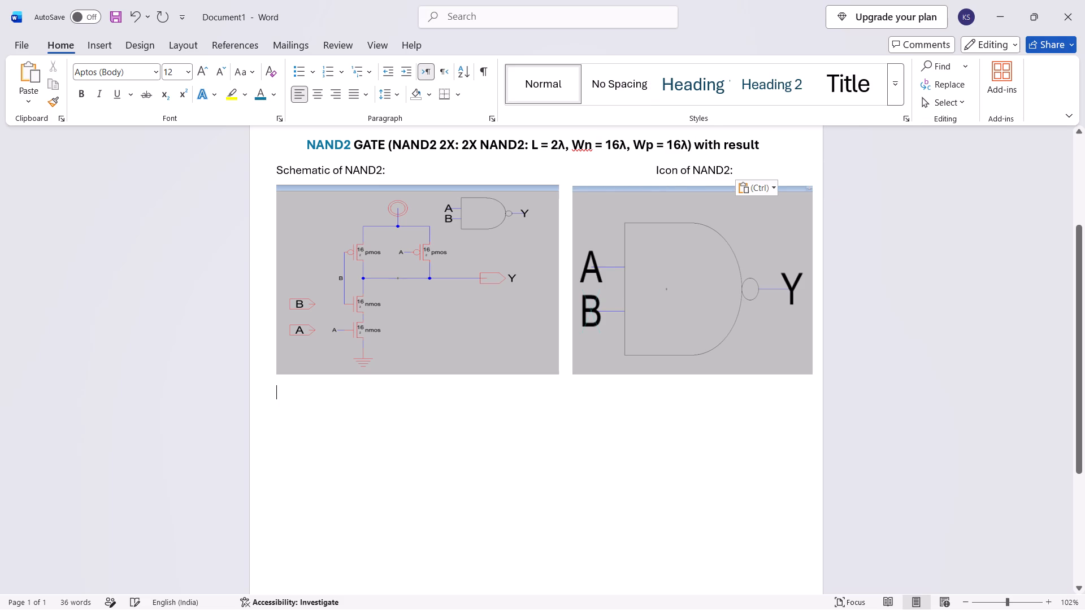
# Remove the excess spacing before the "Icon of NAND2:" label so it starts at about the icon's left edge.
pyautogui.click(649, 172)
pyautogui.press('BackSpace')
pyautogui.press('BackSpace')
pyautogui.press('BackSpace')
pyautogui.press('BackSpace')
pyautogui.press('BackSpace')
pyautogui.press('BackSpace')
pyautogui.press('BackSpace')
pyautogui.press('BackSpace')
pyautogui.press('BackSpace')
pyautogui.press('BackSpace')
pyautogui.press('BackSpace')
pyautogui.press('BackSpace')
pyautogui.press('BackSpace')
pyautogui.press('BackSpace')
pyautogui.press('BackSpace')
pyautogui.press('BackSpace')
pyautogui.press('BackSpace')
pyautogui.press('BackSpace')
pyautogui.press('BackSpace')
pyautogui.press('BackSpace')
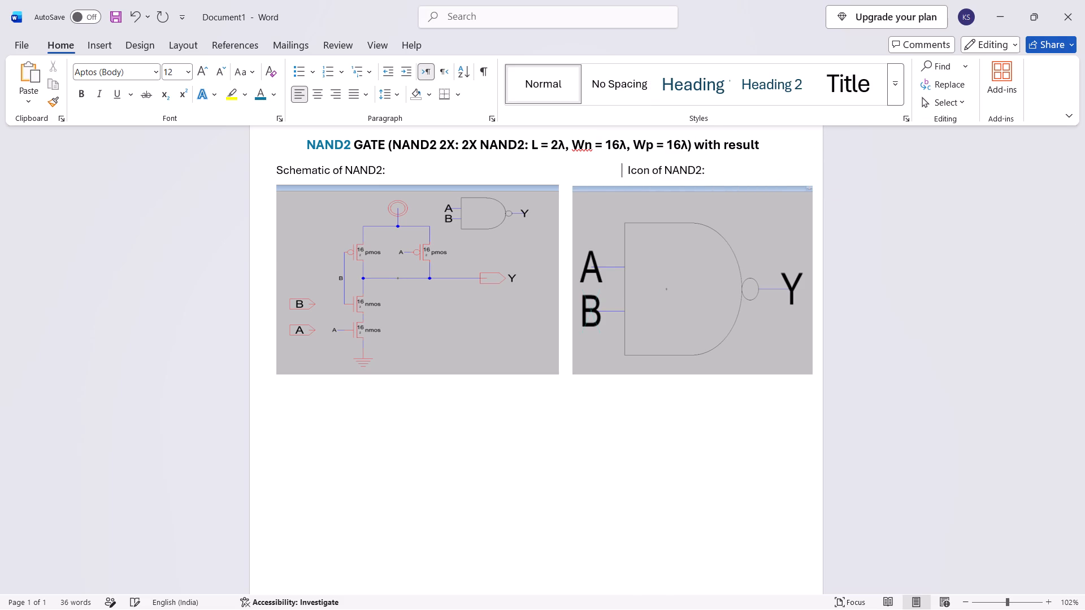
pyautogui.press('BackSpace')
pyautogui.press('BackSpace')
pyautogui.press('BackSpace')
pyautogui.press('BackSpace')
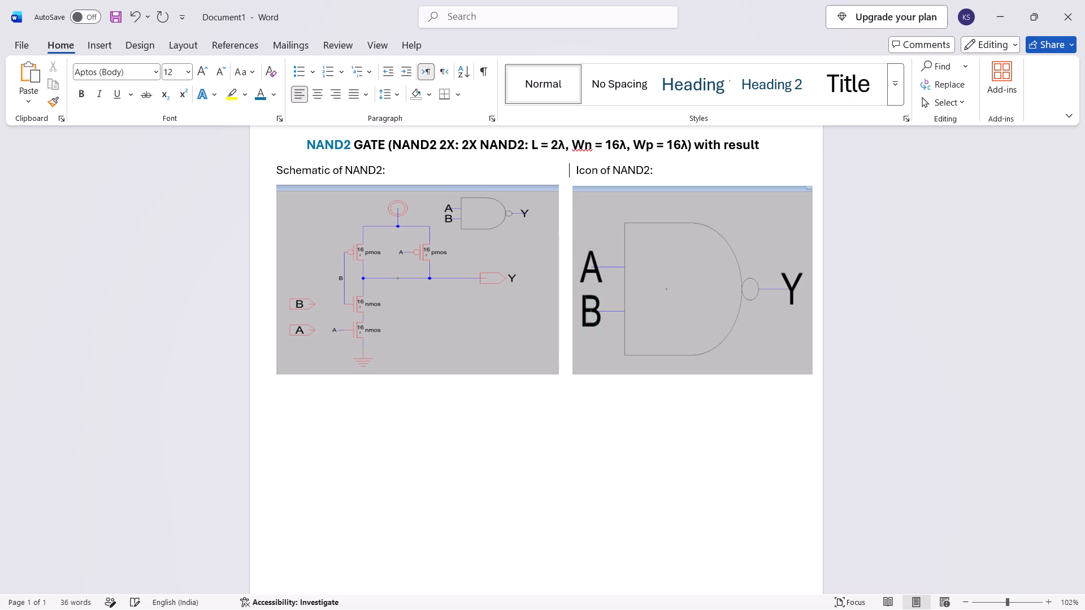